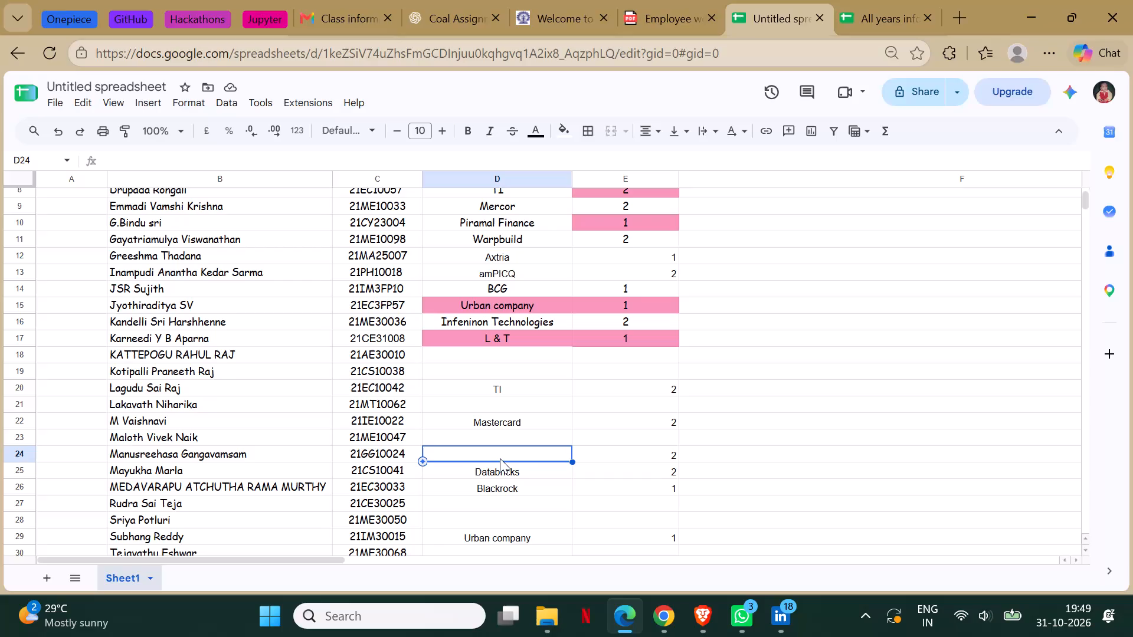
# Enter SLB in cell D24 of the company column.
pyautogui.write('SLB')
pyautogui.press('Return')
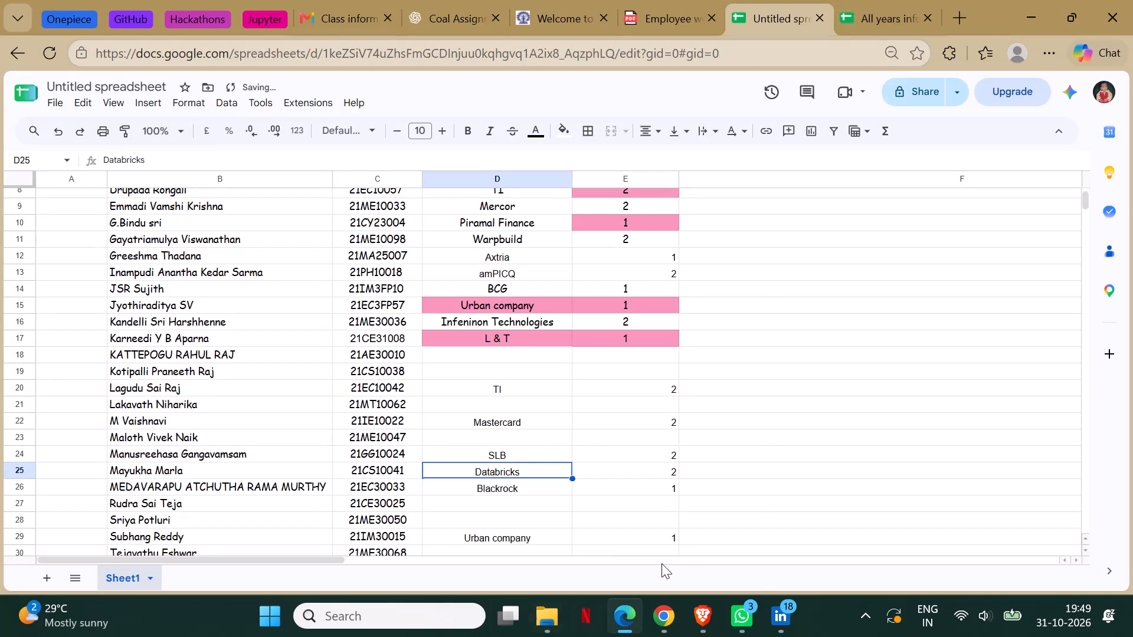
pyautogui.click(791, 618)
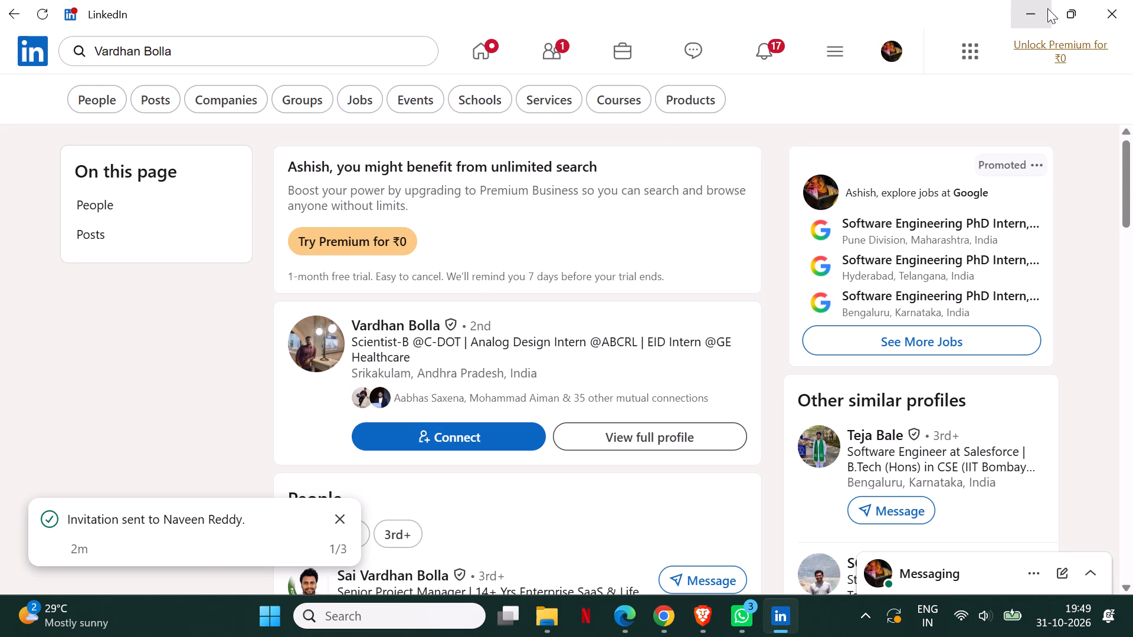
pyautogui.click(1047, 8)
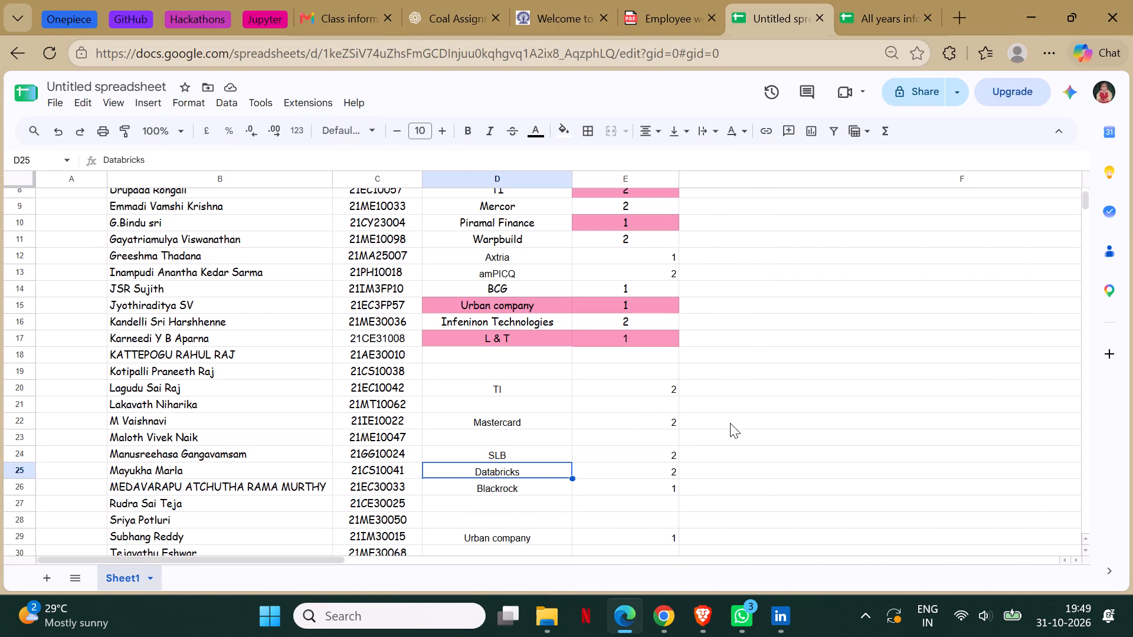
# Set the fill colour of columns D and E to white, replacing the pink highlights.
pyautogui.click(518, 176)
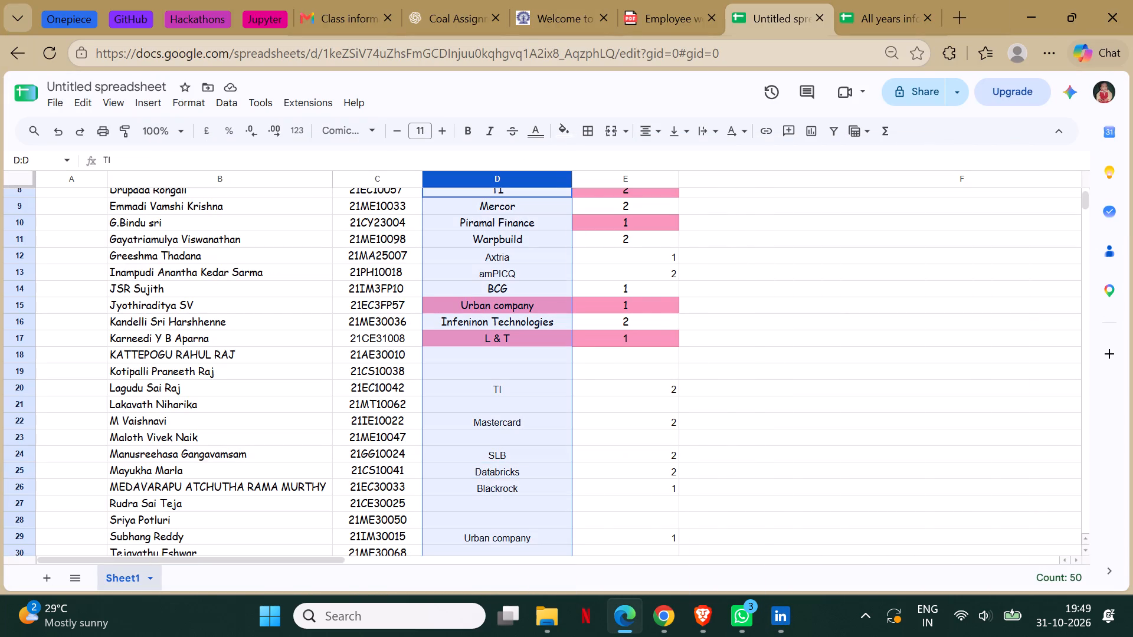
pyautogui.click(566, 140)
pyautogui.click(709, 181)
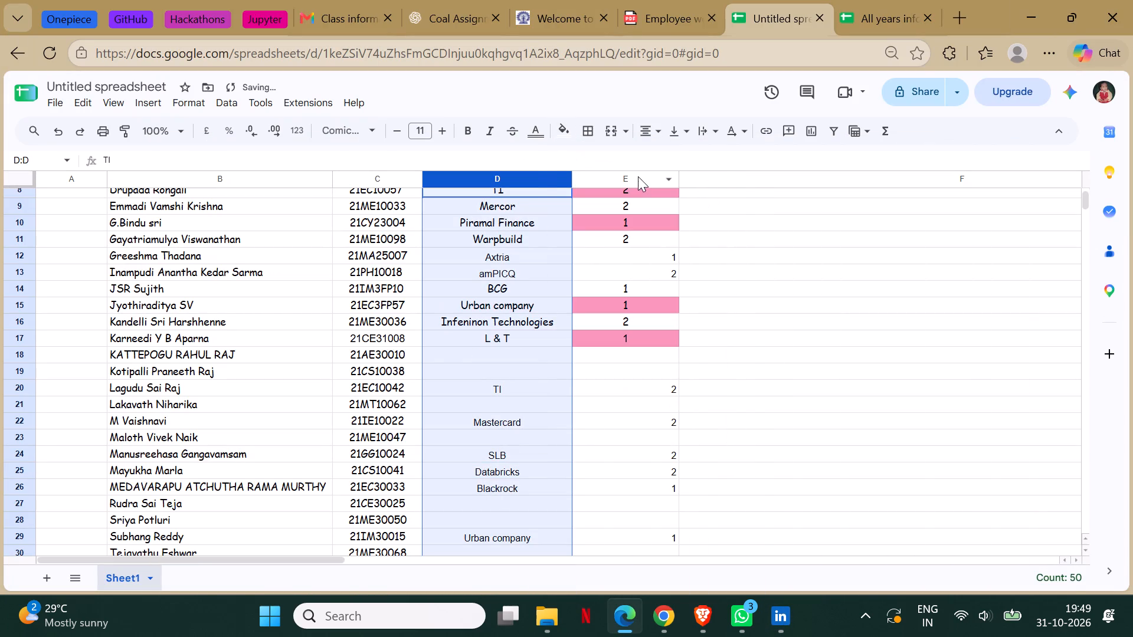
pyautogui.click(638, 176)
pyautogui.click(565, 130)
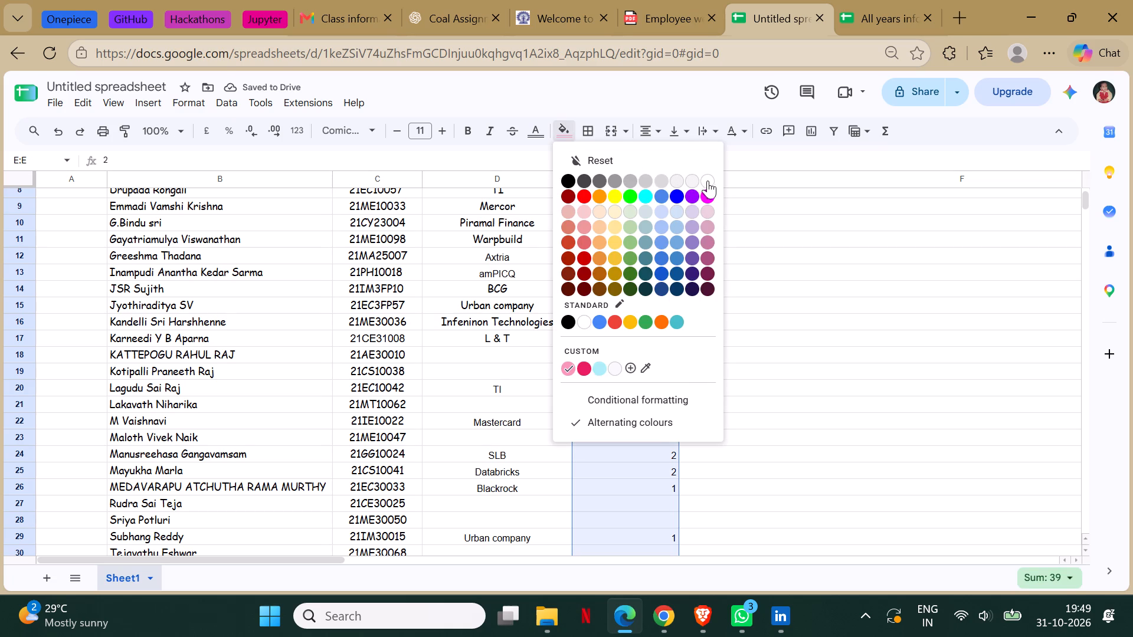
pyautogui.click(708, 180)
pyautogui.click(746, 373)
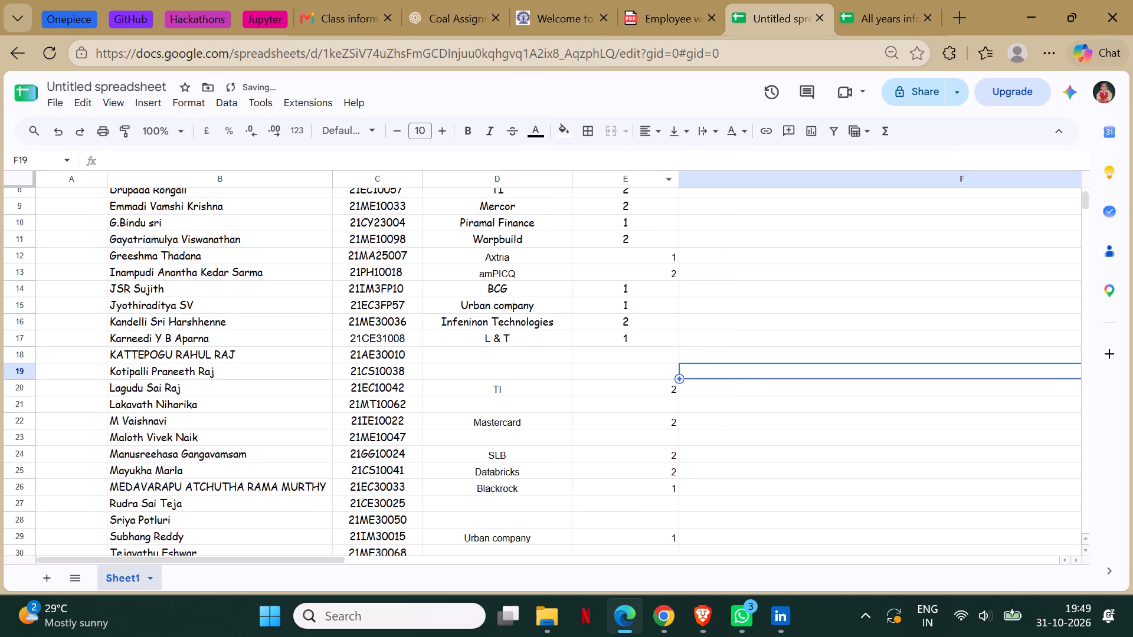
# Centre-align all the values in column E.
pyautogui.click(623, 180)
pyautogui.click(653, 137)
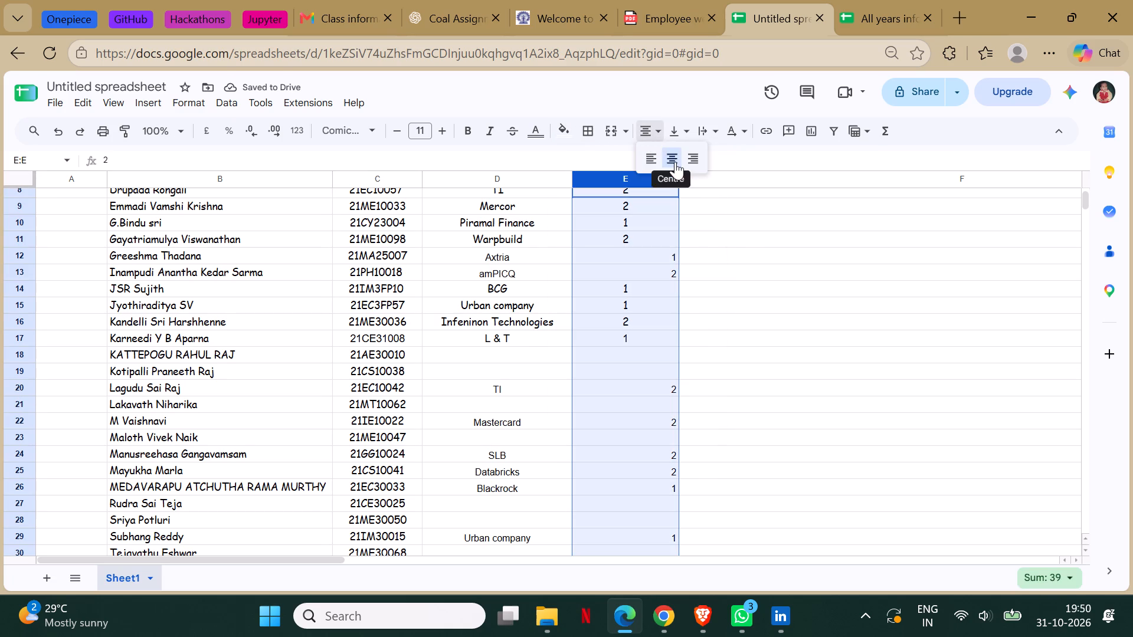
pyautogui.click(675, 162)
pyautogui.click(732, 287)
# Enter 3 in E34 for Microsoft, 2 in E35 for Urban company and 3 in E36 for Siemens.
pyautogui.scroll(-3, 713, 289)
pyautogui.scroll(2, 713, 289)
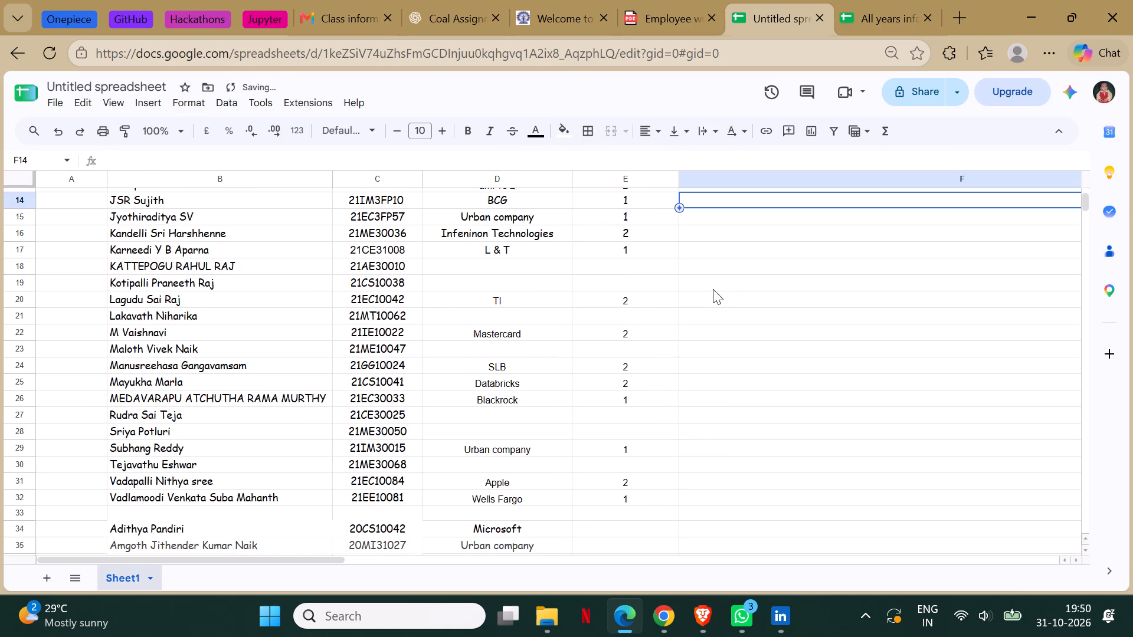
pyautogui.scroll(-1, 641, 429)
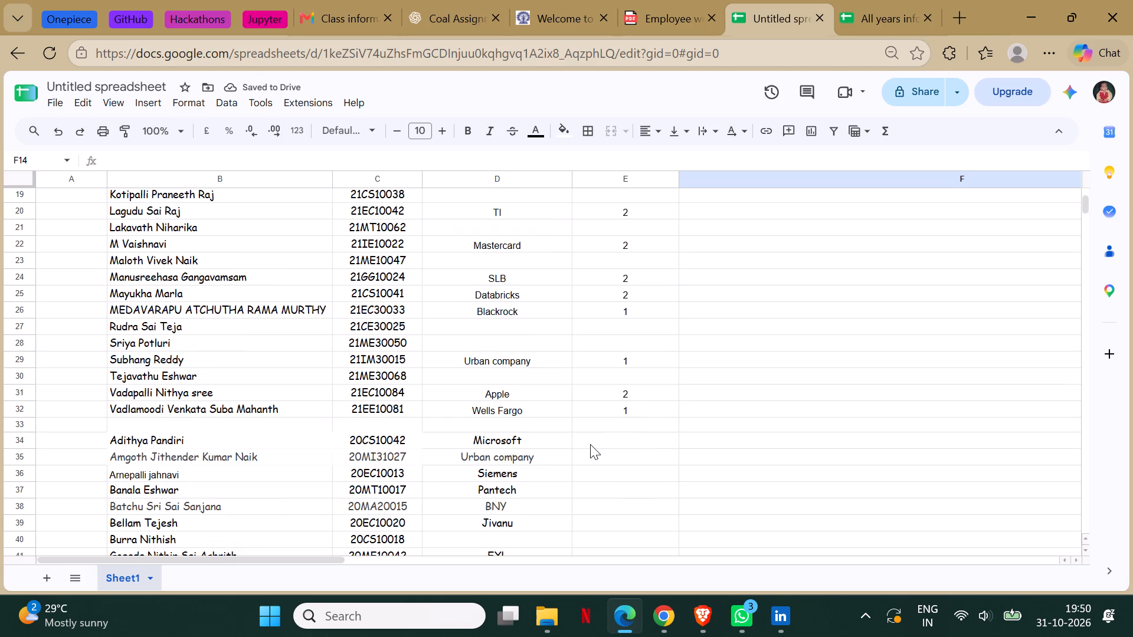
pyautogui.click(591, 444)
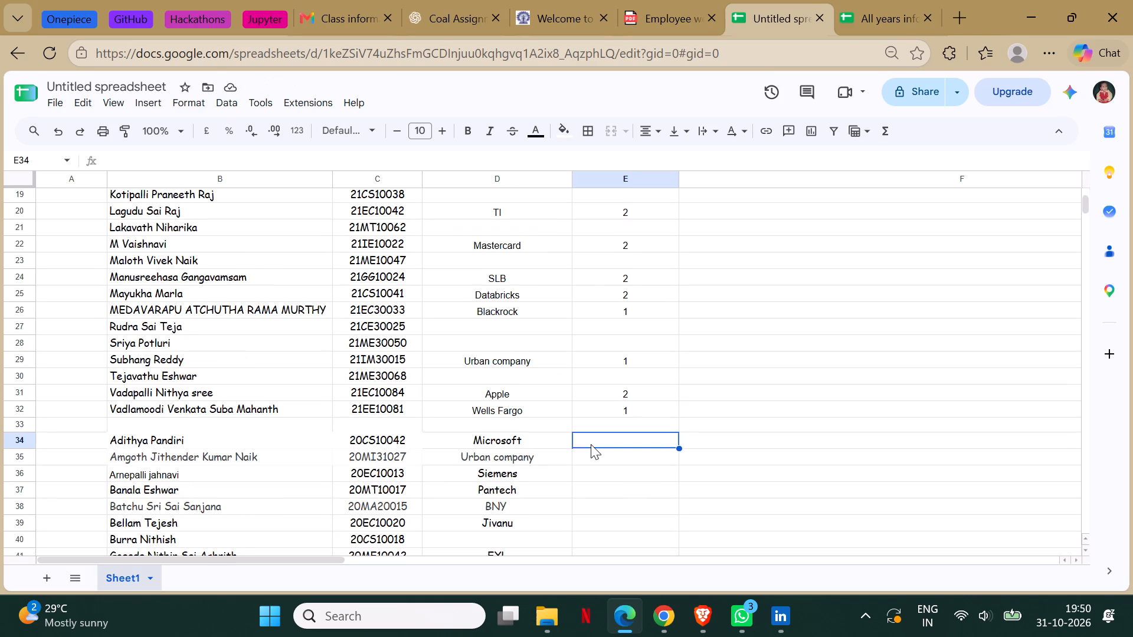
pyautogui.press('3')
pyautogui.press('Down')
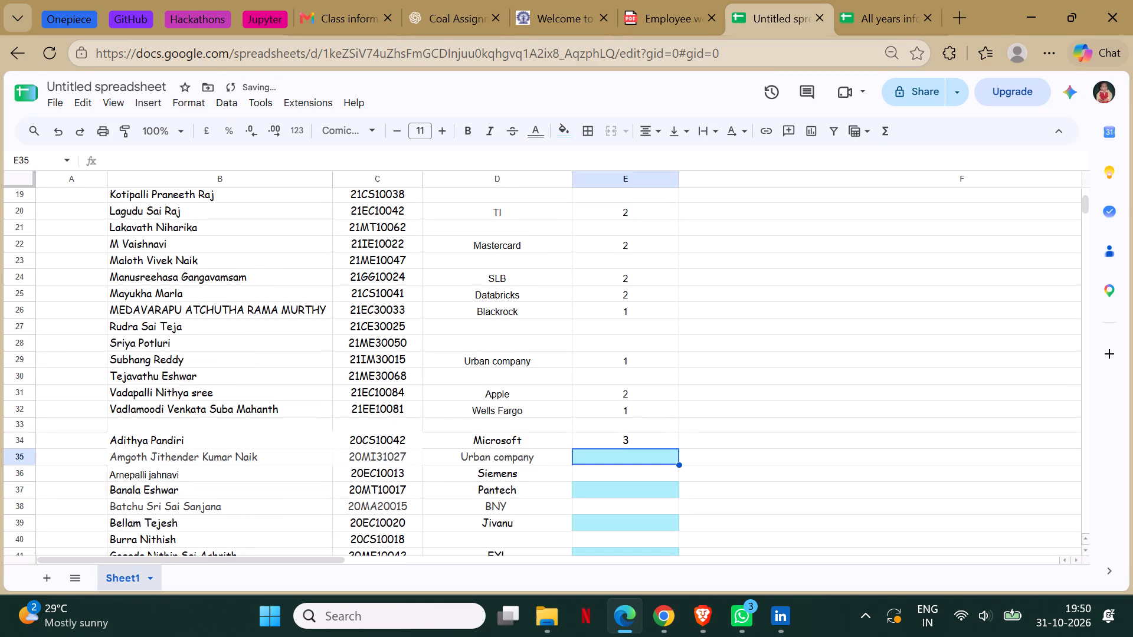
pyautogui.press('2')
pyautogui.press('Down')
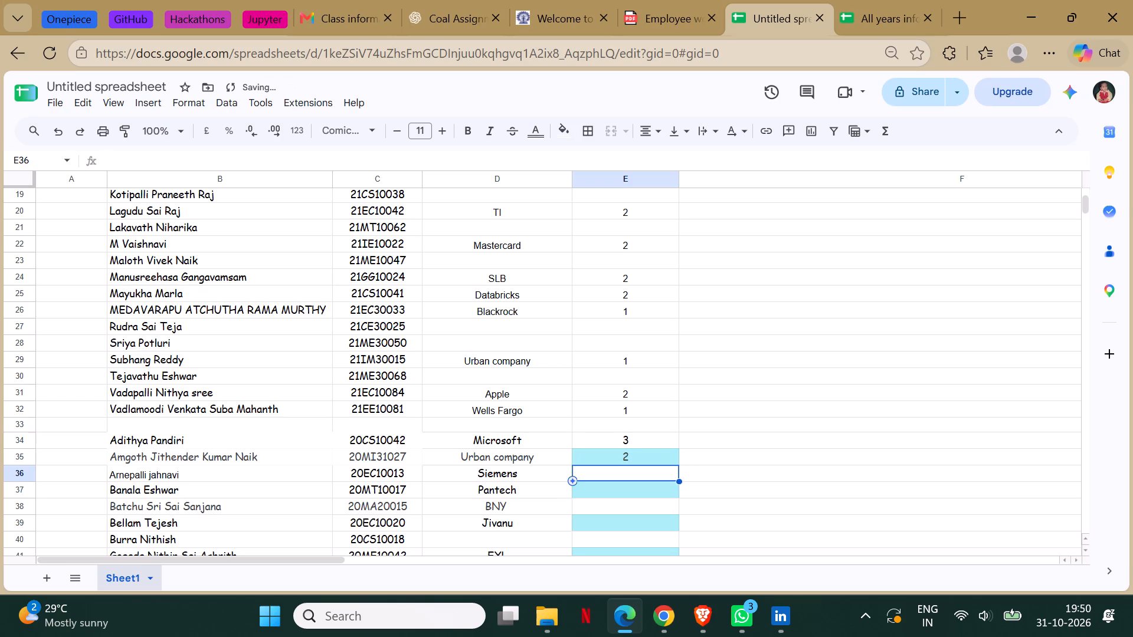
pyautogui.press('2')
pyautogui.press('BackSpace')
pyautogui.press('3')
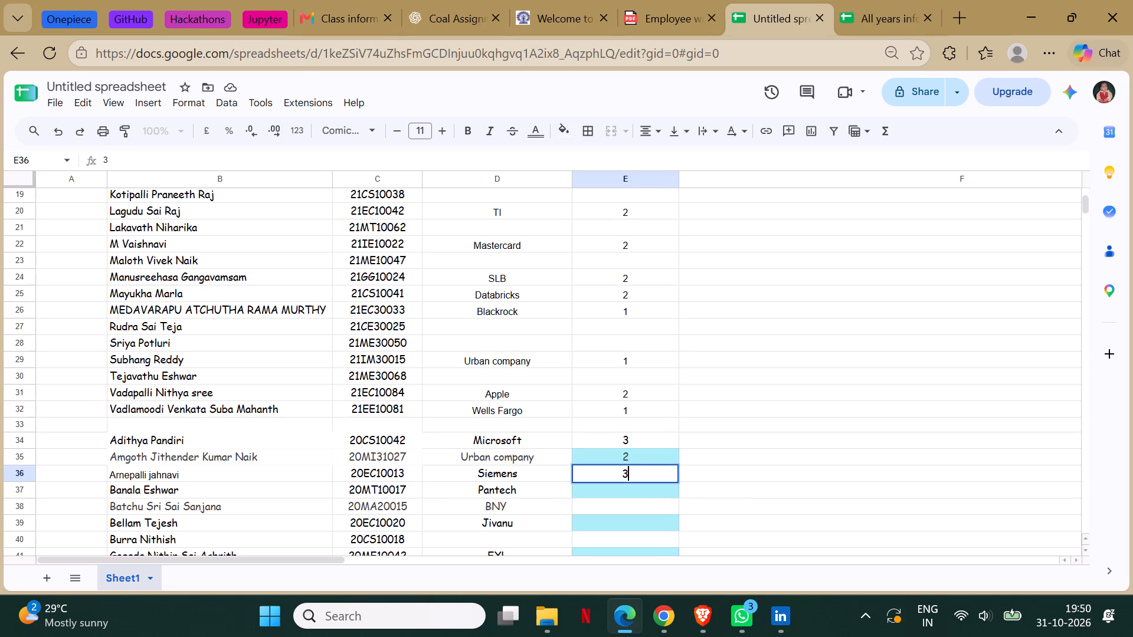
pyautogui.press('Down')
# Enter 3 in each of cells E37 to E39 for Pantech, BNY and Jivanu.
pyautogui.press('3')
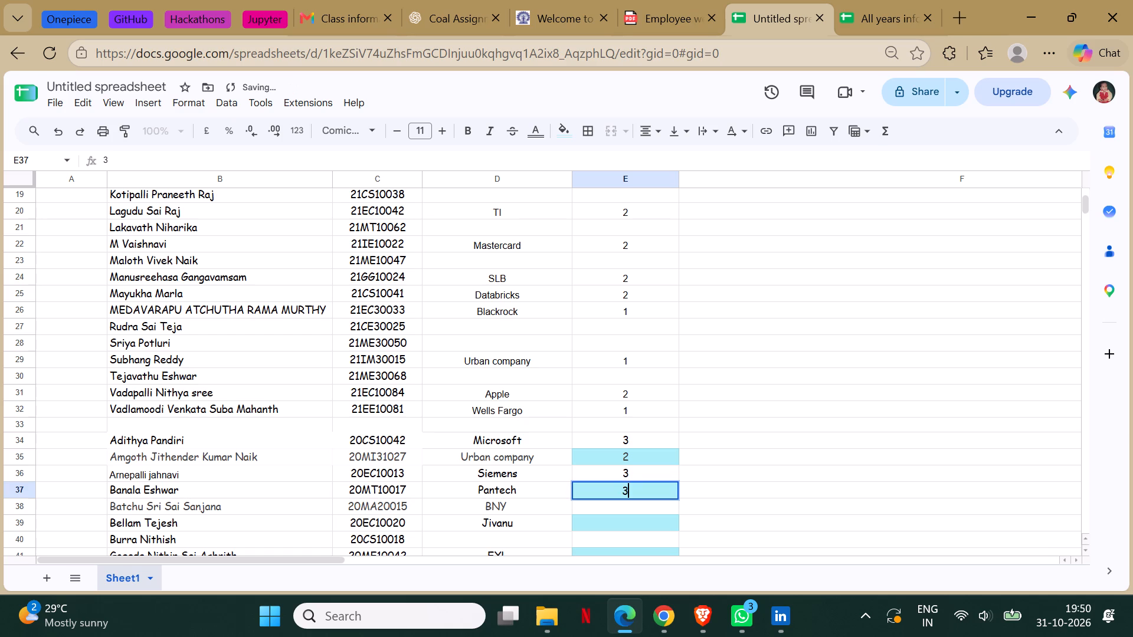
pyautogui.press('Down')
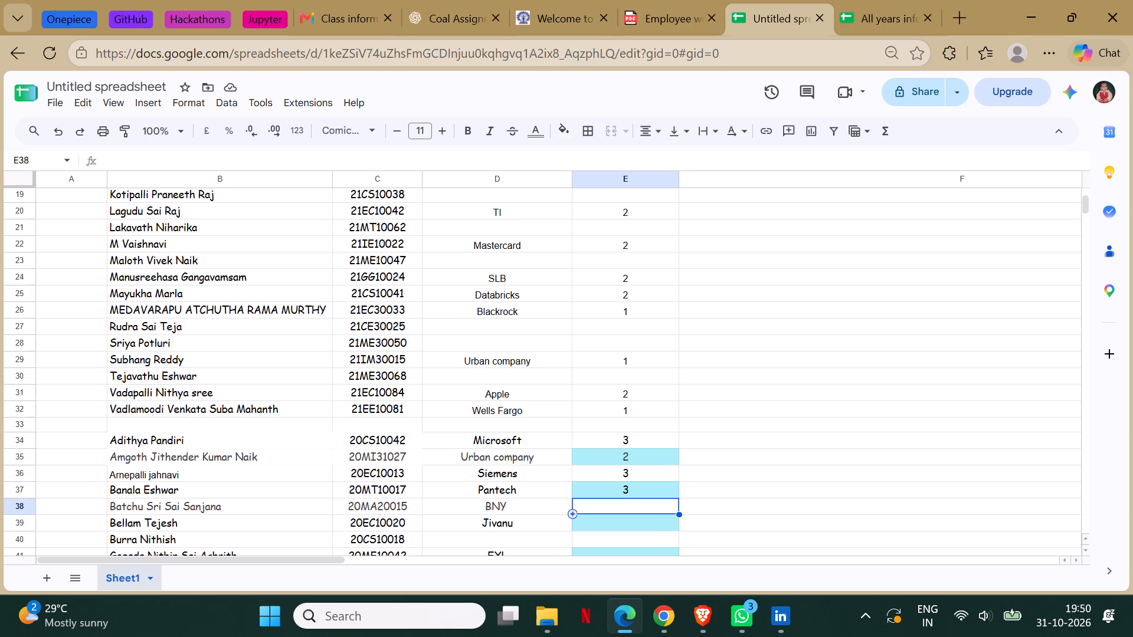
pyautogui.press('3')
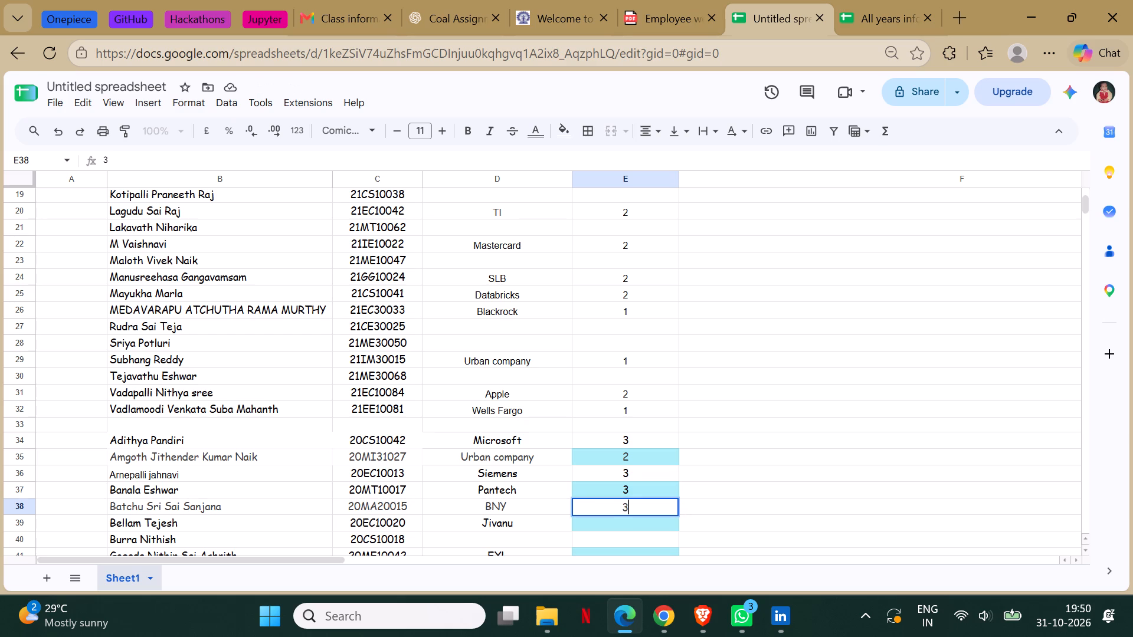
pyautogui.press('Down')
pyautogui.press('3')
pyautogui.press('Down')
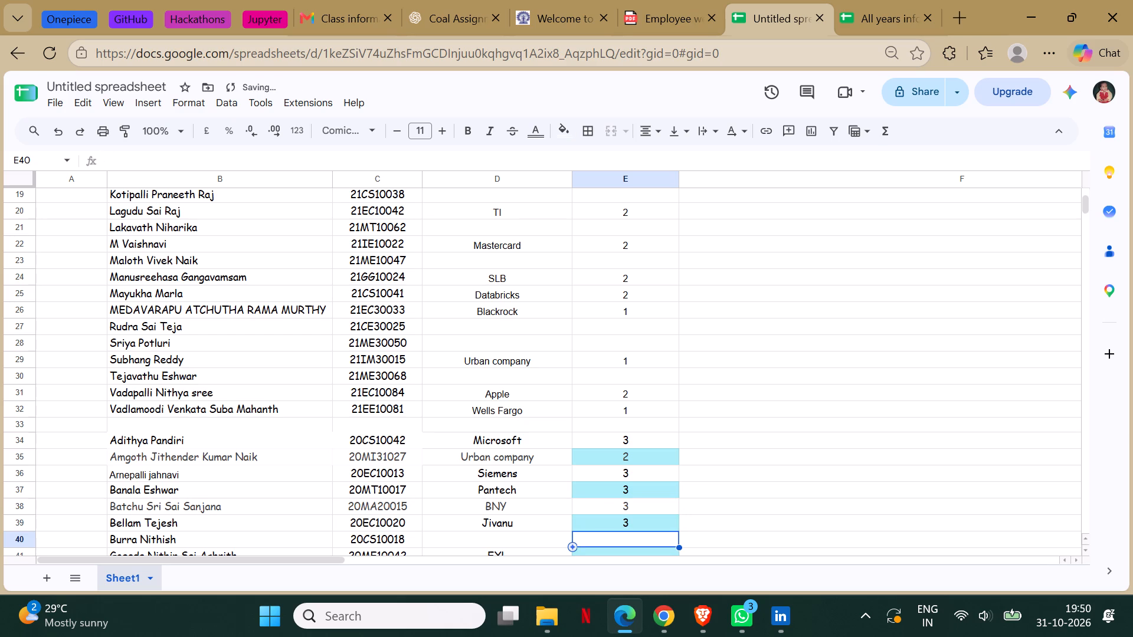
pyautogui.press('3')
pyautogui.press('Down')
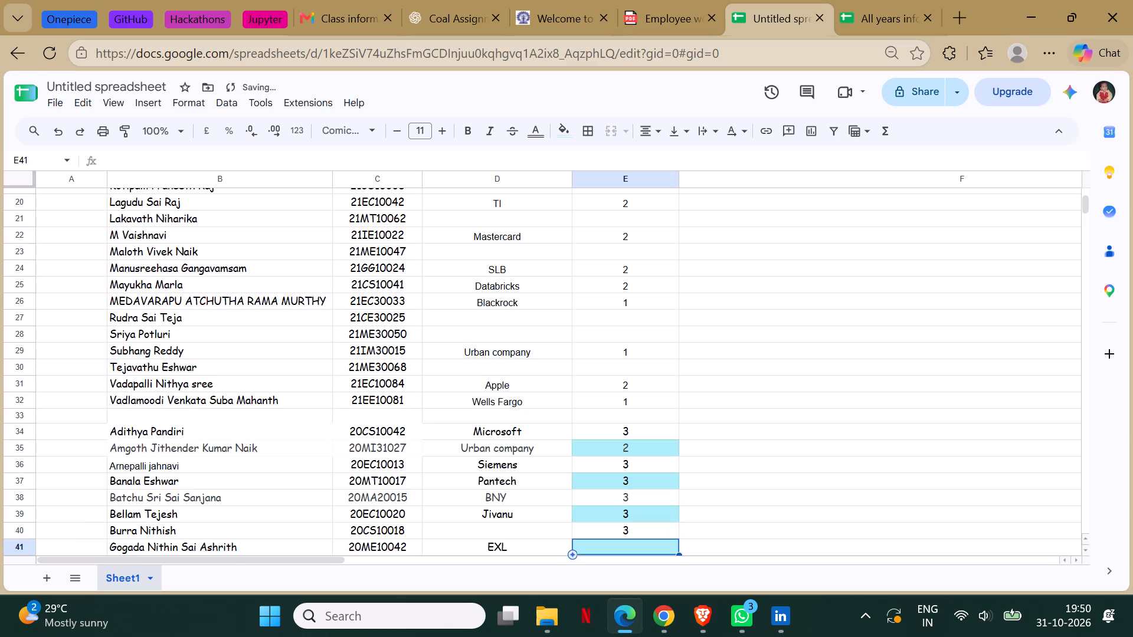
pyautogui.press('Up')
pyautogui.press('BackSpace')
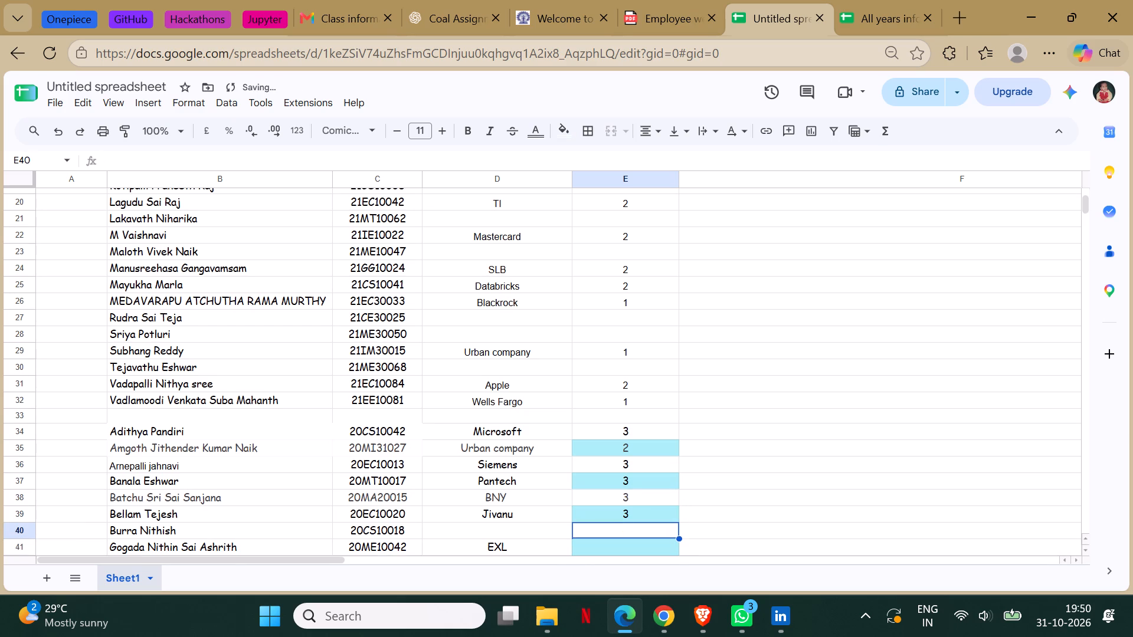
# Enter 3 in cell E41 for EXL and 3 in cell E42 below it.
pyautogui.press('Down')
pyautogui.press('3')
pyautogui.press('Down')
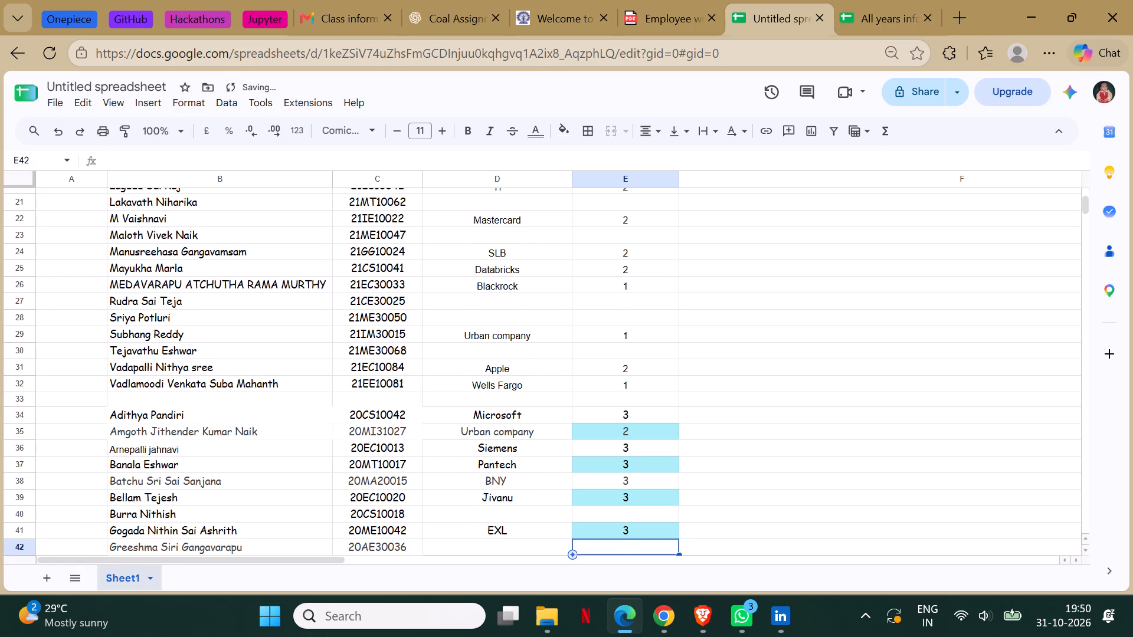
pyautogui.press('3')
pyautogui.press('Down')
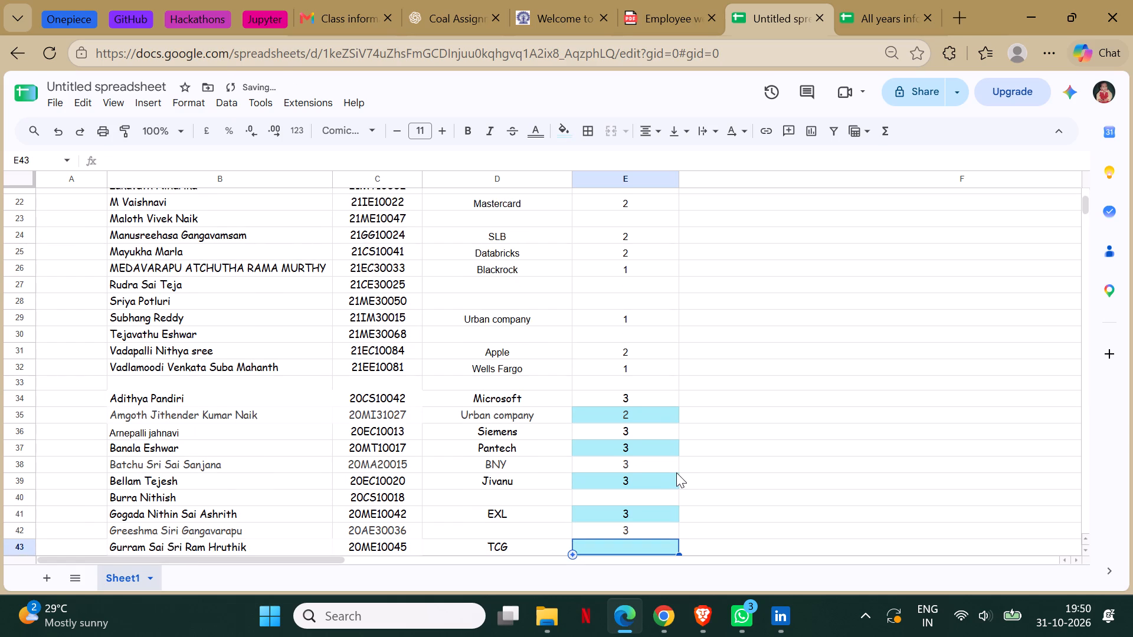
# Enter 3 in each of cells E43 to E47, from the TCG row to the Accenture row.
pyautogui.scroll(-3, 676, 472)
pyautogui.press('3')
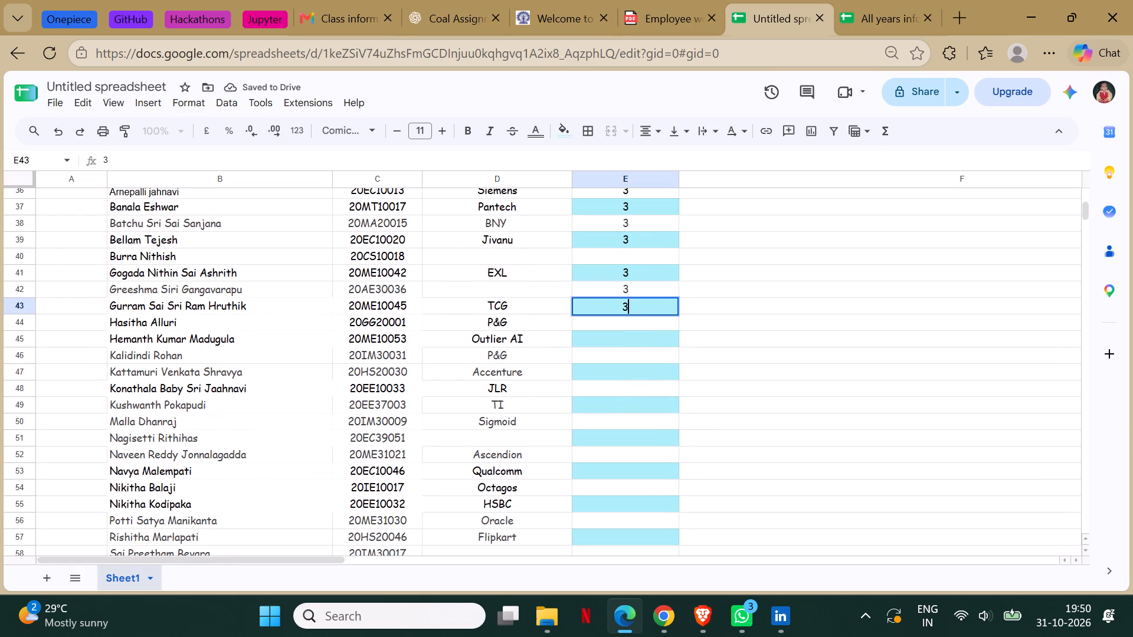
pyautogui.press('Down')
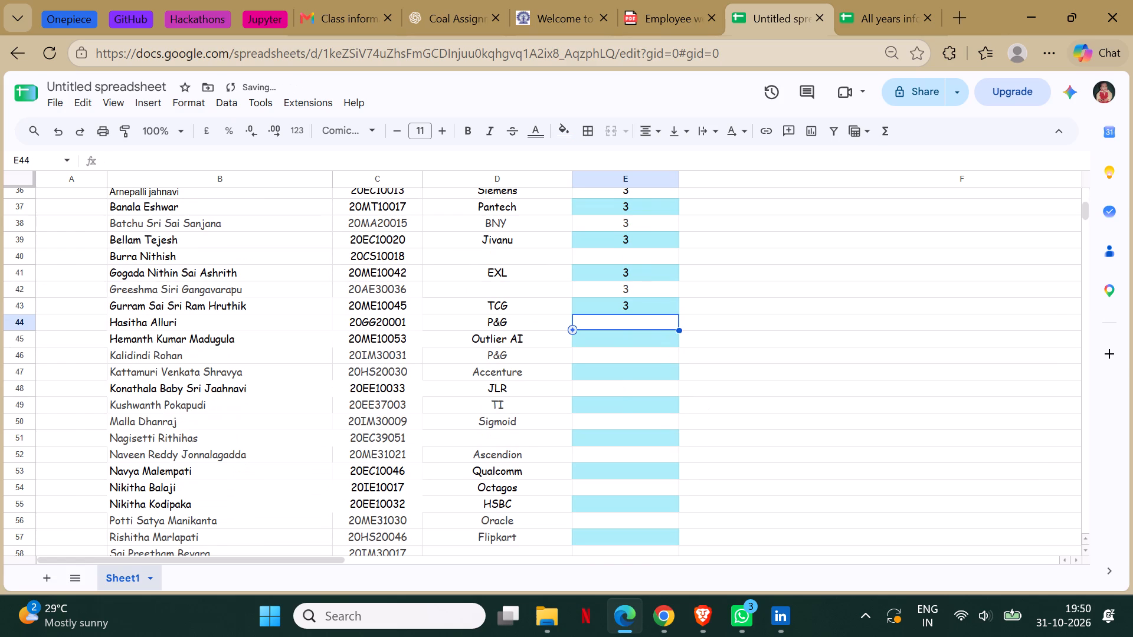
pyautogui.press('3')
pyautogui.press('Down')
pyautogui.press('3')
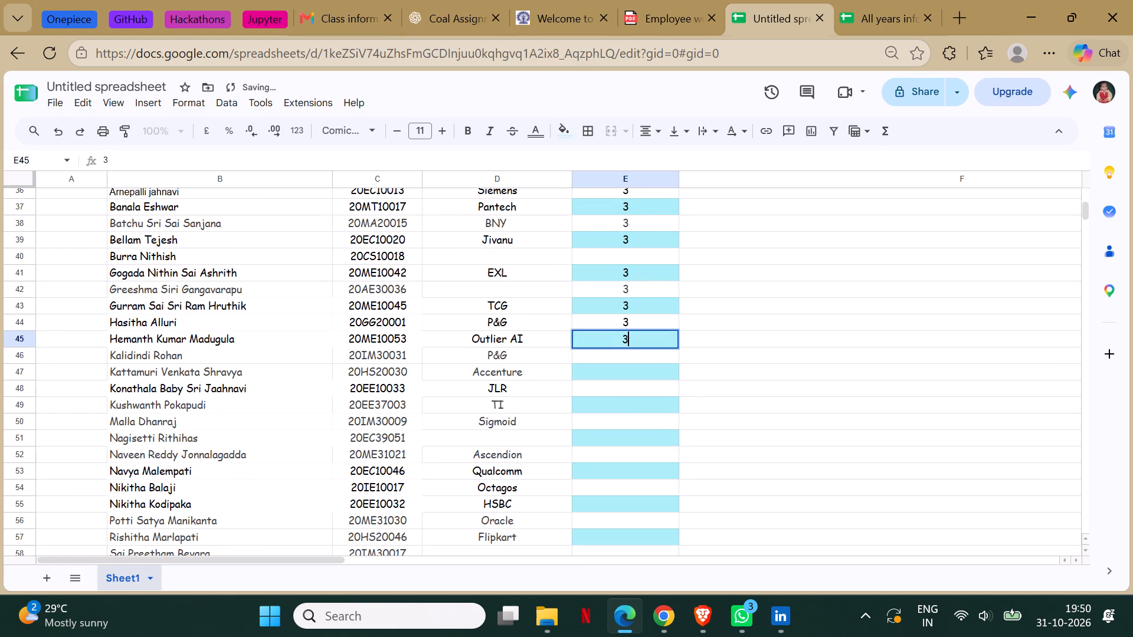
pyautogui.press('Down')
pyautogui.press('3')
pyautogui.press('Down')
pyautogui.press('3')
pyautogui.press('Down')
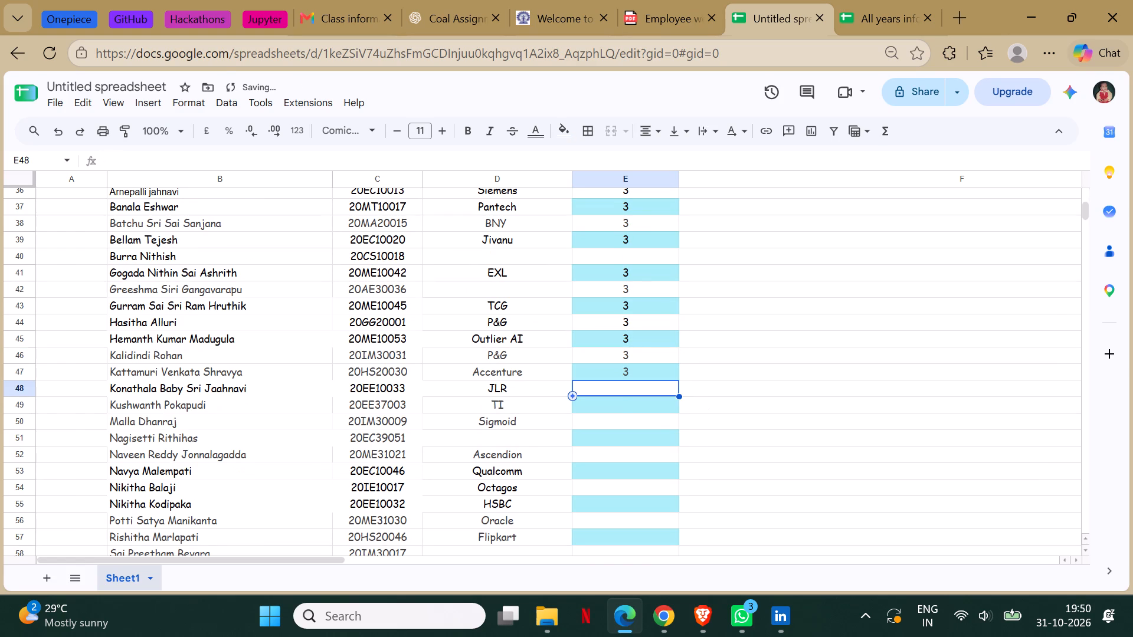
# Change the value in cell E47 of the Accenture row to 2.
pyautogui.scroll(1, 676, 472)
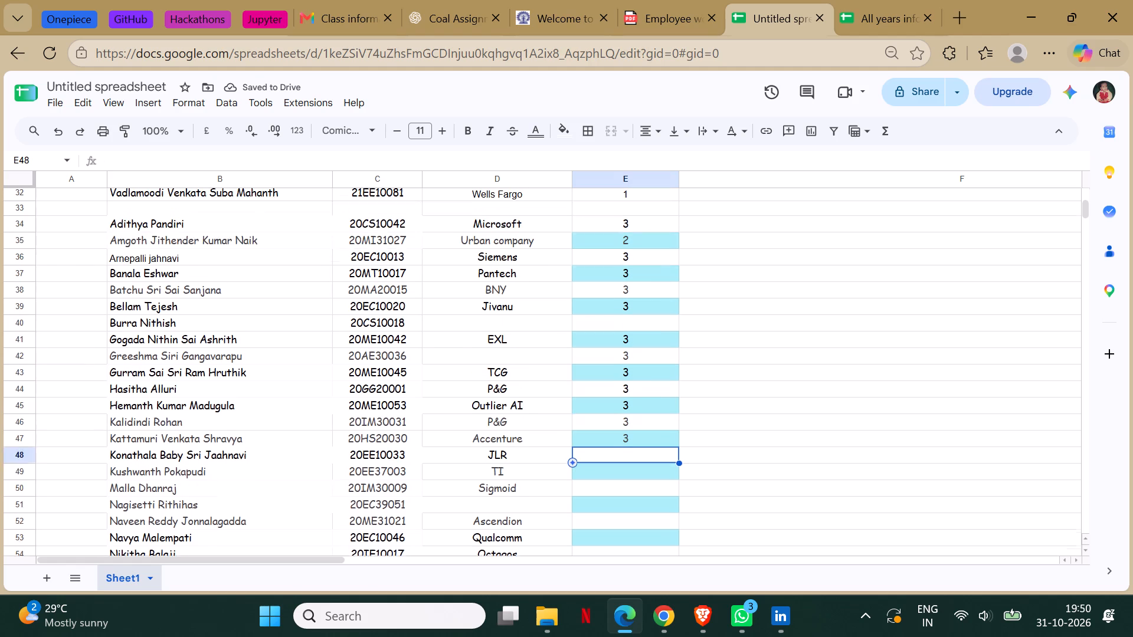
pyautogui.scroll(1, 676, 472)
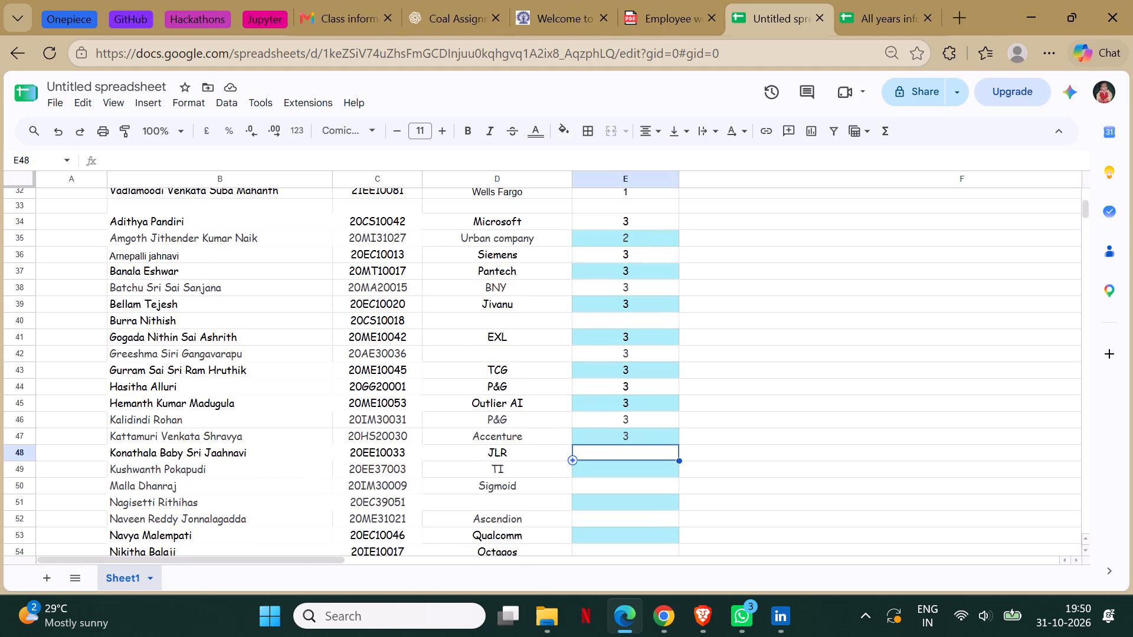
pyautogui.press('Up')
pyautogui.press('2')
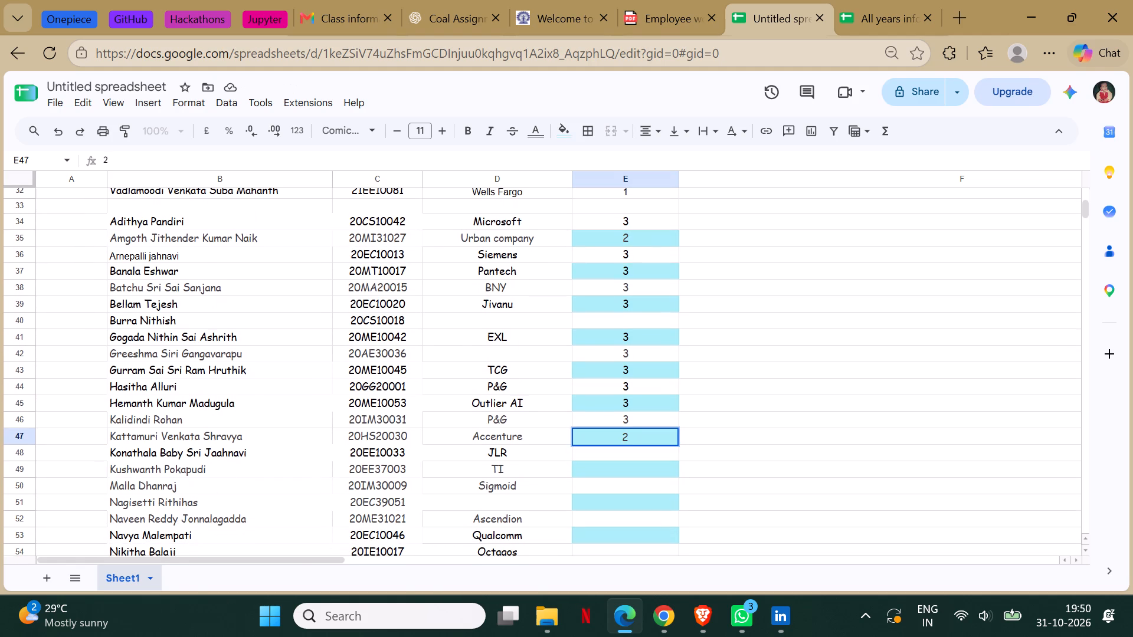
pyautogui.press('Up')
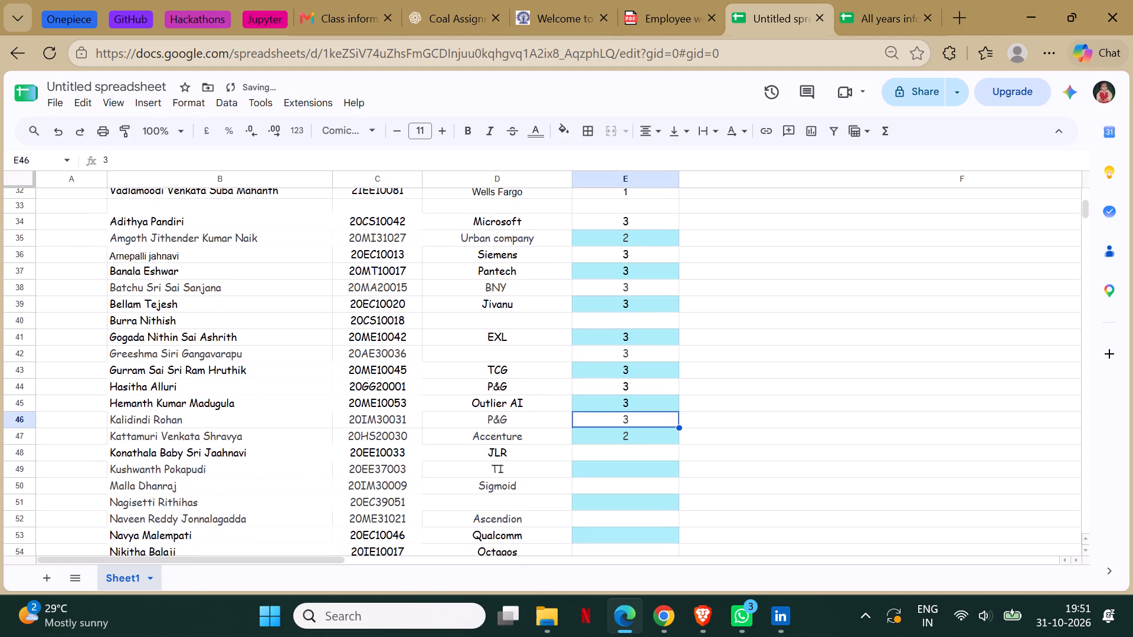
# Enter 3 in cells E48 to E50 for JLR, TI and Sigmoid, skip E51, and enter 2 in E52 for Ascendion.
pyautogui.press('Down')
pyautogui.press('Down')
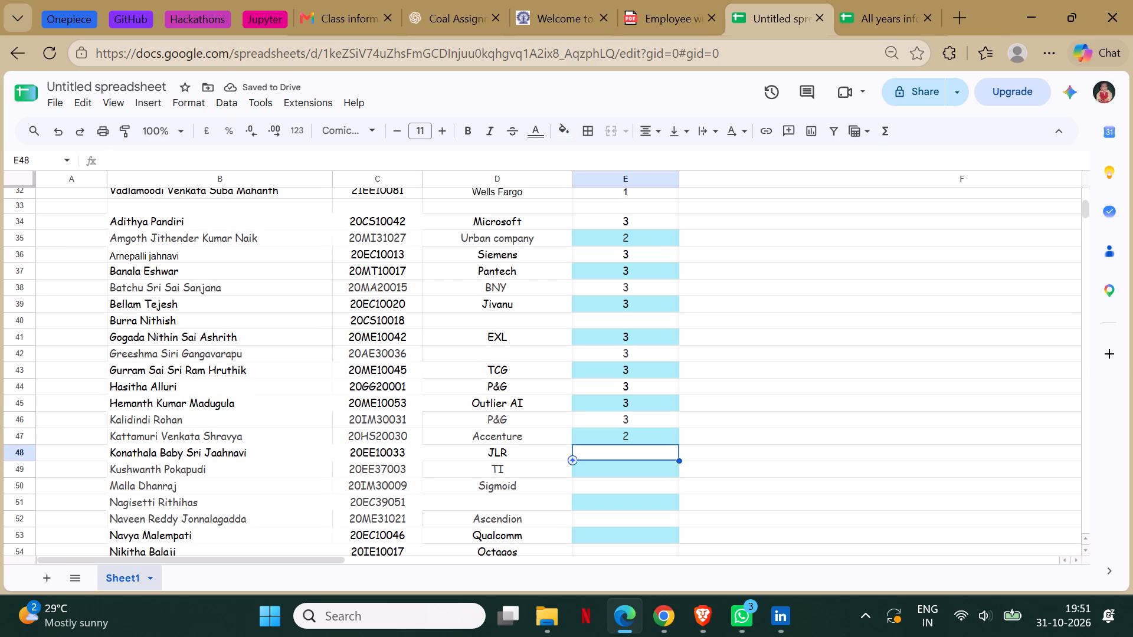
pyautogui.press('3')
pyautogui.press('Down')
pyautogui.press('3')
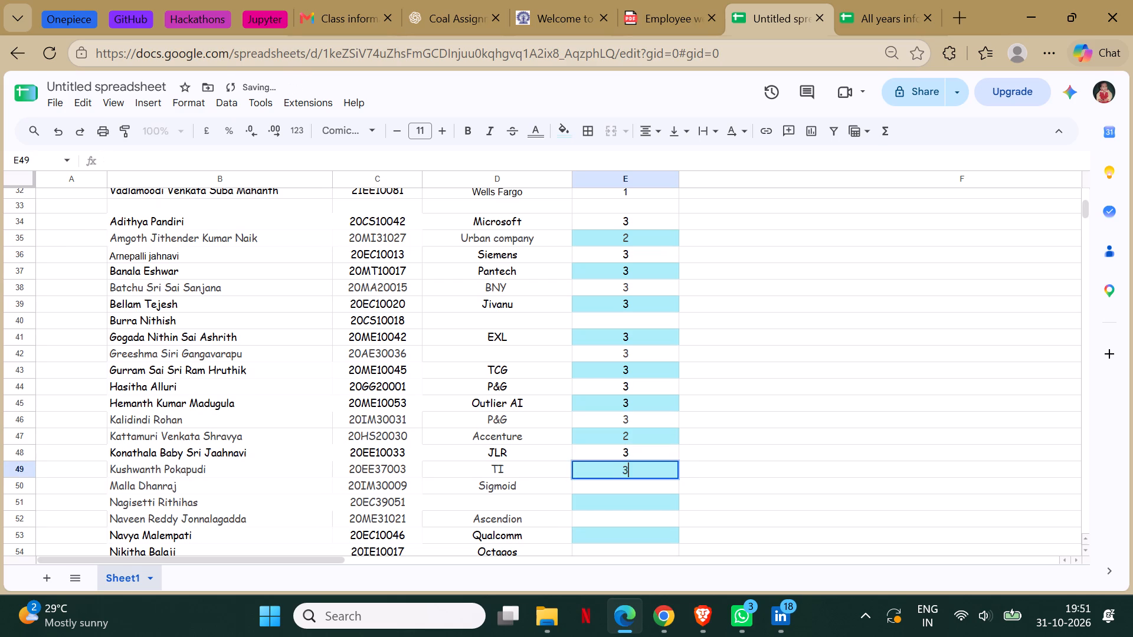
pyautogui.press('Down')
pyautogui.press('3')
pyautogui.press('Down')
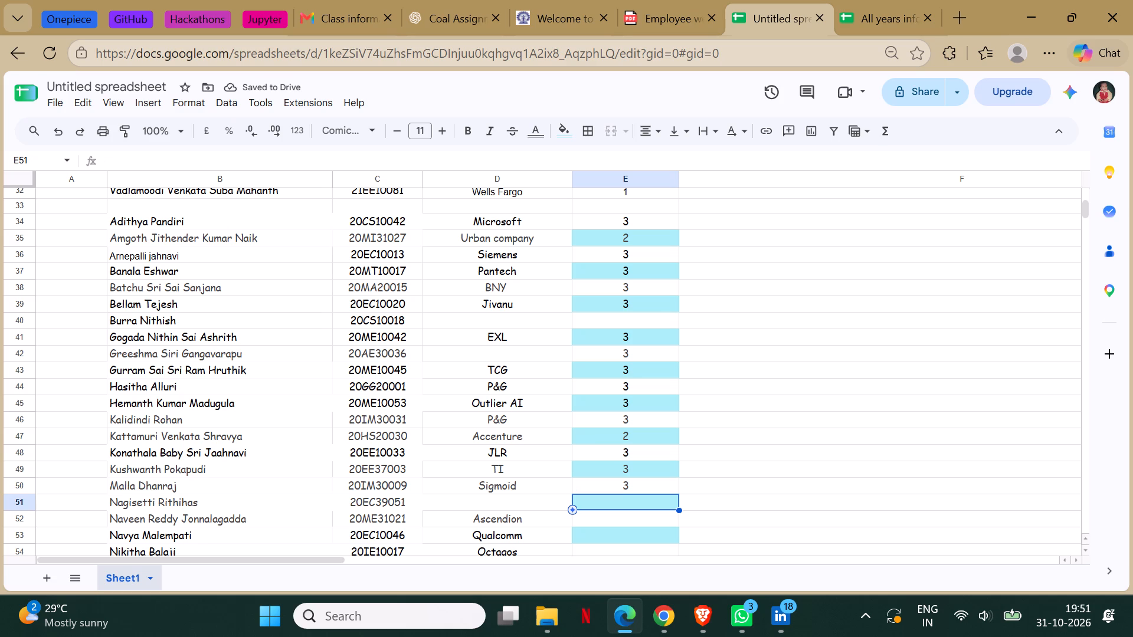
pyautogui.press('Down')
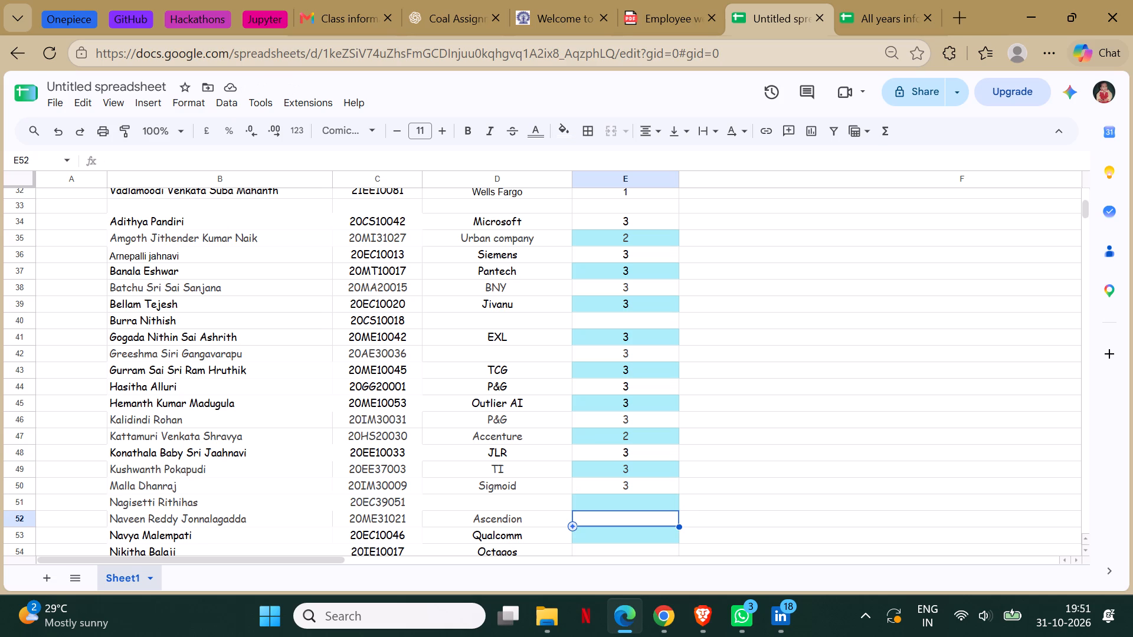
pyautogui.press('2')
pyautogui.press('Down')
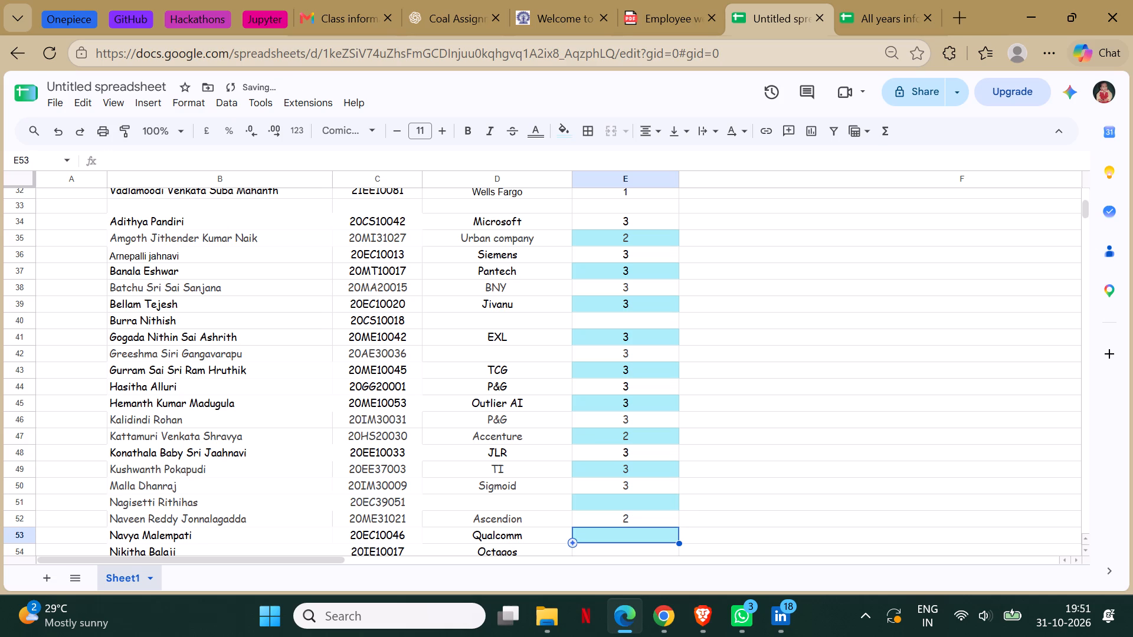
# Enter 3 in each of cells E53 to E55 for Qualcomm, Octagos and HSBC.
pyautogui.press('3')
pyautogui.press('Down')
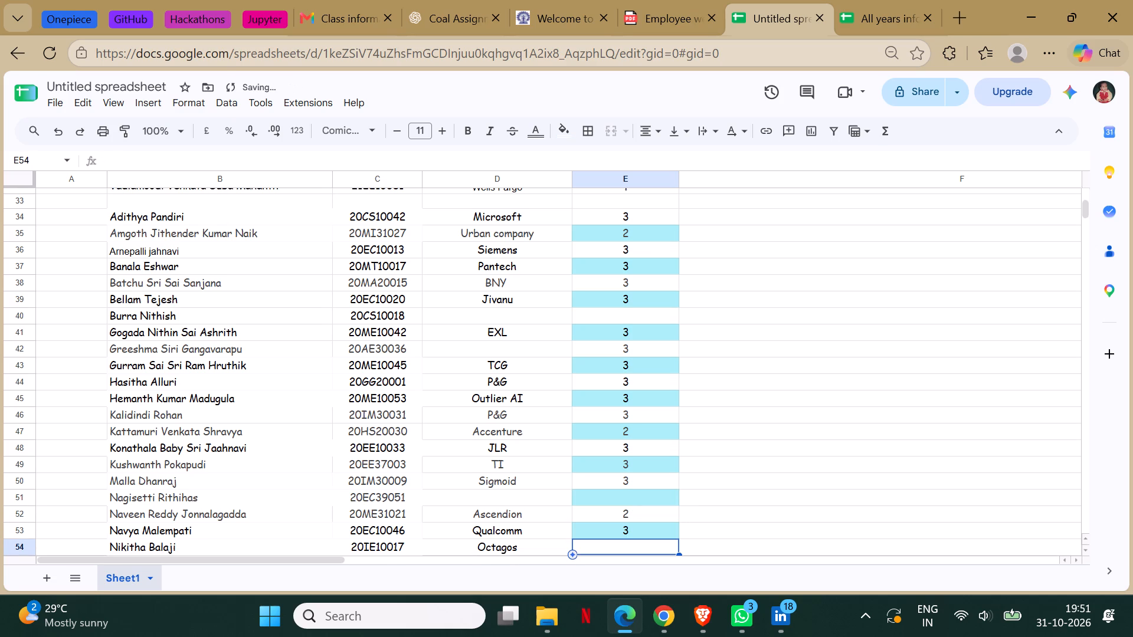
pyautogui.scroll(-2, 718, 459)
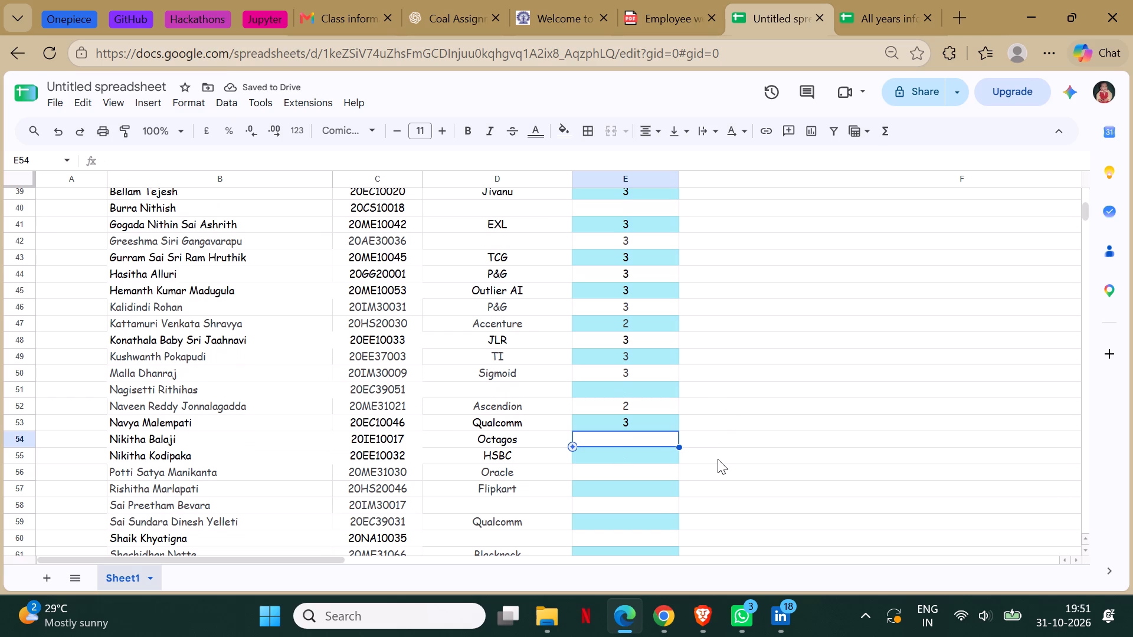
pyautogui.press('3')
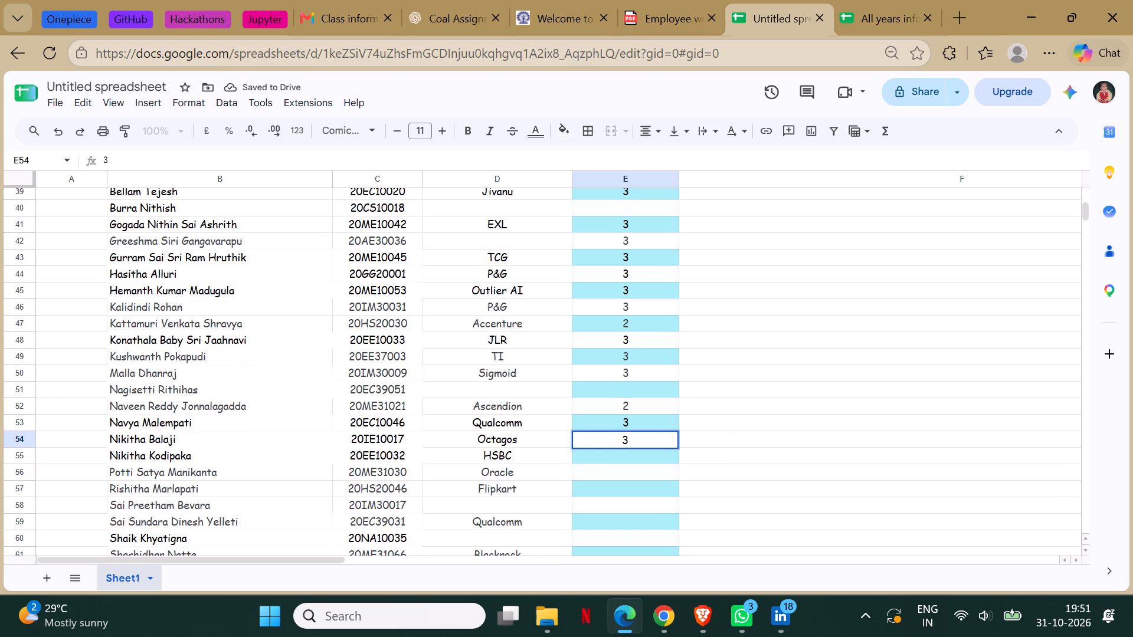
pyautogui.press('Down')
pyautogui.press('3')
pyautogui.press('Down')
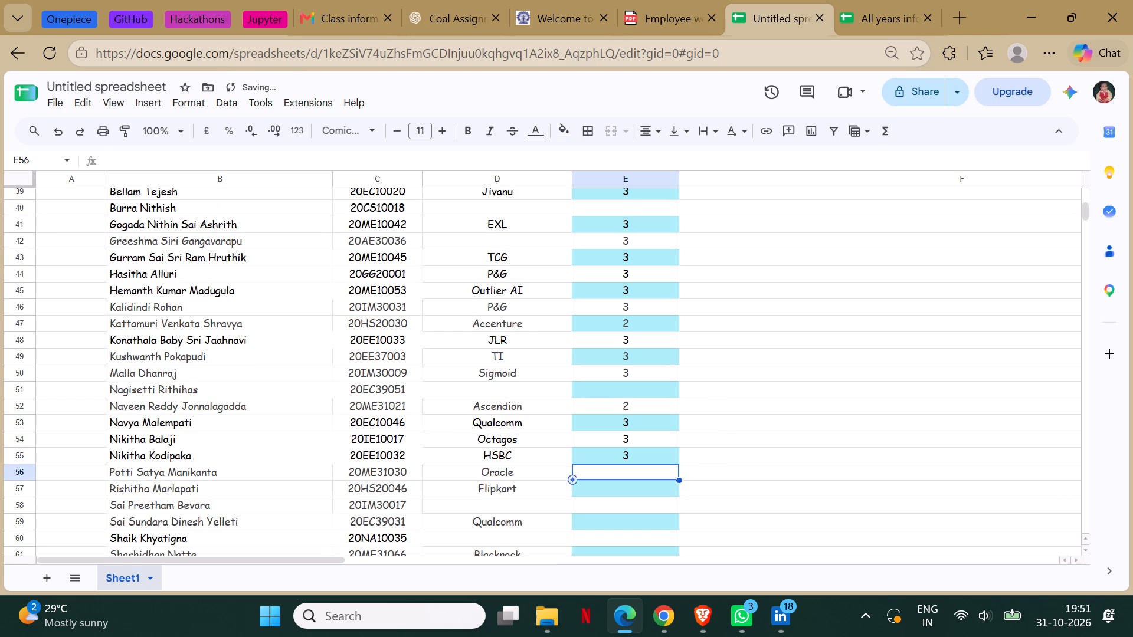
# Enter 2 in E56, E57 and E59 for Oracle, Flipkart and Qualcomm, and 3 in E61 for Blackrock, leaving E58, E60 and E62 blank.
pyautogui.press('2')
pyautogui.press('Down')
pyautogui.press('2')
pyautogui.press('Down')
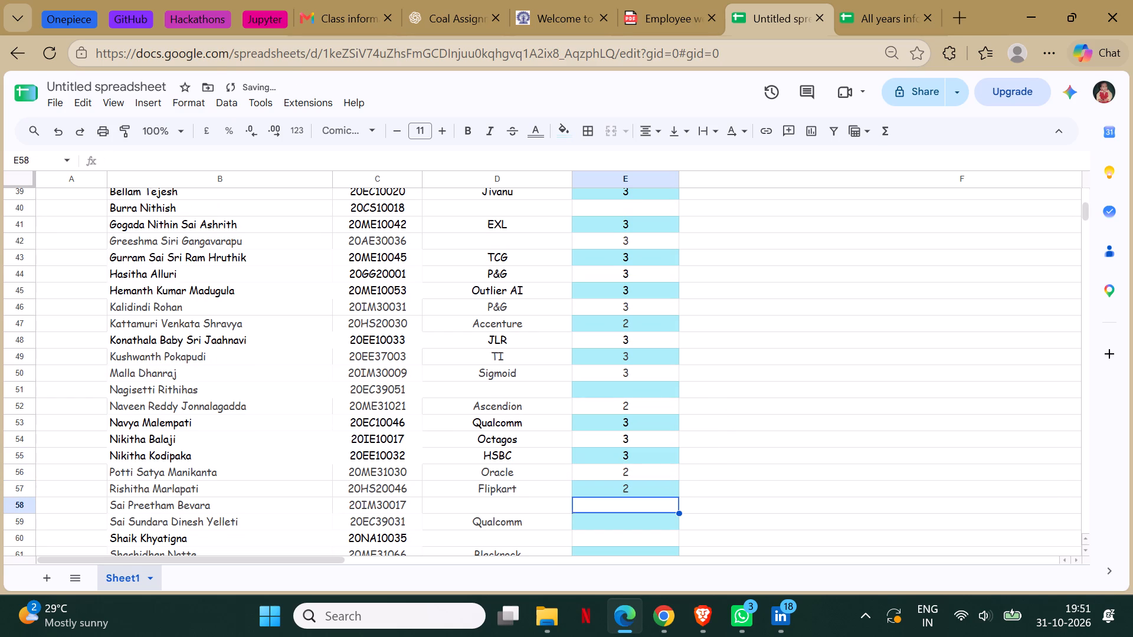
pyautogui.press('Down')
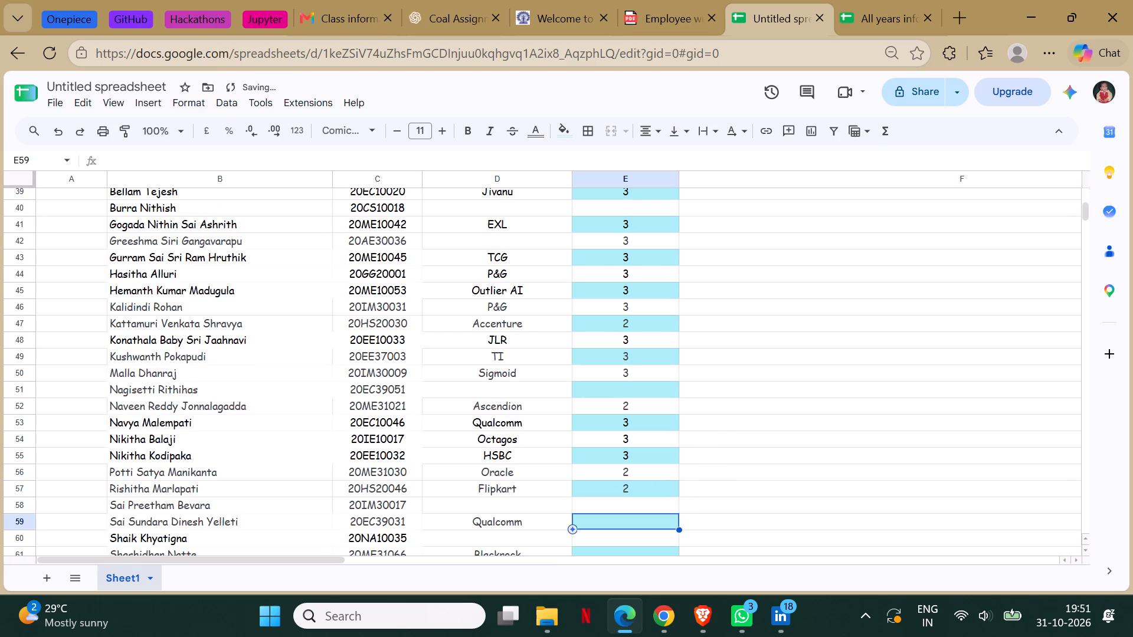
pyautogui.press('2')
pyautogui.press('Down')
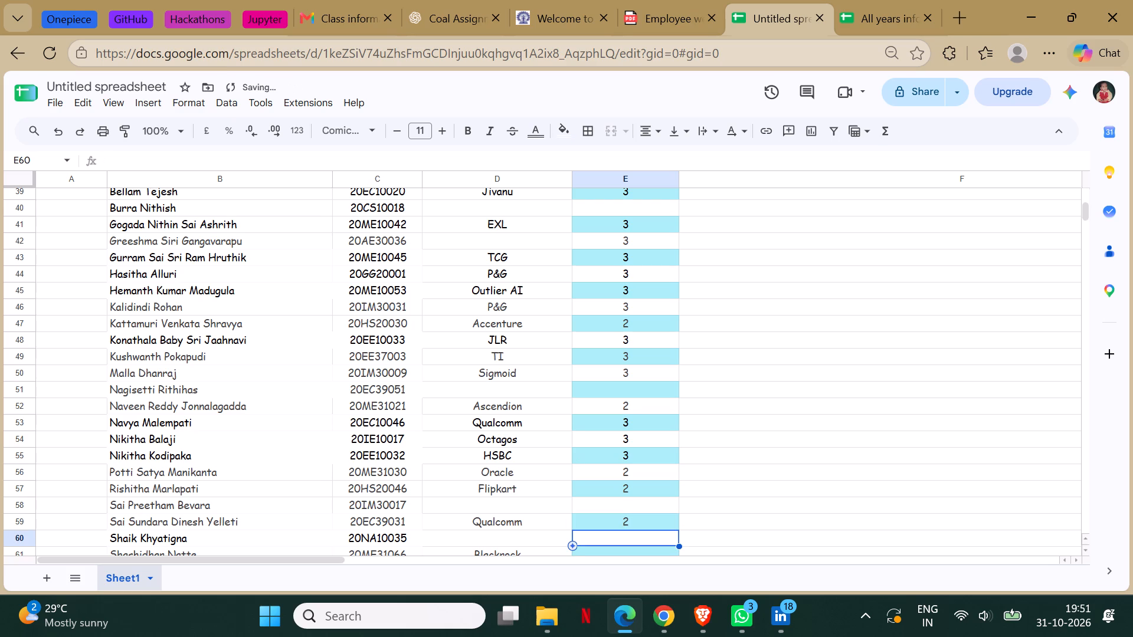
pyautogui.press('Down')
pyautogui.press('3')
pyautogui.press('Down')
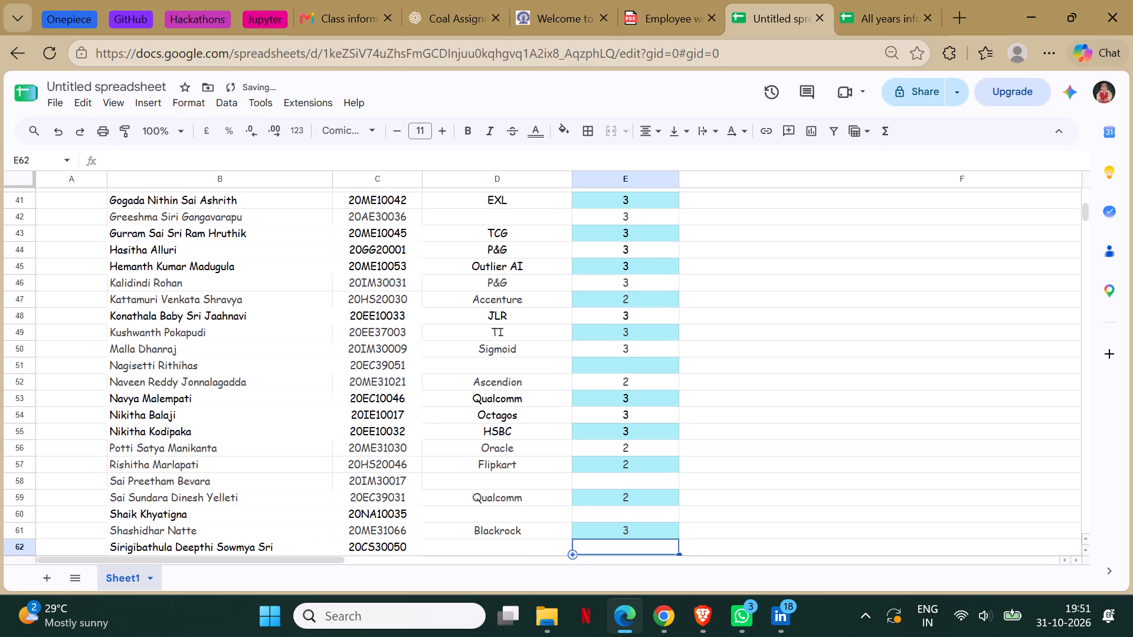
pyautogui.press('Down')
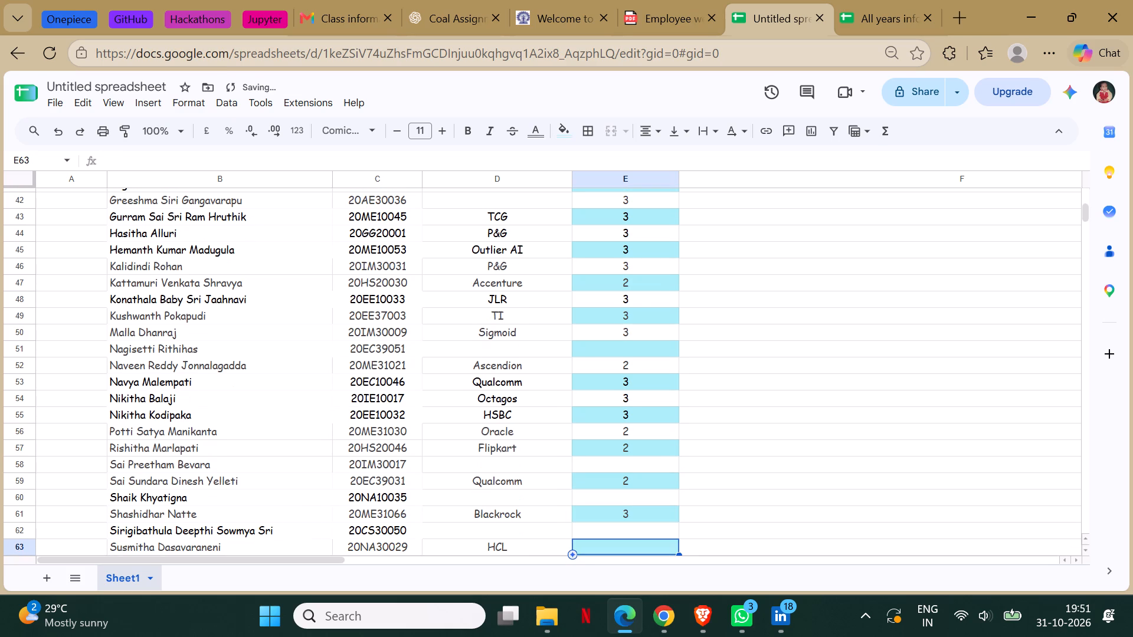
# Enter 2 in cells E63 and E64 for HCL and C-Dot, leaving E65 blank.
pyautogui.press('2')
pyautogui.press('Down')
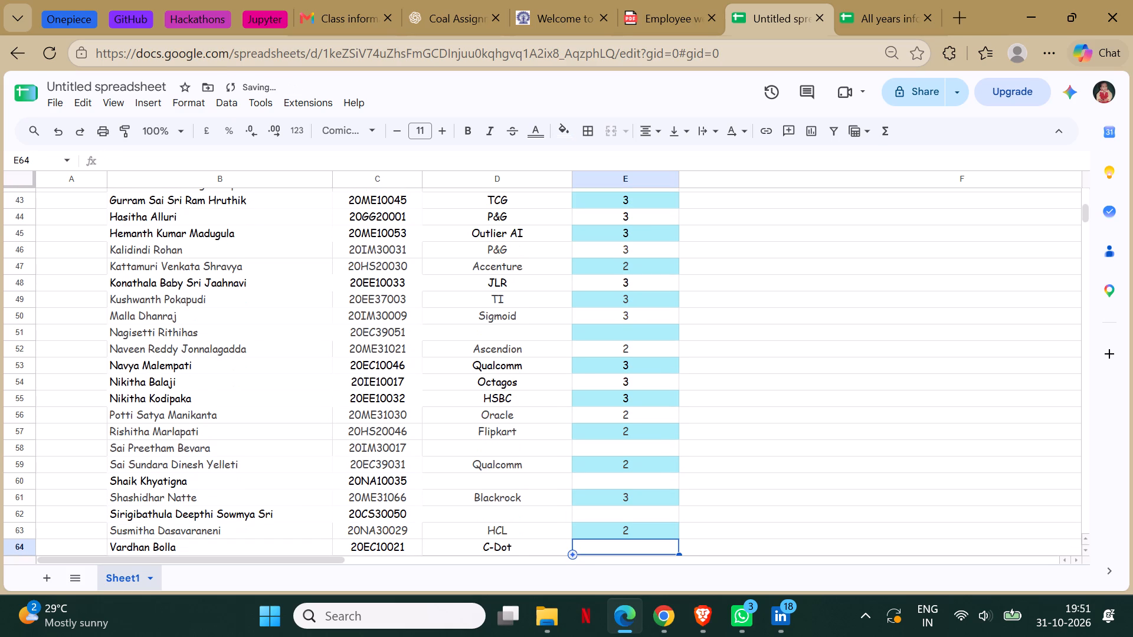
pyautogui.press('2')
pyautogui.press('Down')
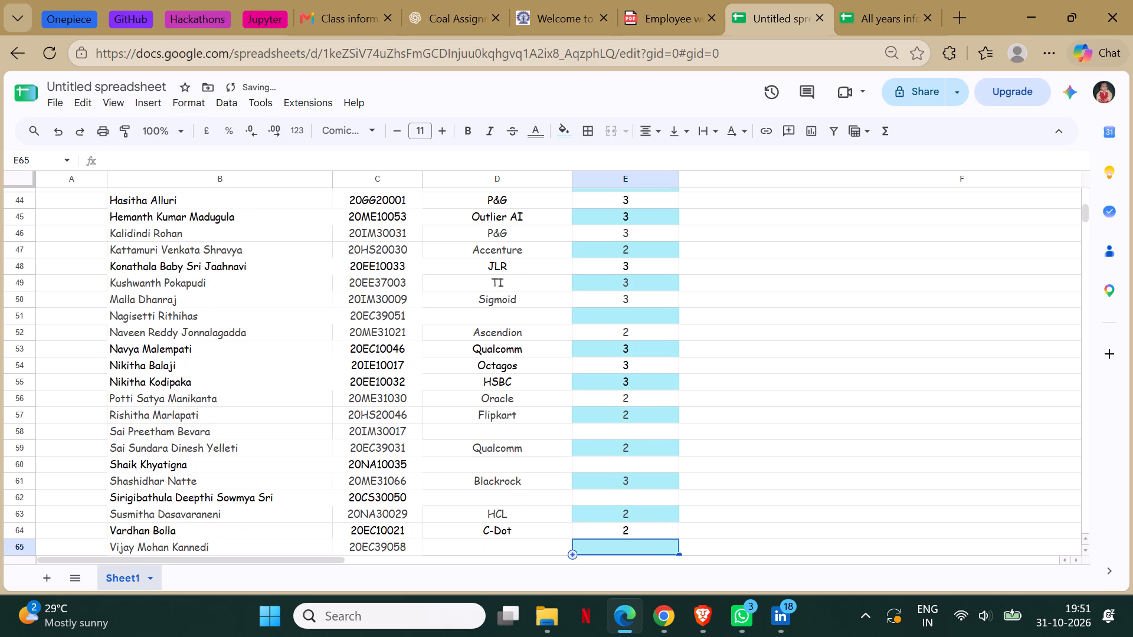
pyautogui.press('Down')
pyautogui.press('Down')
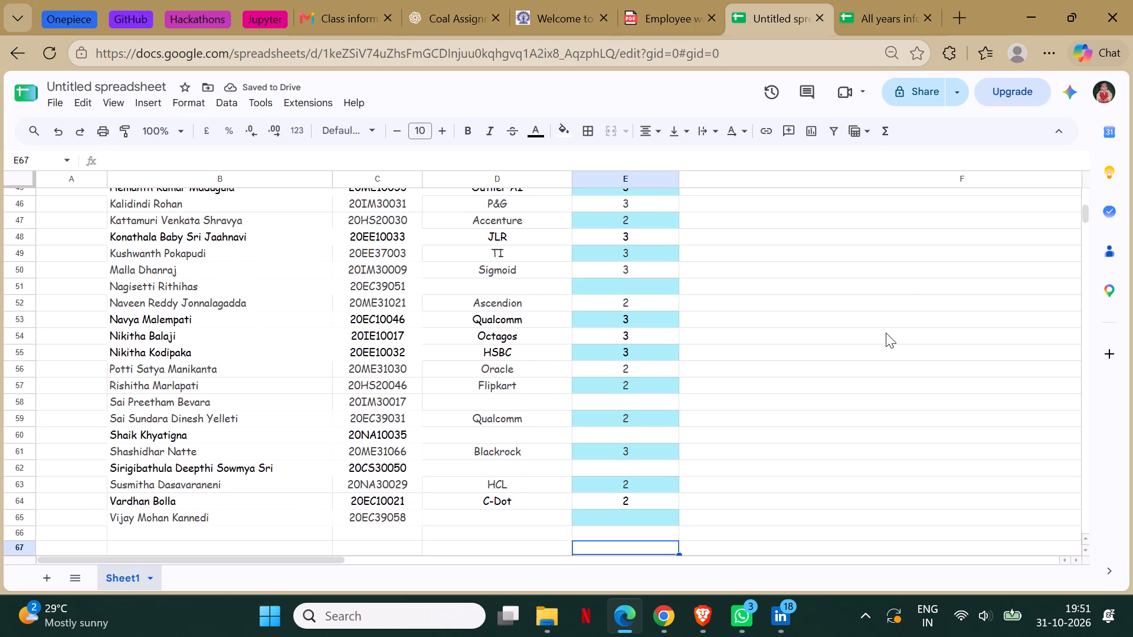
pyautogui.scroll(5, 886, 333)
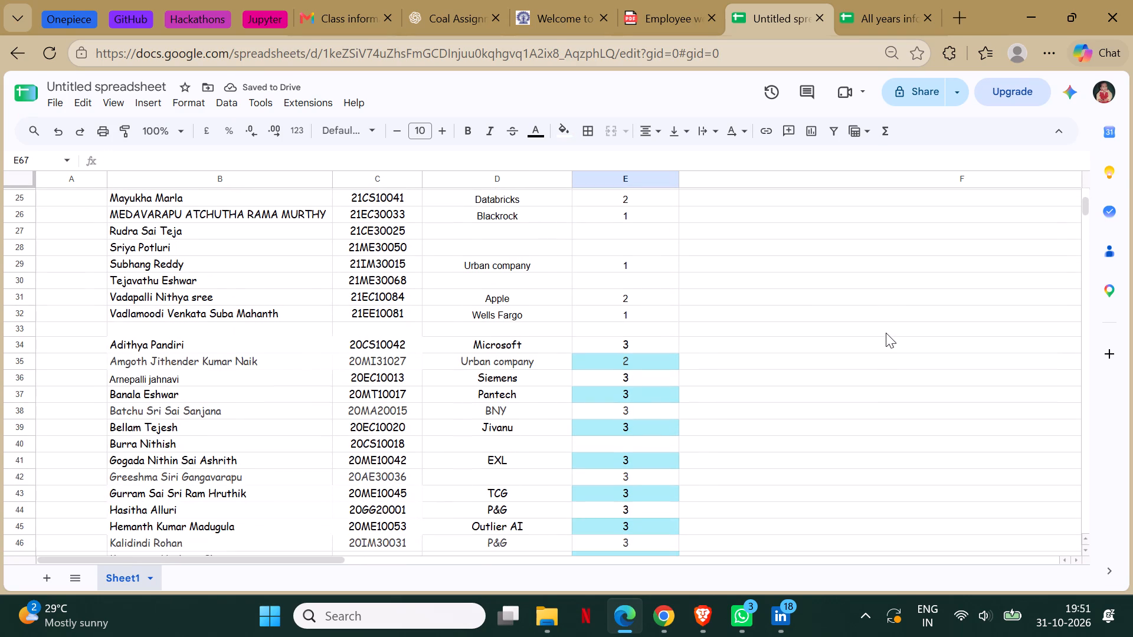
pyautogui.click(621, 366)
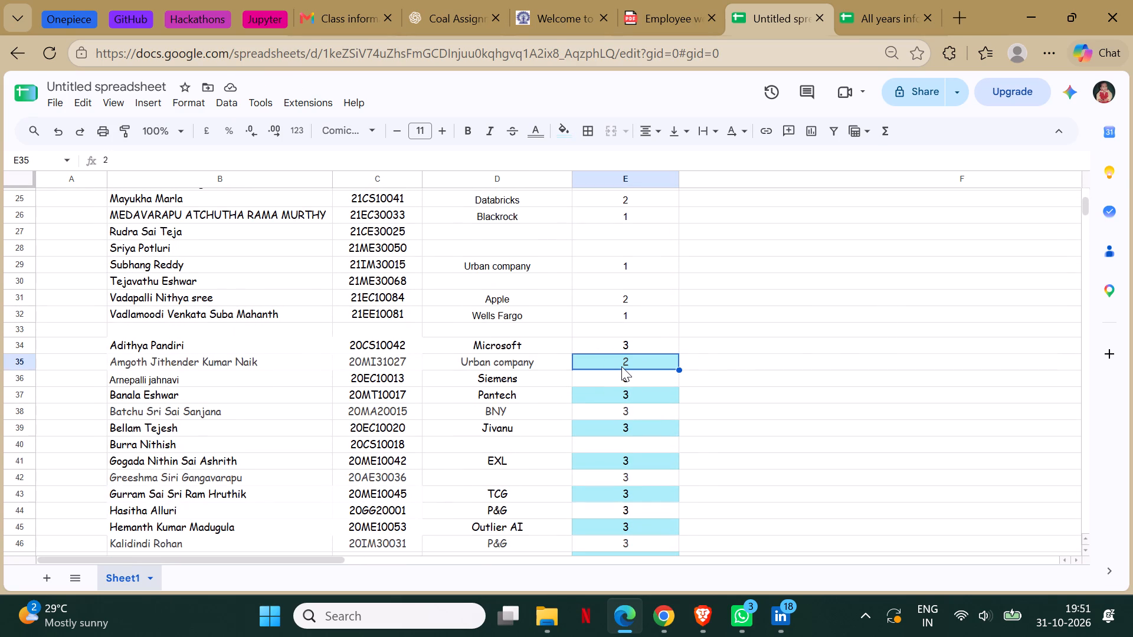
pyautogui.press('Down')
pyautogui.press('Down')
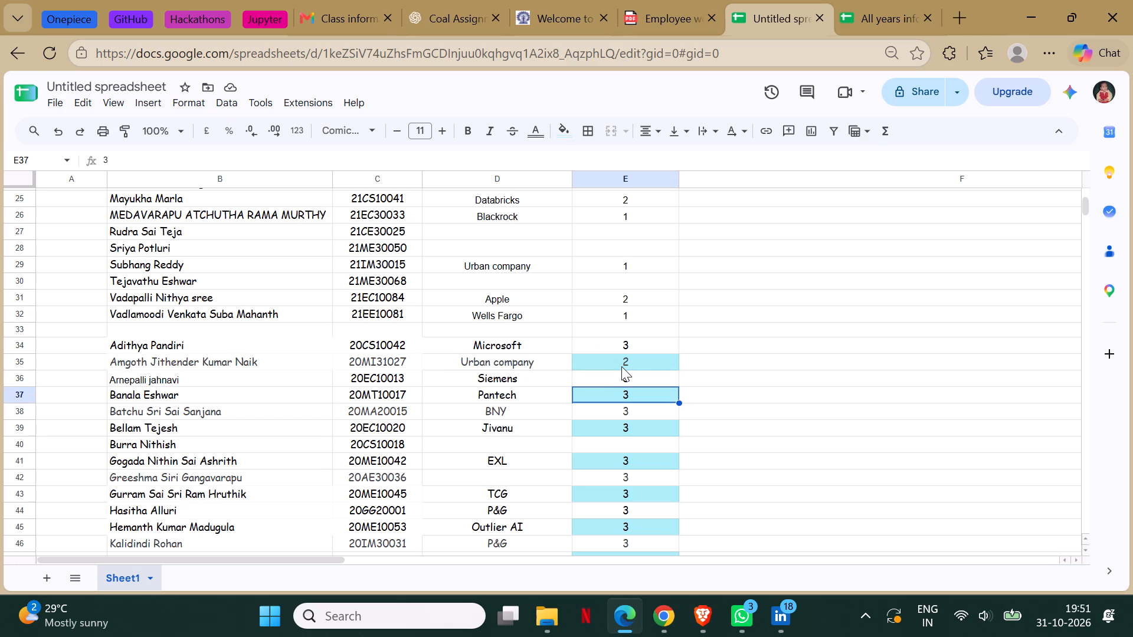
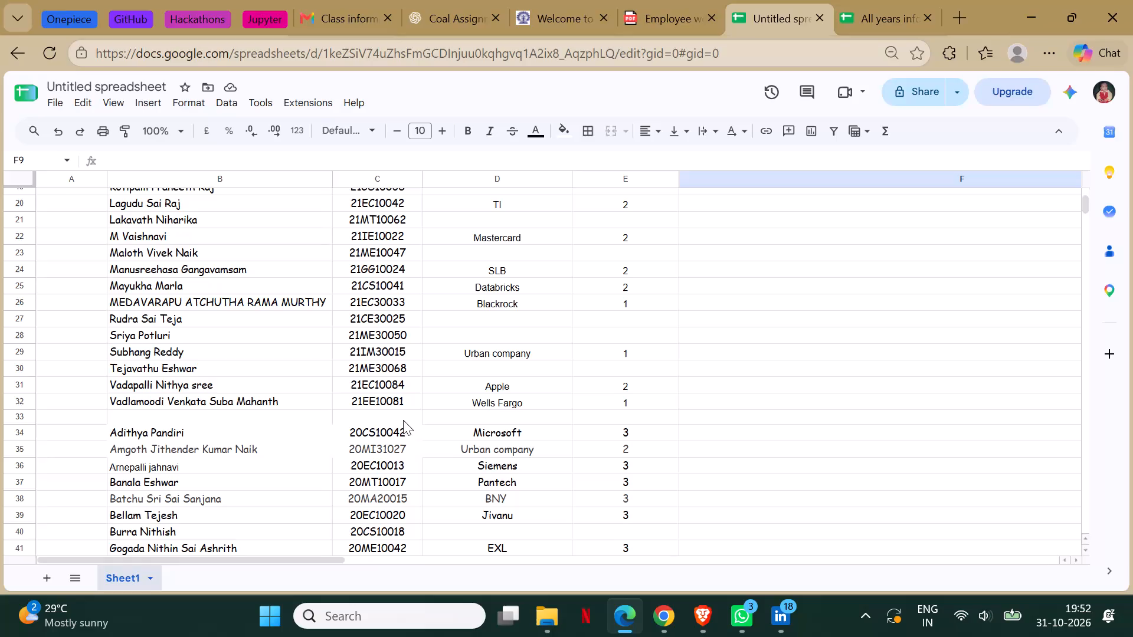
# Switch to the All years information 25-26 spreadsheet and browse its sheets beyond passouts ('20) for the earlier passout batches.
pyautogui.scroll(3, 403, 420)
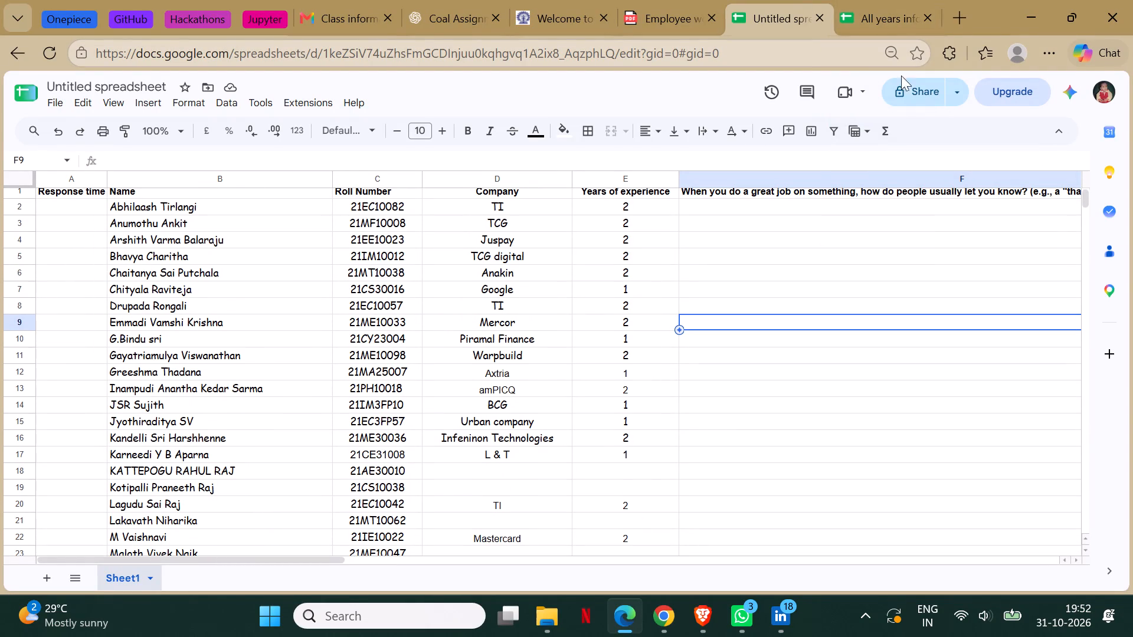
pyautogui.click(876, 14)
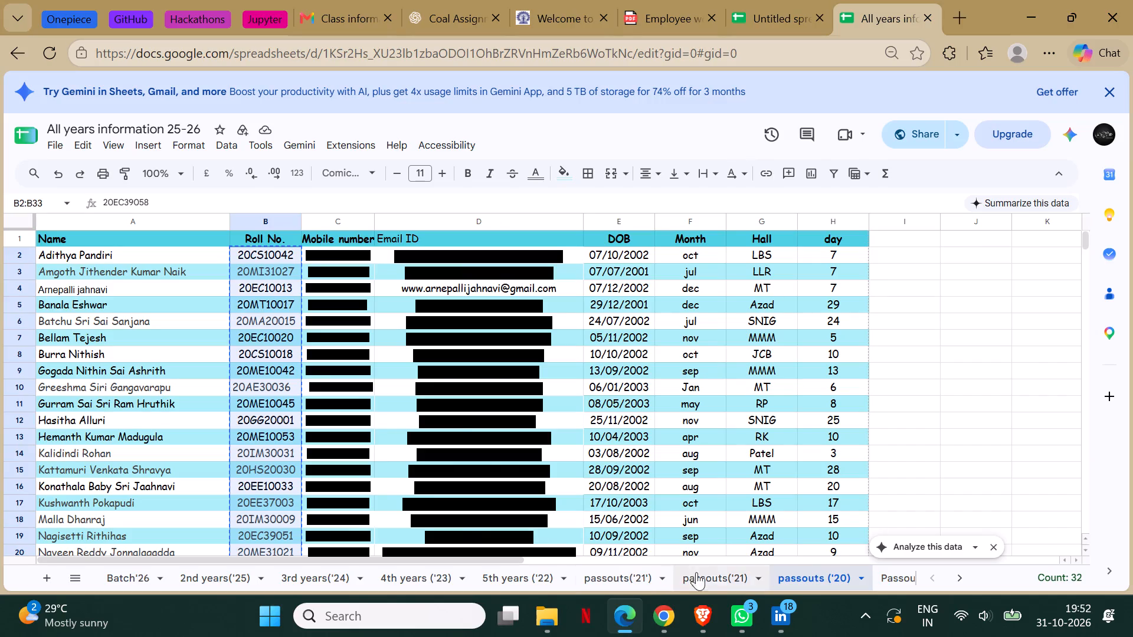
pyautogui.hscroll(-6, 739, 566)
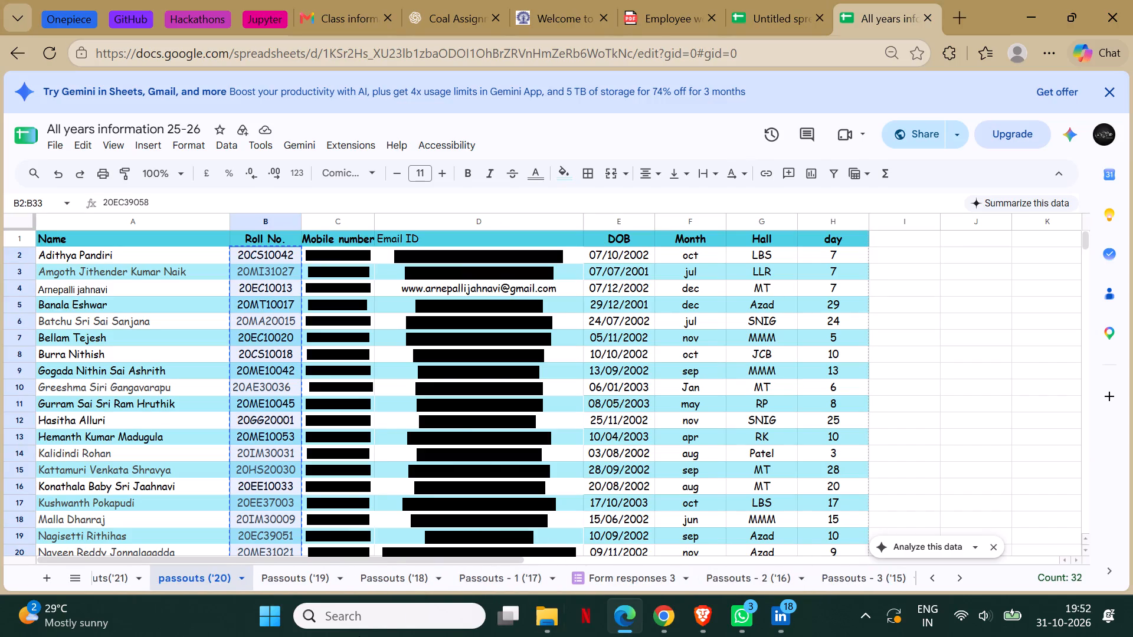
pyautogui.hscroll(-4, 571, 573)
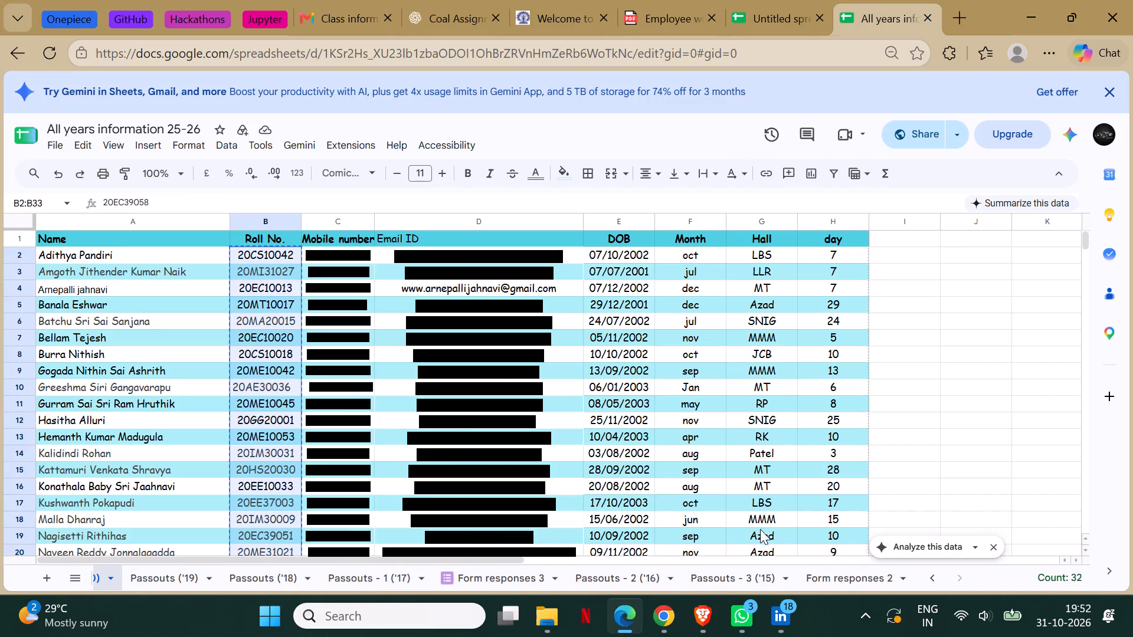
# Look through the year sheets of All years information 25-26, covering Passouts '15 to '21, Batch'26 and 2nd years('25).
pyautogui.hscroll(-1, 690, 581)
pyautogui.click(738, 577)
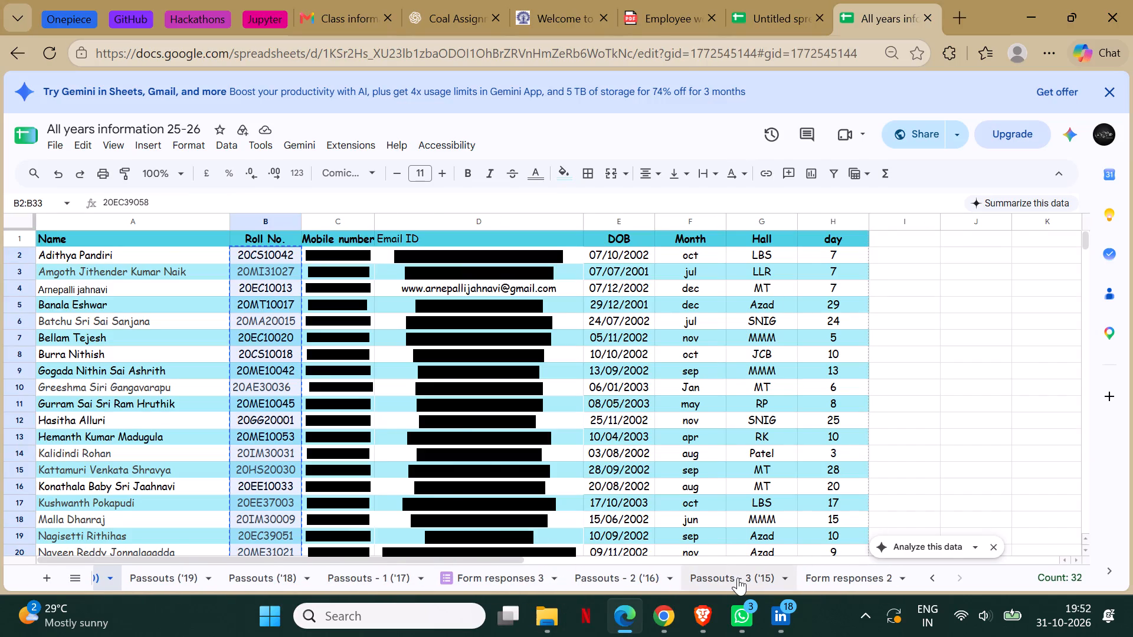
pyautogui.hscroll(-1, 738, 577)
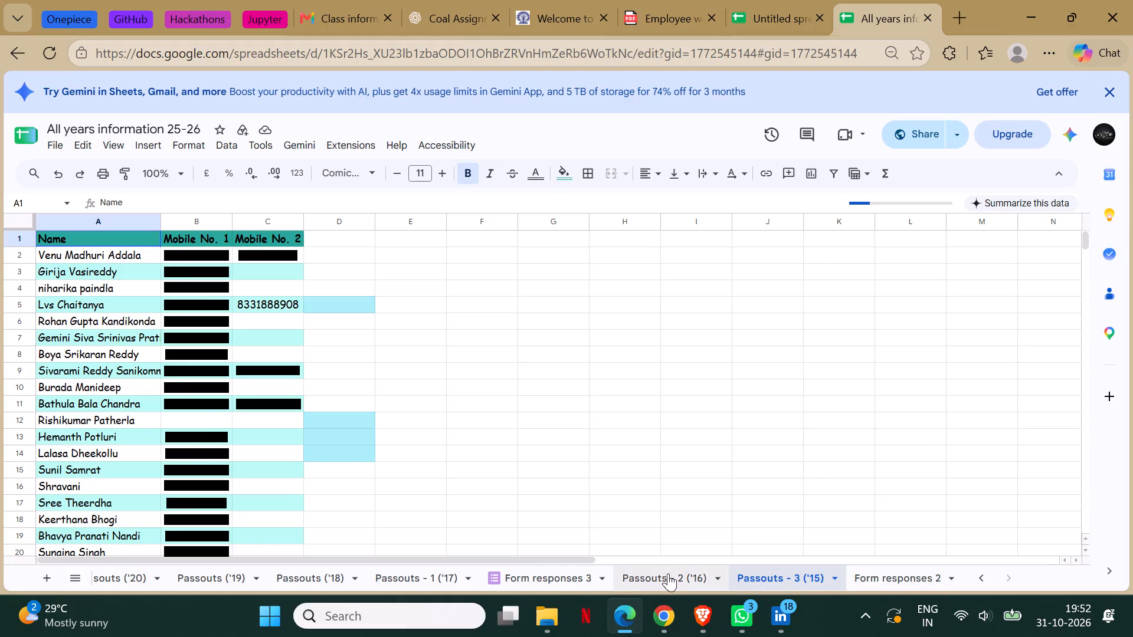
pyautogui.click(669, 573)
pyautogui.hscroll(-1, 620, 441)
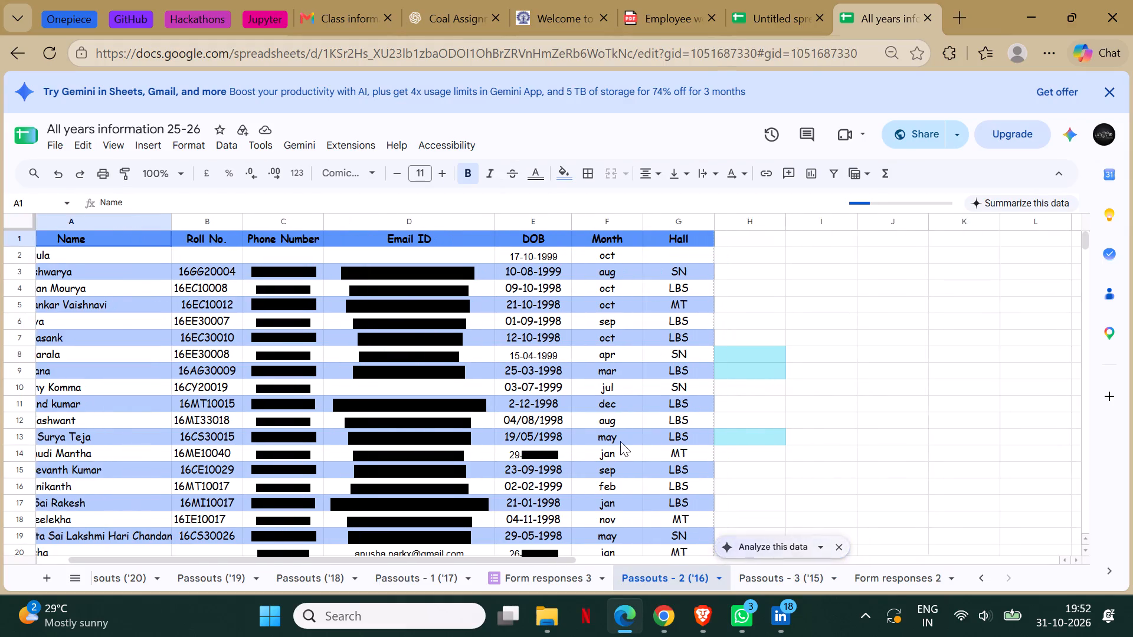
pyautogui.hscroll(4, 620, 441)
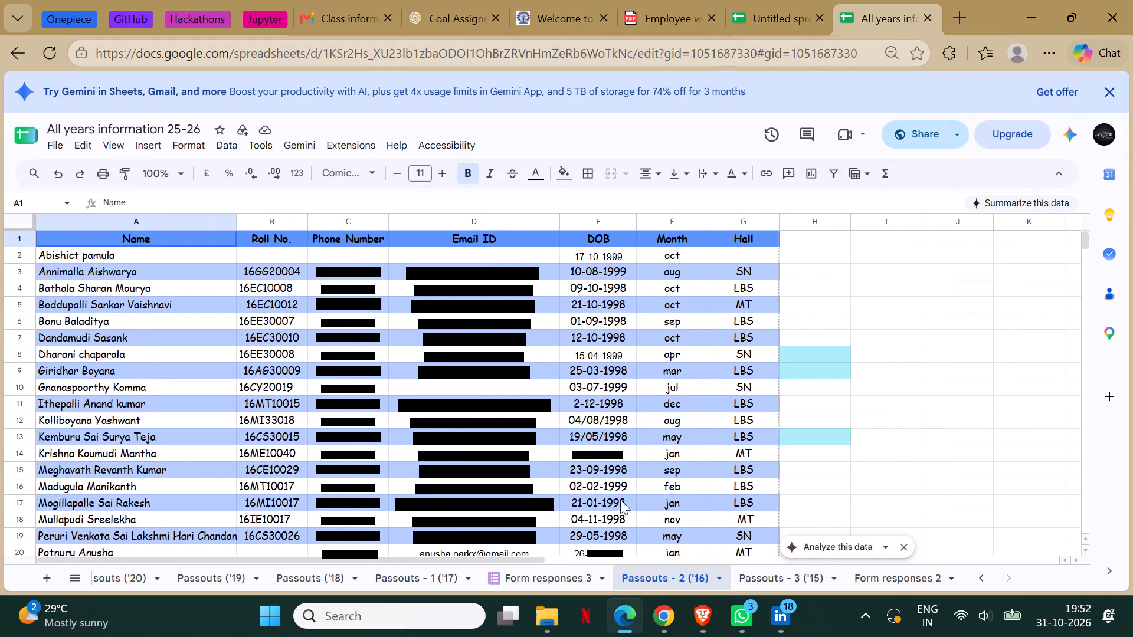
pyautogui.click(394, 574)
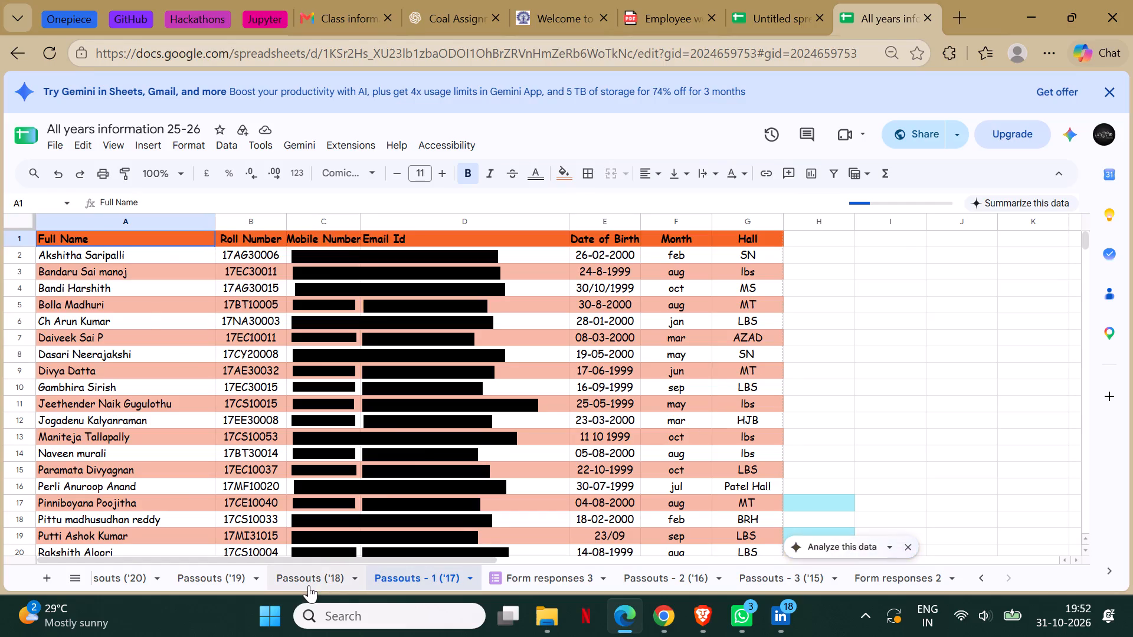
pyautogui.click(309, 585)
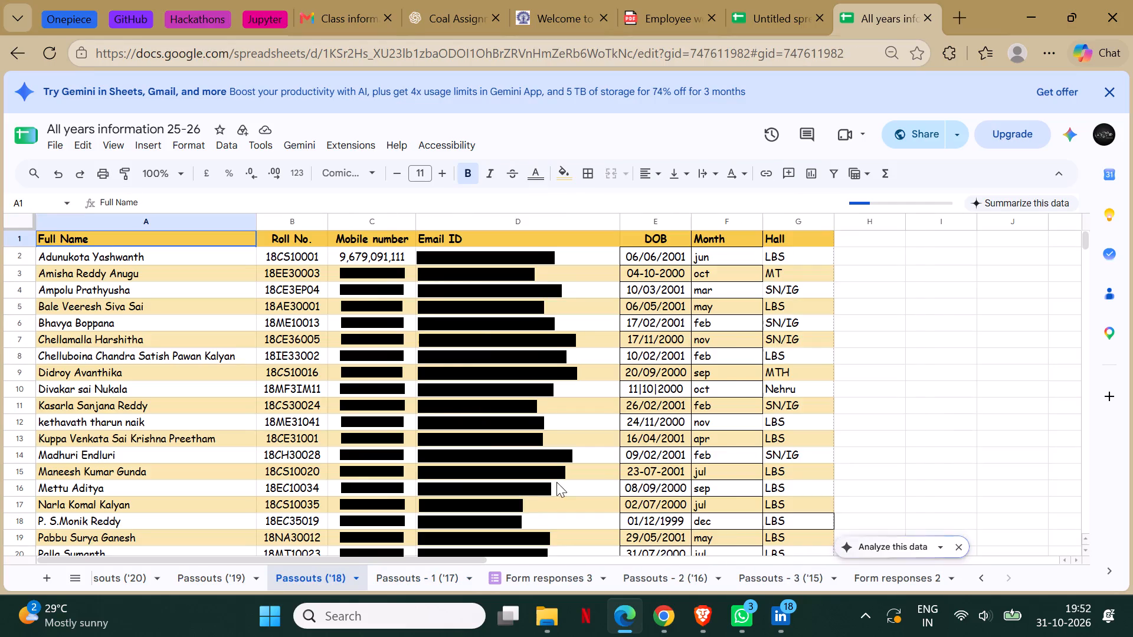
pyautogui.click(215, 578)
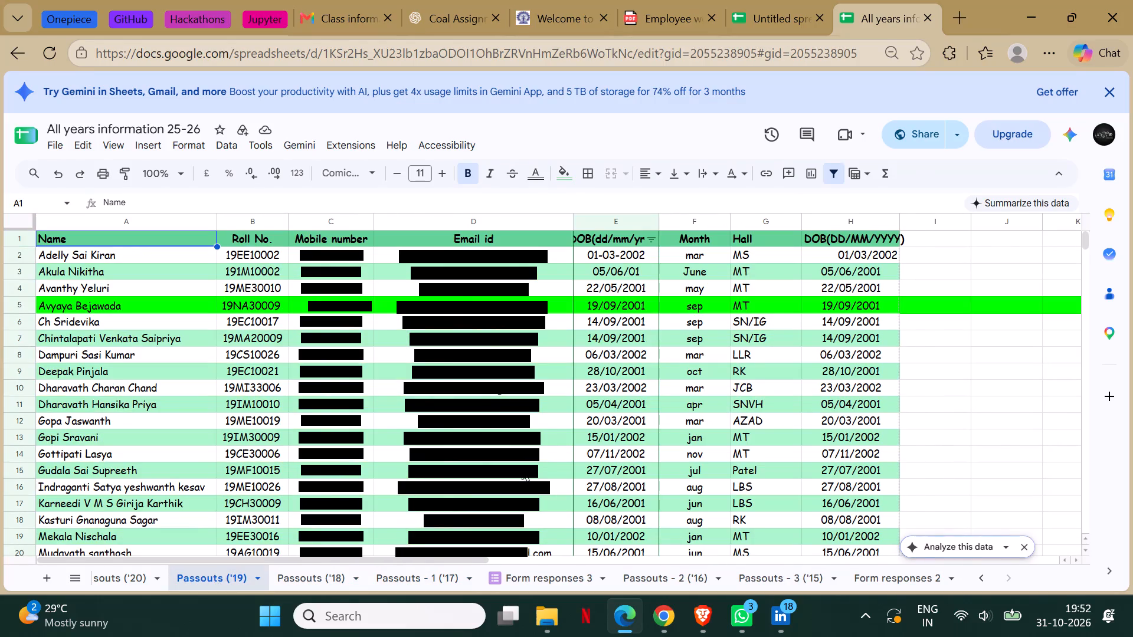
pyautogui.hscroll(2, 302, 580)
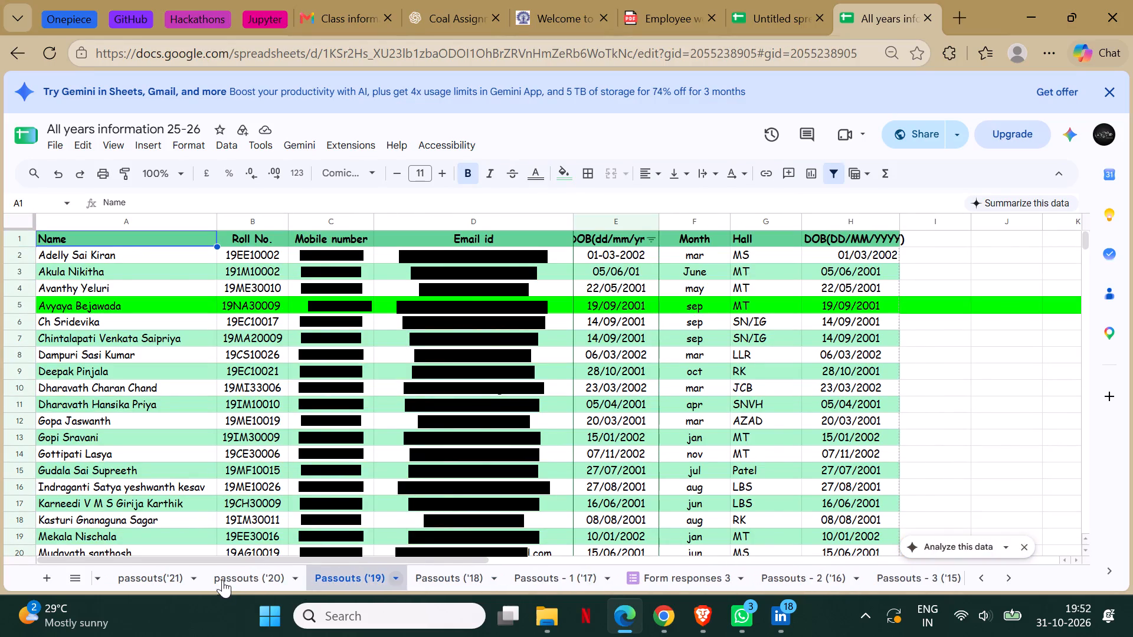
pyautogui.click(250, 577)
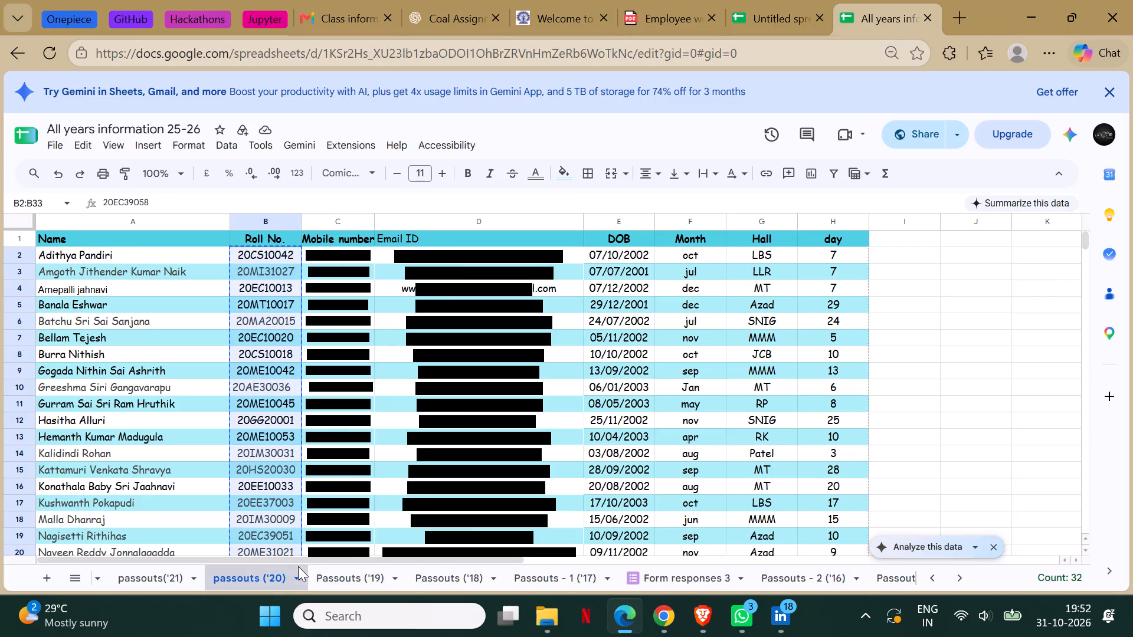
pyautogui.hscroll(1, 280, 576)
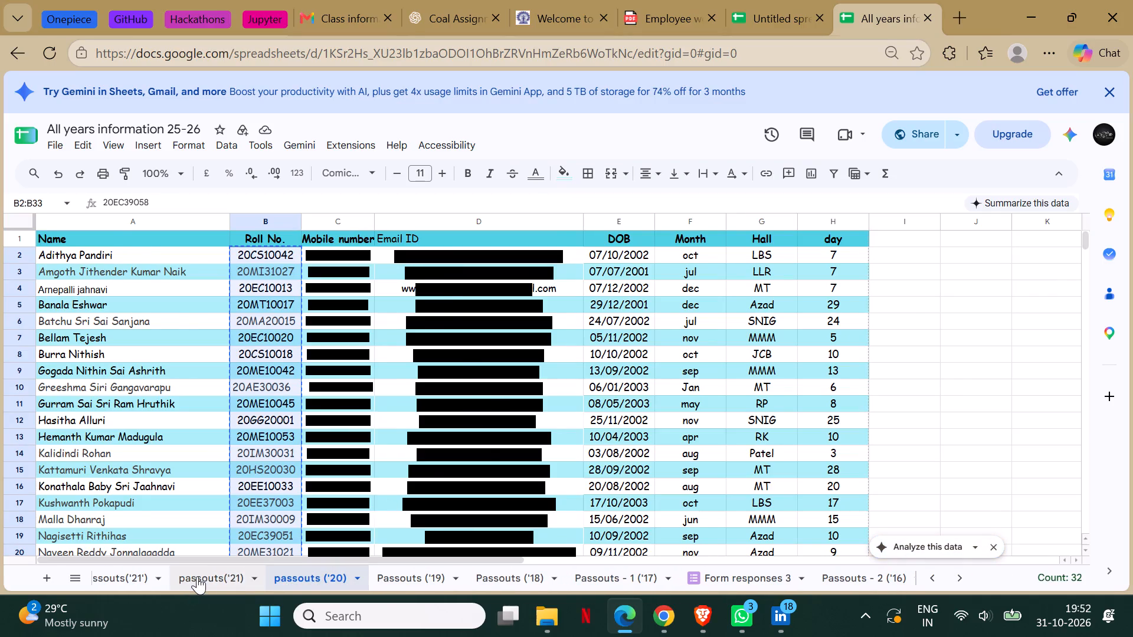
pyautogui.click(197, 576)
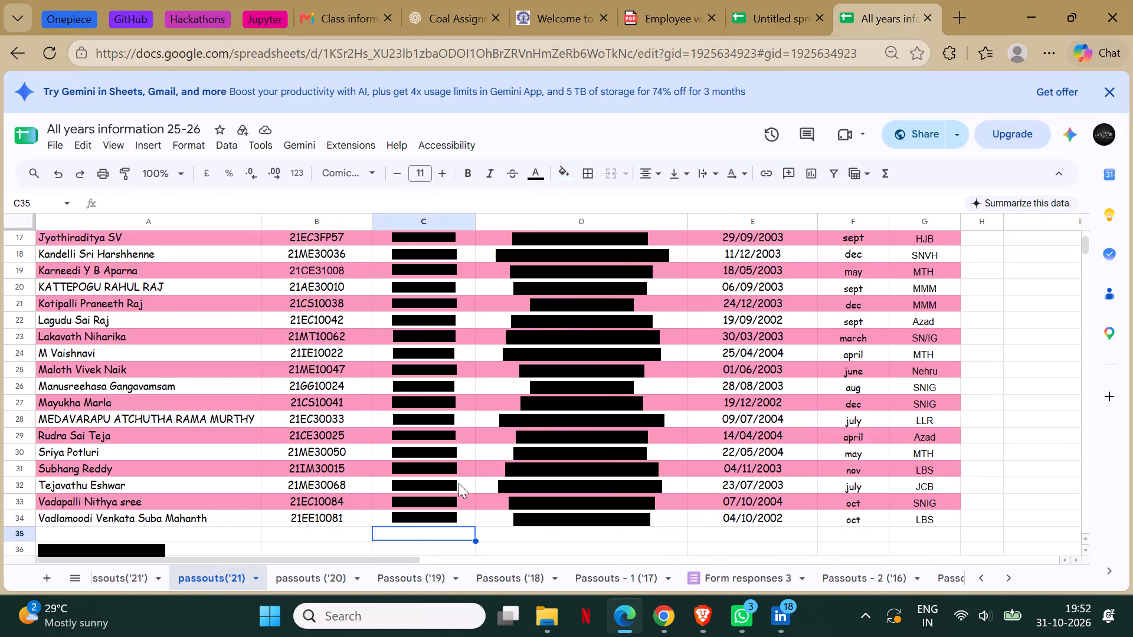
pyautogui.hscroll(-7, 643, 570)
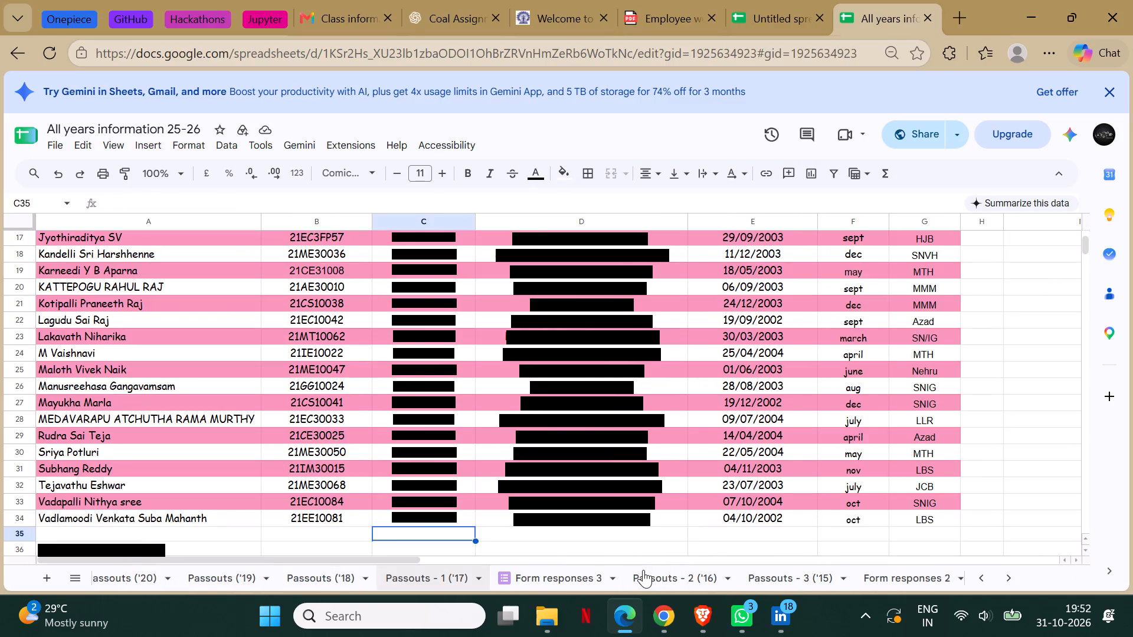
pyautogui.hscroll(10, 643, 570)
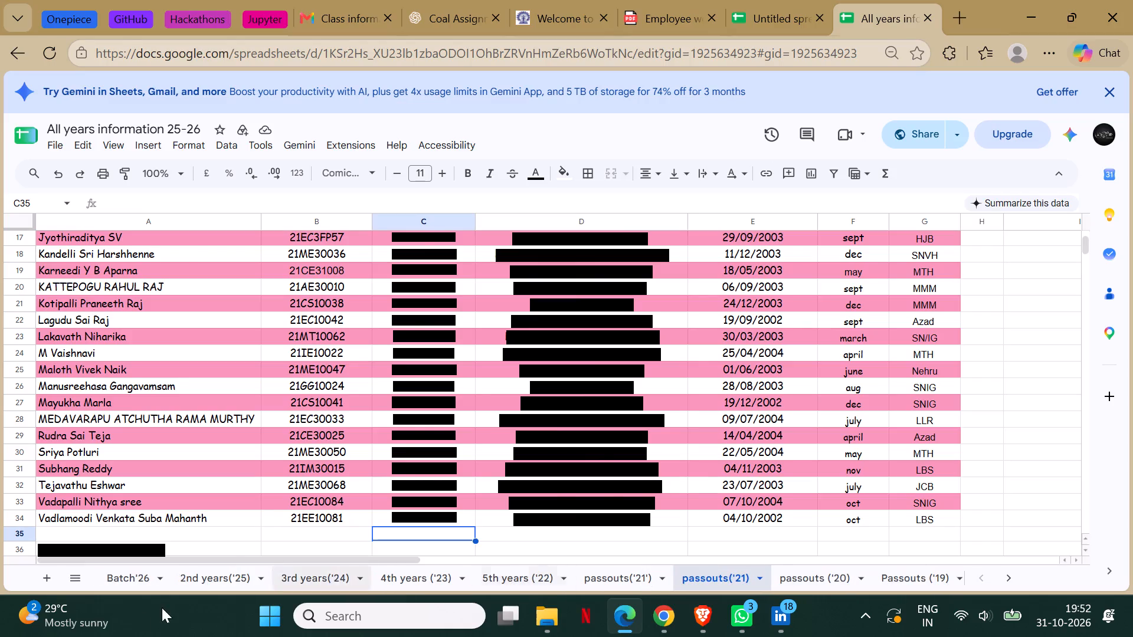
pyautogui.click(122, 579)
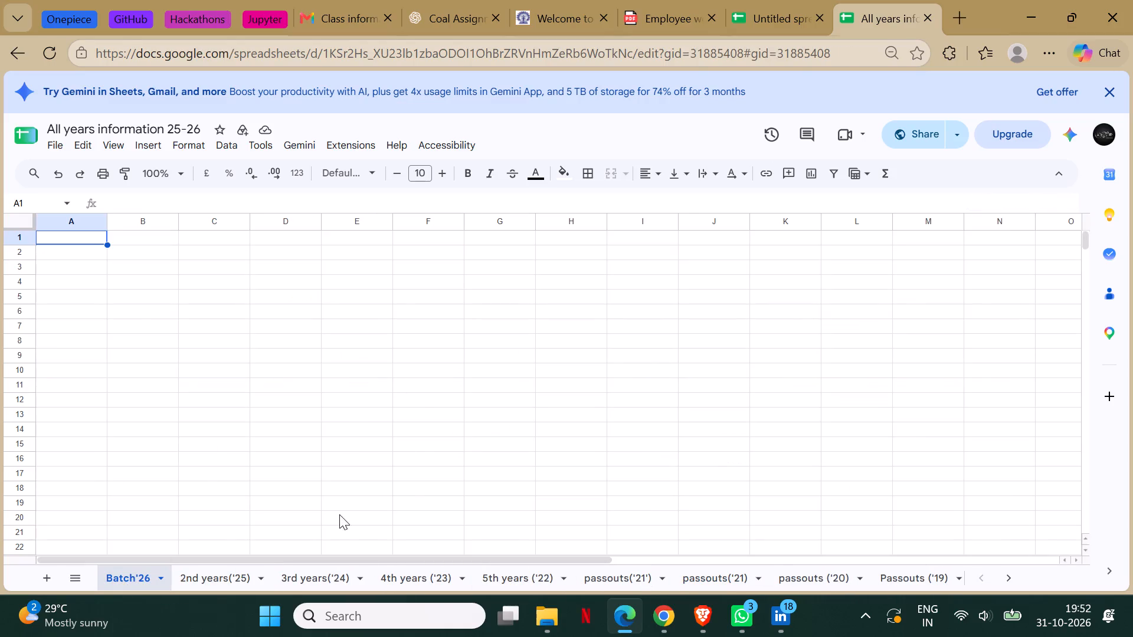
pyautogui.click(212, 579)
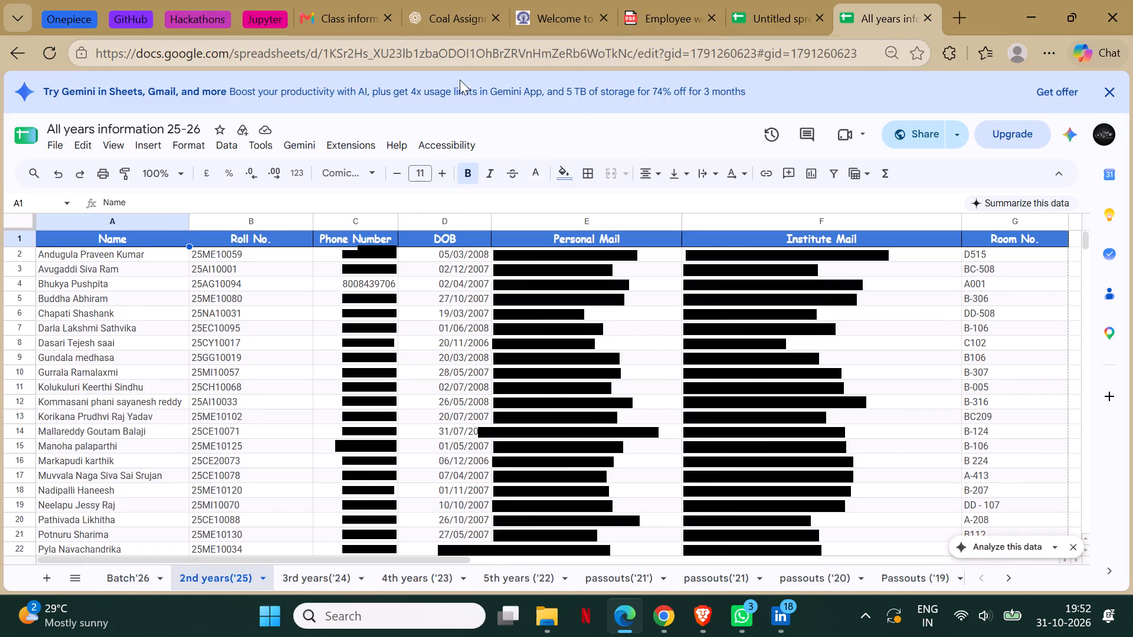
# Review the student list in the Untitled spreadsheet and compare it with the passouts ('20) sheet of All years information 25-26.
pyautogui.click(755, 17)
pyautogui.scroll(-3, 151, 439)
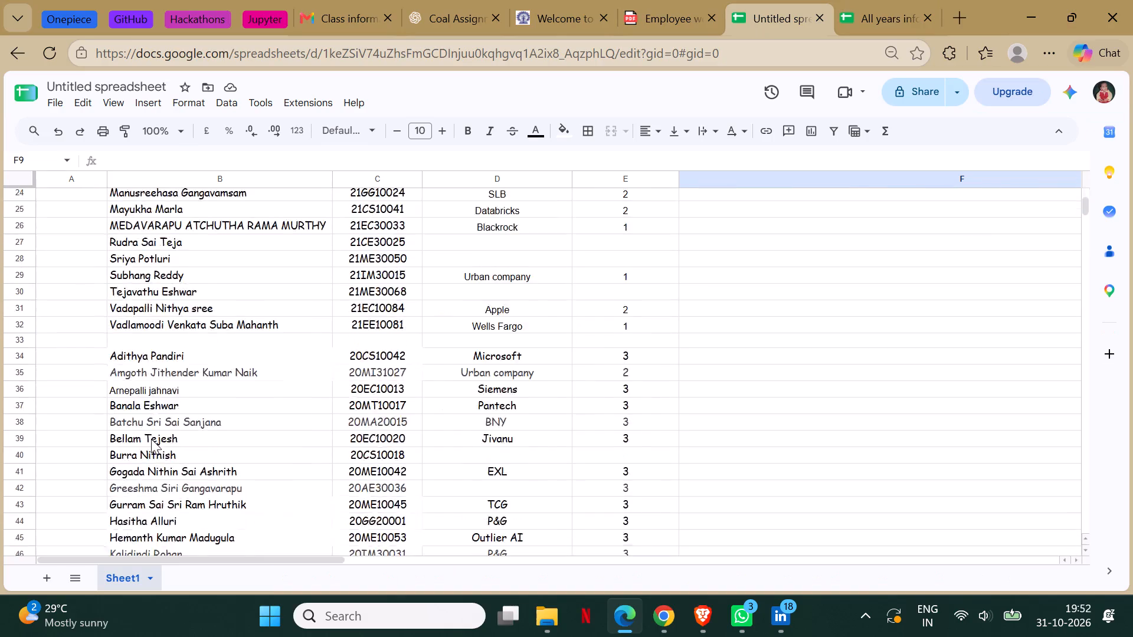
pyautogui.scroll(-1, 151, 439)
pyautogui.scroll(2, 151, 439)
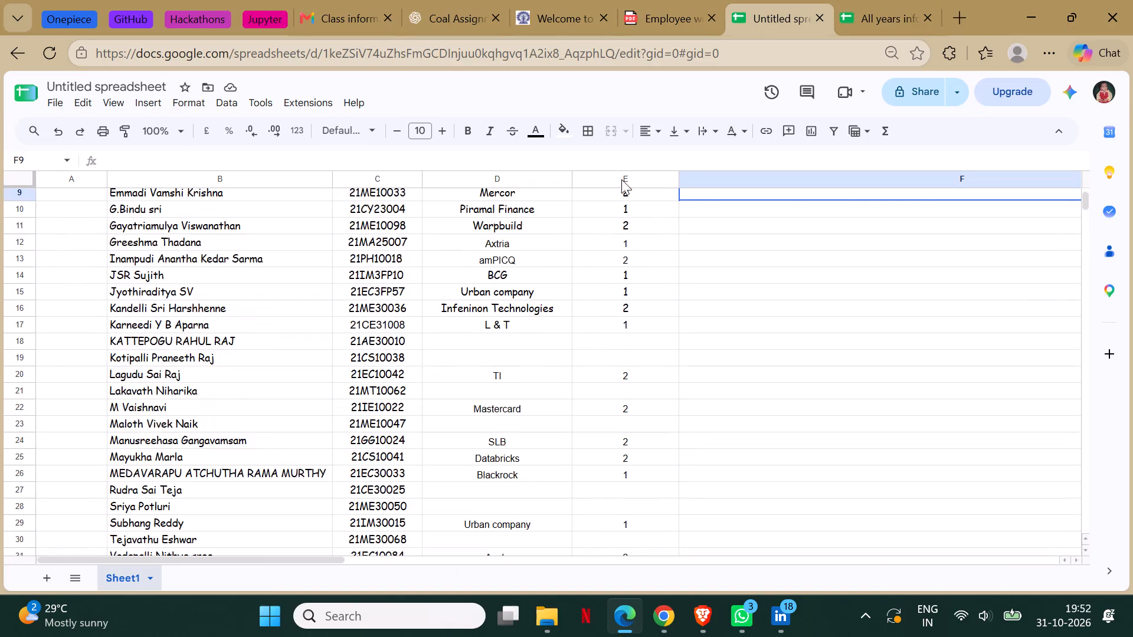
pyautogui.click(871, 23)
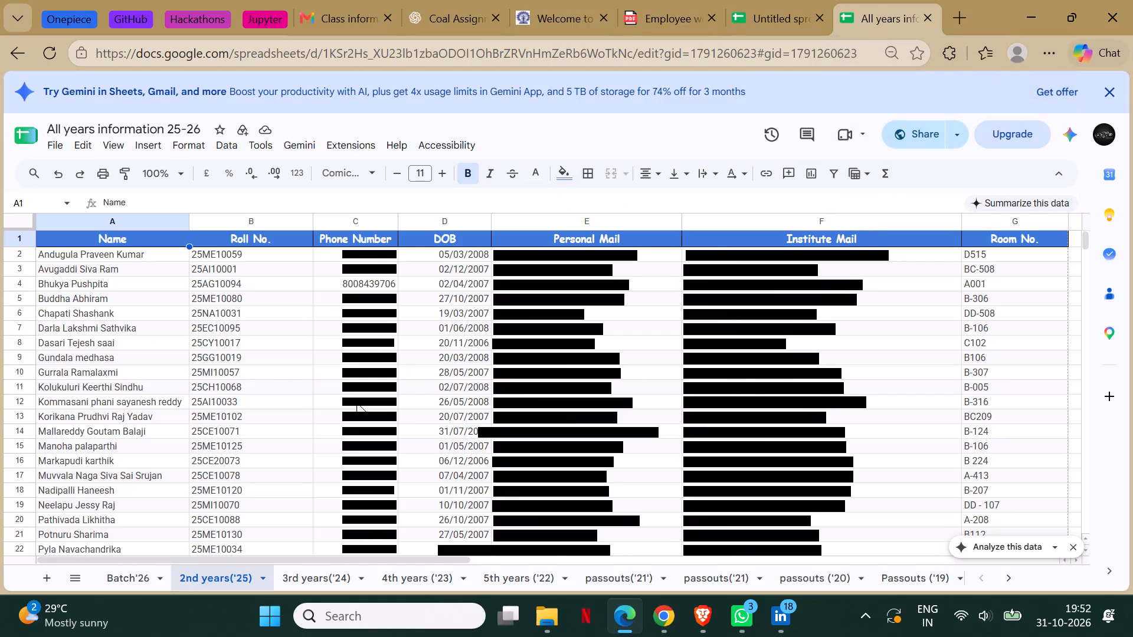
pyautogui.click(813, 577)
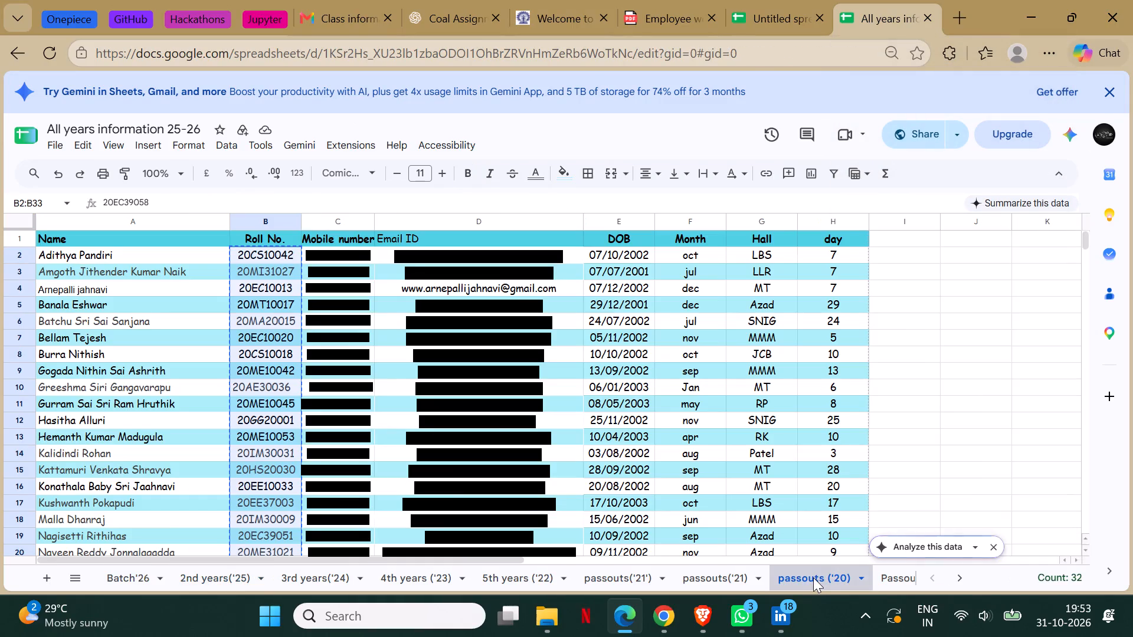
pyautogui.hscroll(-1, 682, 476)
pyautogui.click(892, 423)
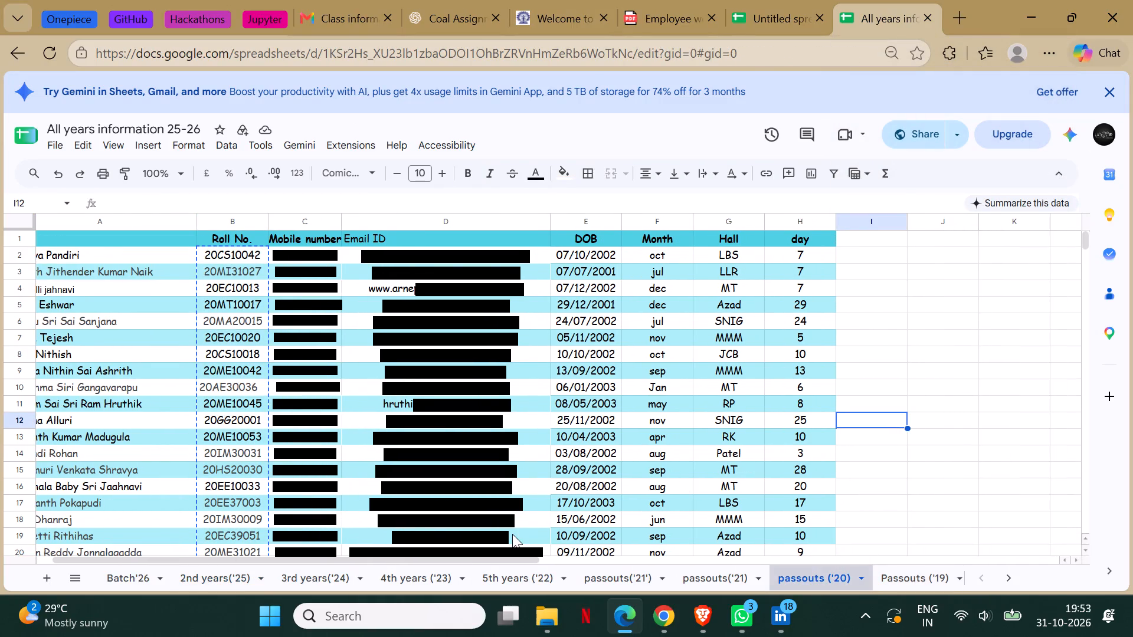
pyautogui.hscroll(1, 512, 534)
# Copy the student names in A2:A33 of the Passouts ('19) sheet.
pyautogui.click(909, 579)
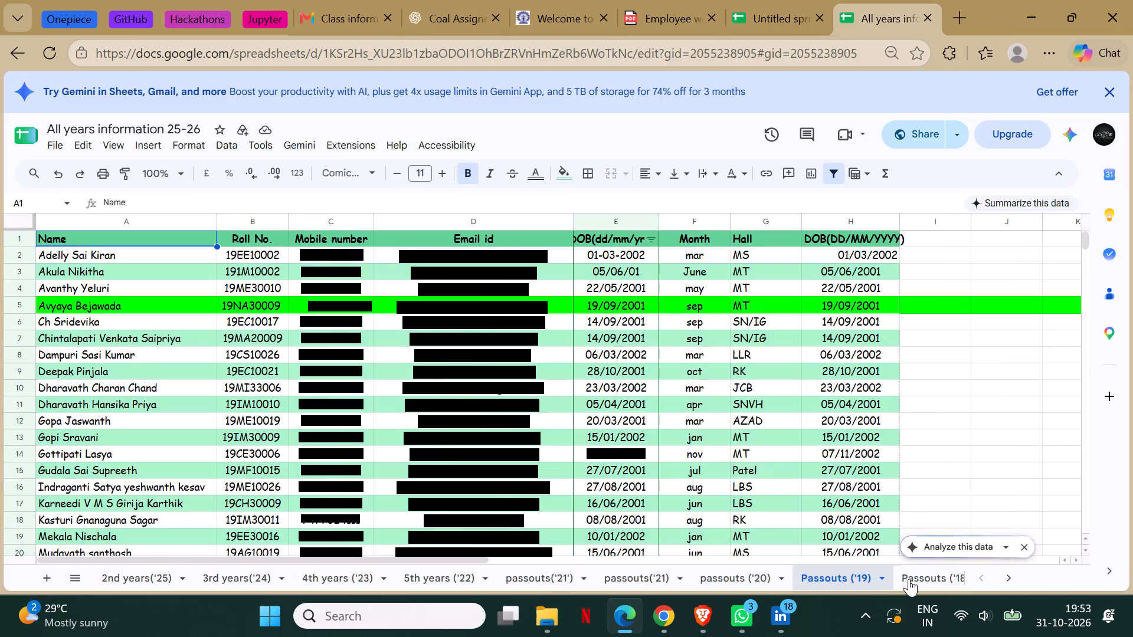
pyautogui.scroll(-2, 99, 524)
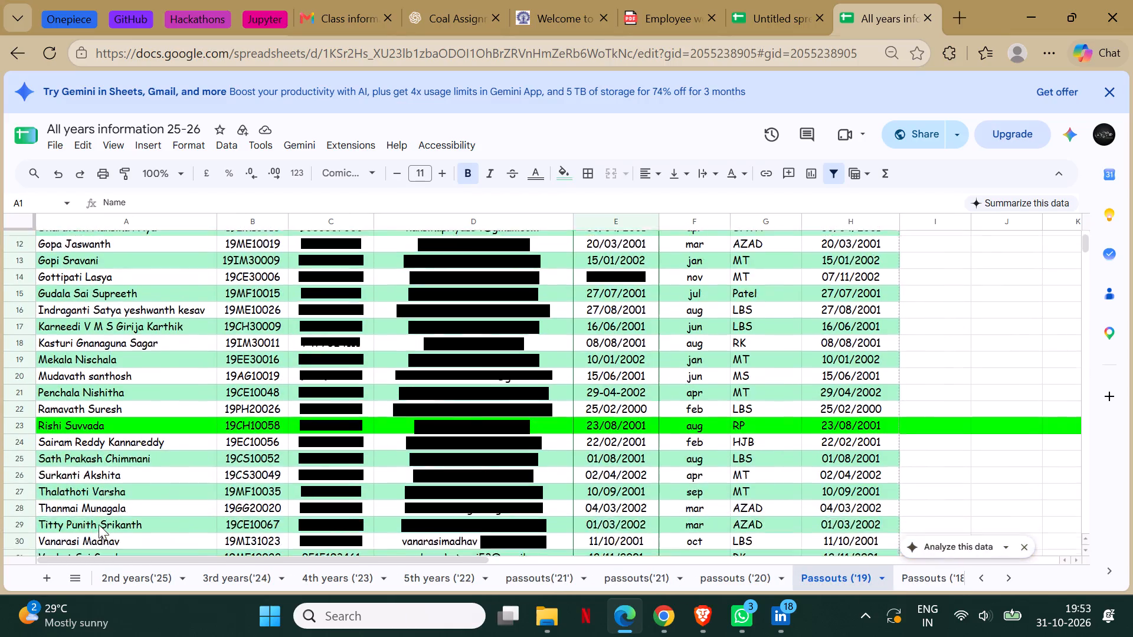
pyautogui.scroll(1, 99, 524)
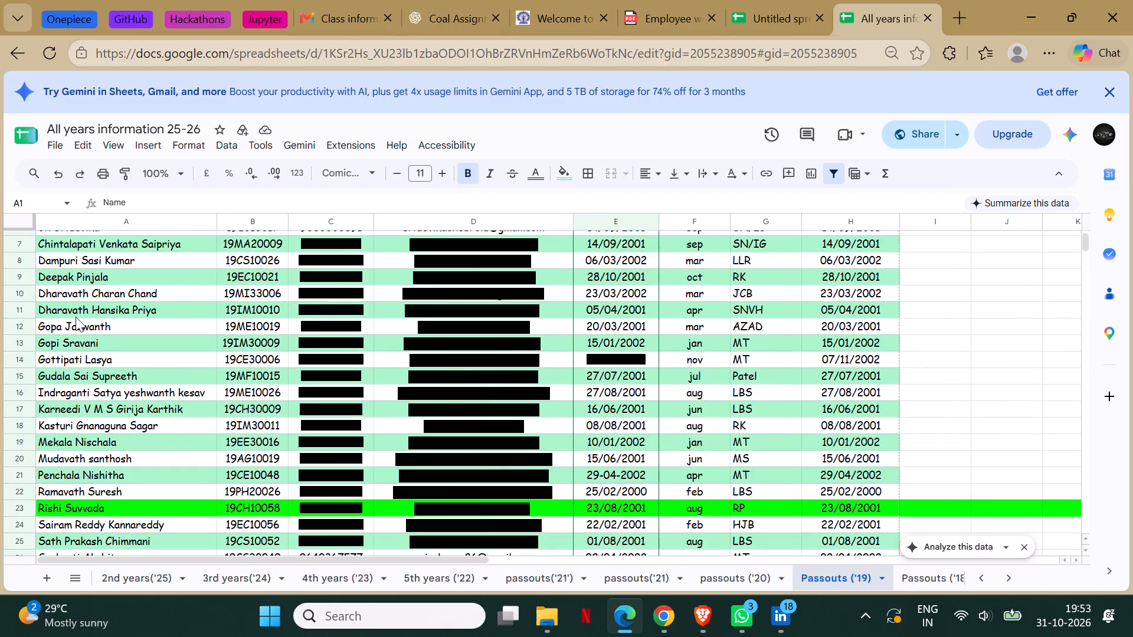
pyautogui.moveTo(101, 251); pyautogui.dragTo(108, 306)
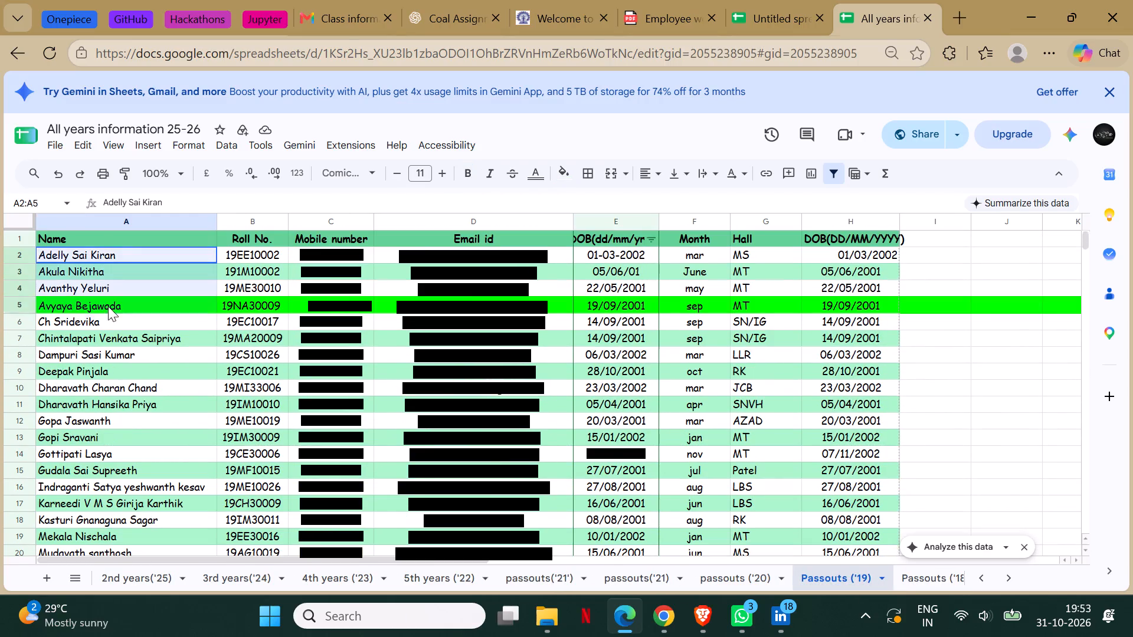
pyautogui.moveTo(108, 306); pyautogui.dragTo(161, 425)
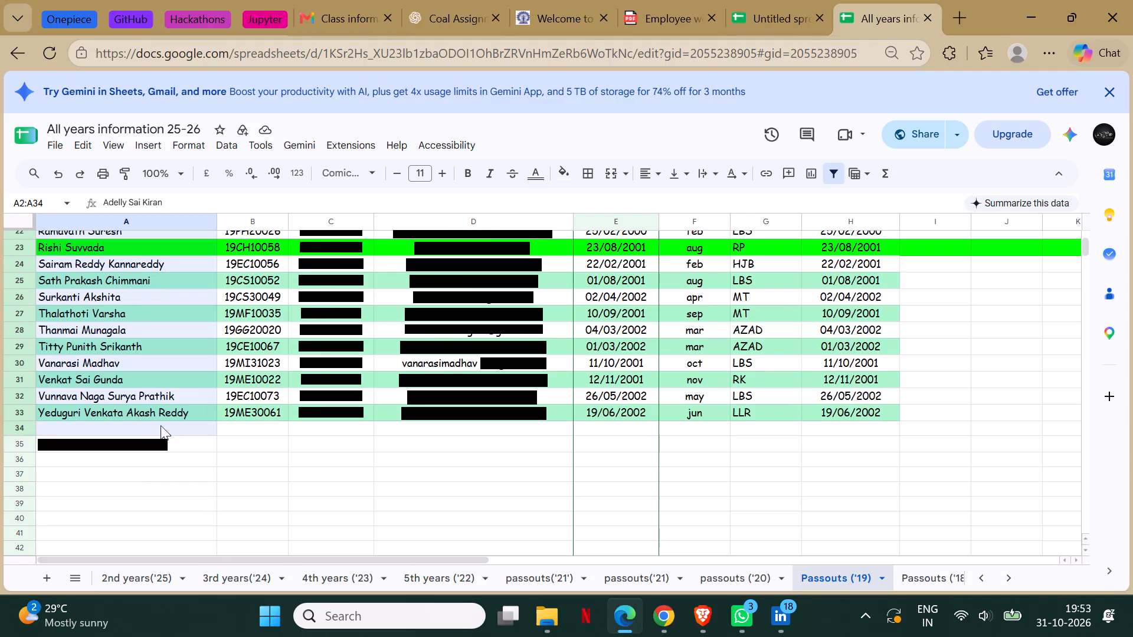
pyautogui.moveTo(161, 425); pyautogui.dragTo(169, 412)
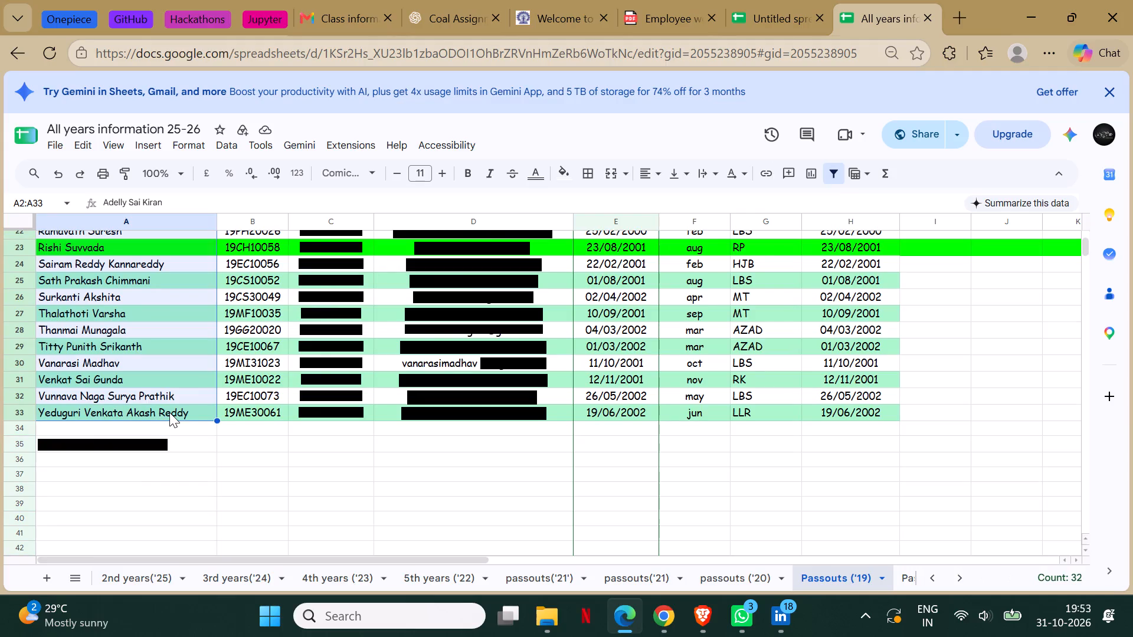
pyautogui.hotkey('ctrl', 'c')
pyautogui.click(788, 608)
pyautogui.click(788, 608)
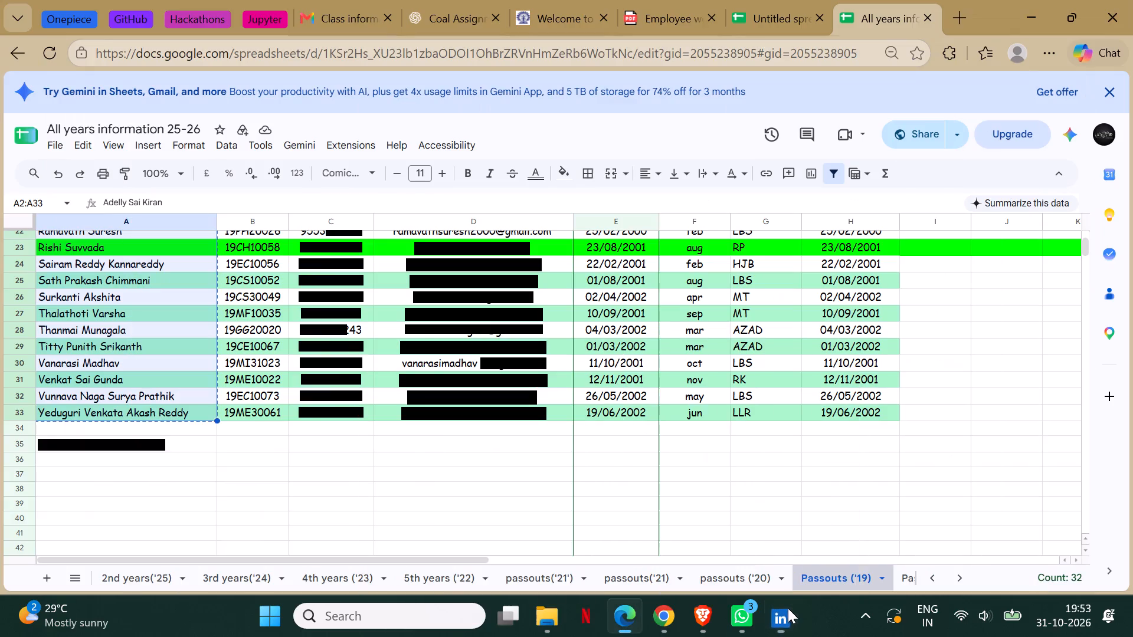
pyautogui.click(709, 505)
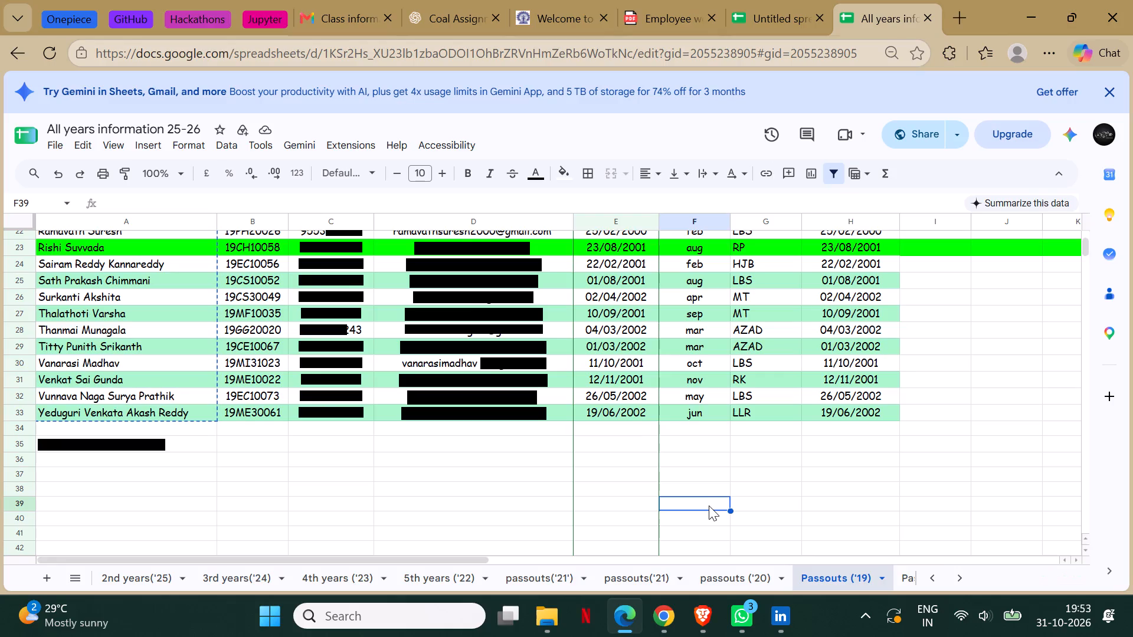
# Paste the copied '19 names into the Untitled spreadsheet starting at B67, leaving row 66 blank below the '20 batch.
pyautogui.click(762, 30)
pyautogui.scroll(-8, 642, 250)
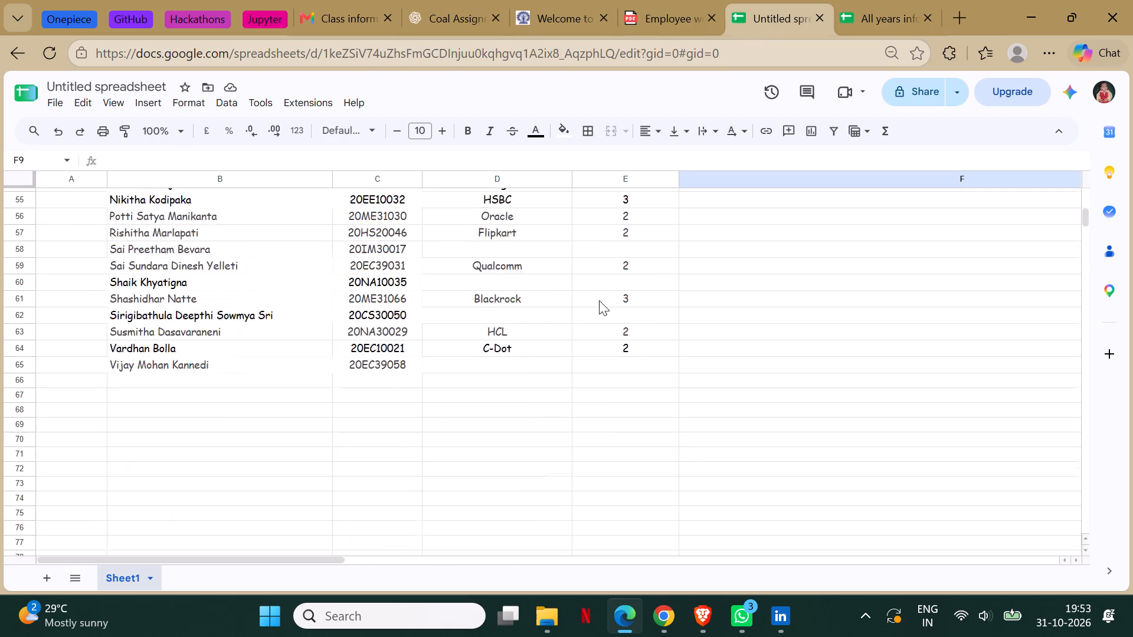
pyautogui.scroll(-5, 599, 300)
pyautogui.scroll(2, 205, 222)
pyautogui.click(263, 308)
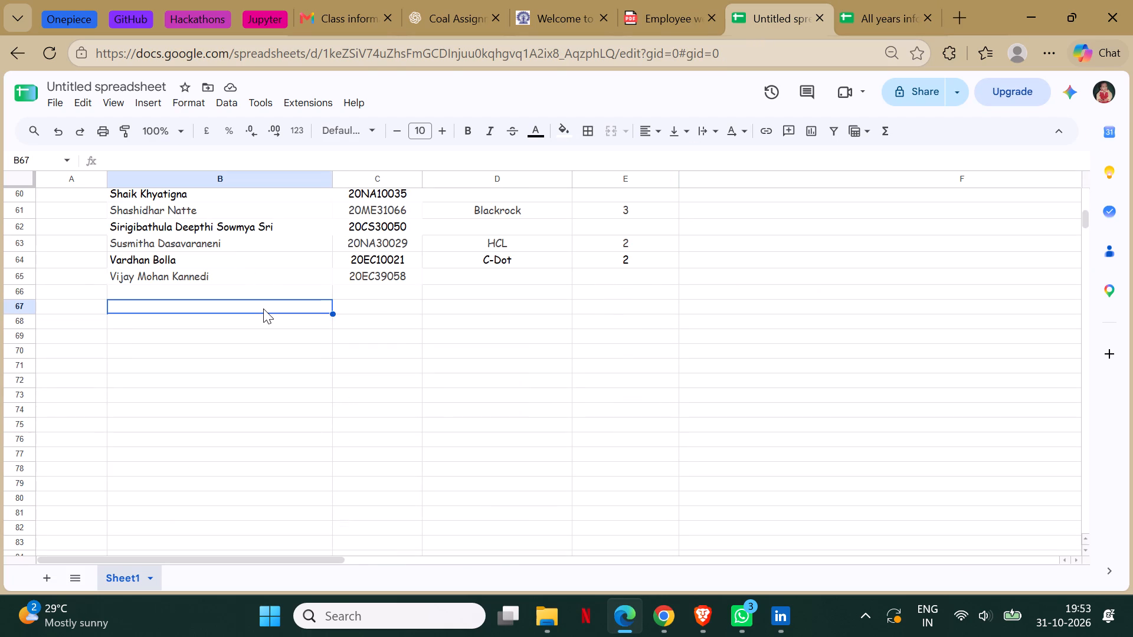
pyautogui.hotkey('ctrl', 'v')
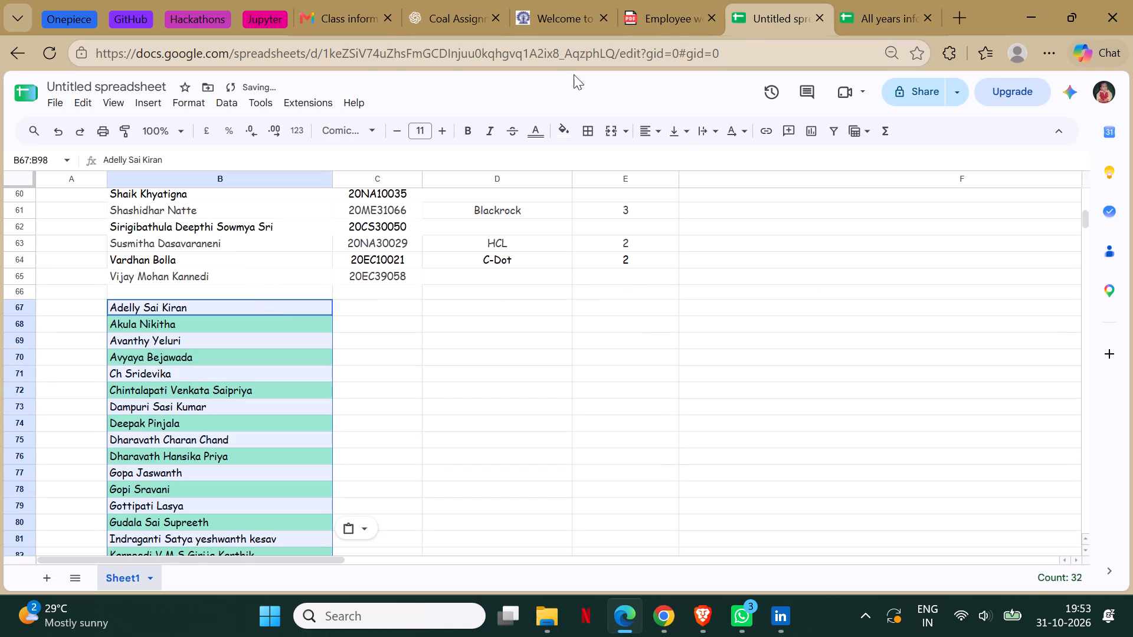
# Copy the roll numbers in B2:B33 of the Passouts ('19) sheet in All years information 25-26.
pyautogui.click(863, 21)
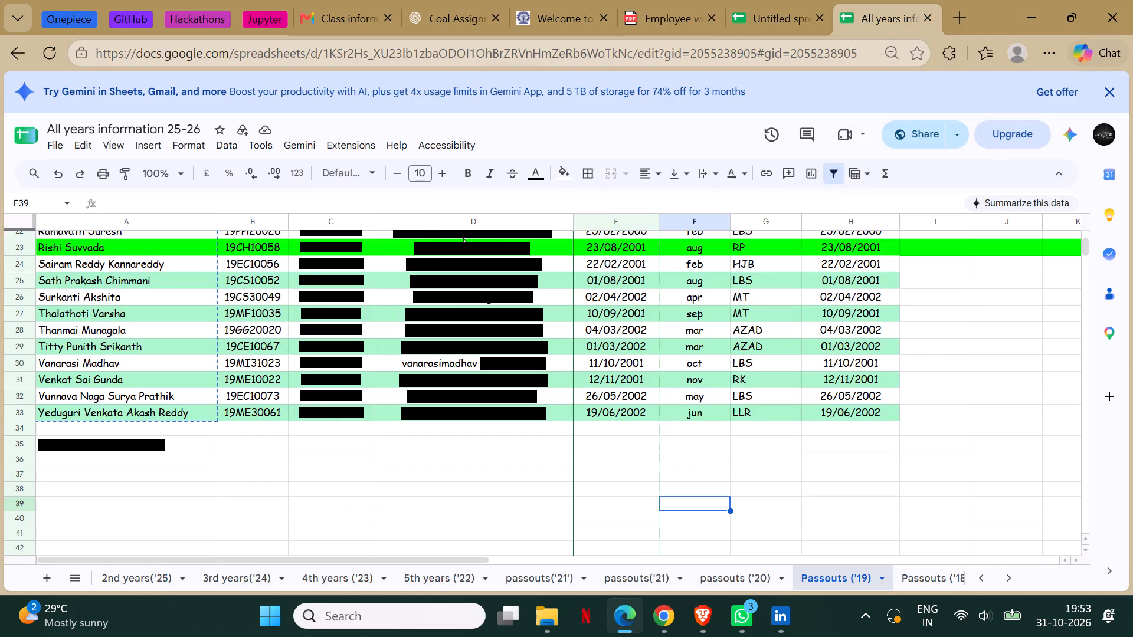
pyautogui.scroll(7, 231, 284)
pyautogui.moveTo(248, 252); pyautogui.dragTo(248, 265)
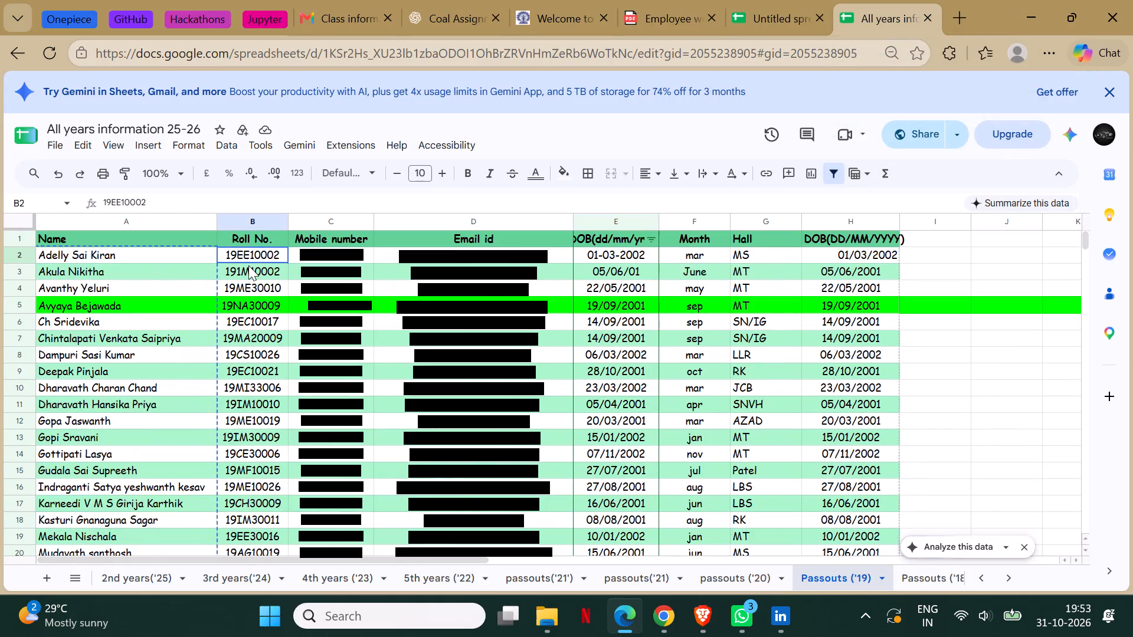
pyautogui.moveTo(248, 265); pyautogui.dragTo(251, 564)
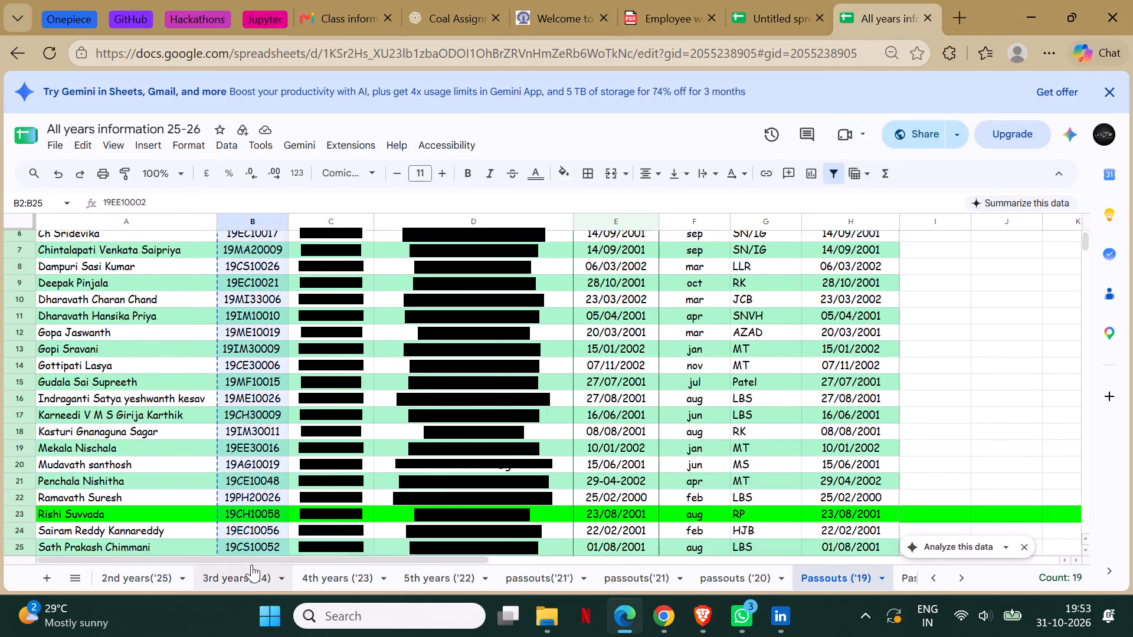
pyautogui.moveTo(251, 564); pyautogui.dragTo(261, 479)
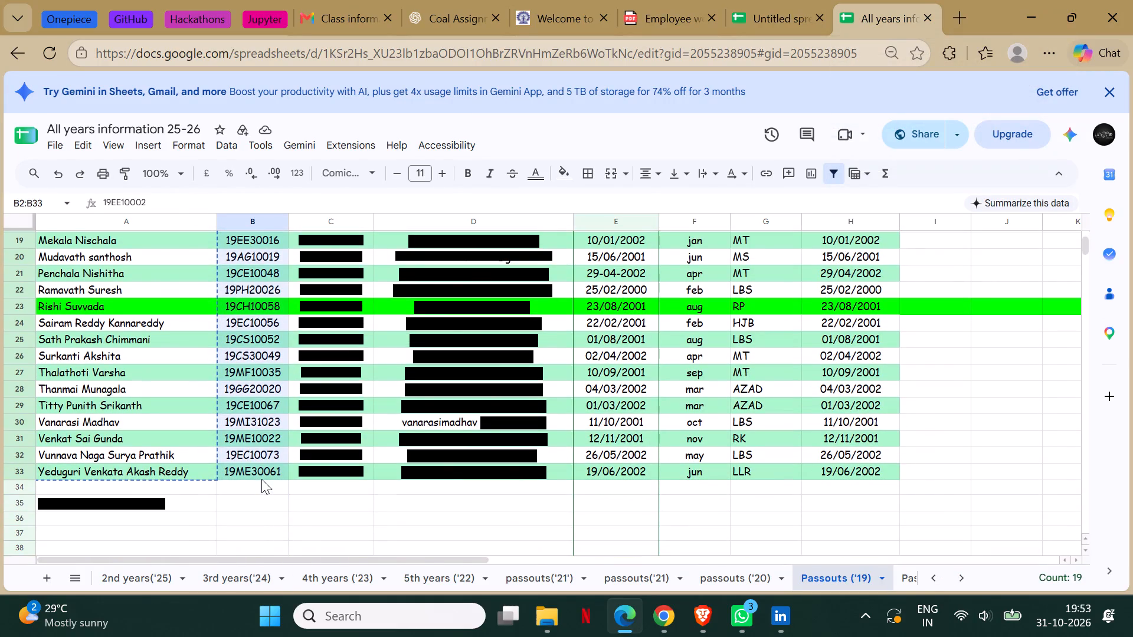
pyautogui.moveTo(261, 479); pyautogui.dragTo(261, 474)
pyautogui.hotkey('ctrl', 'c')
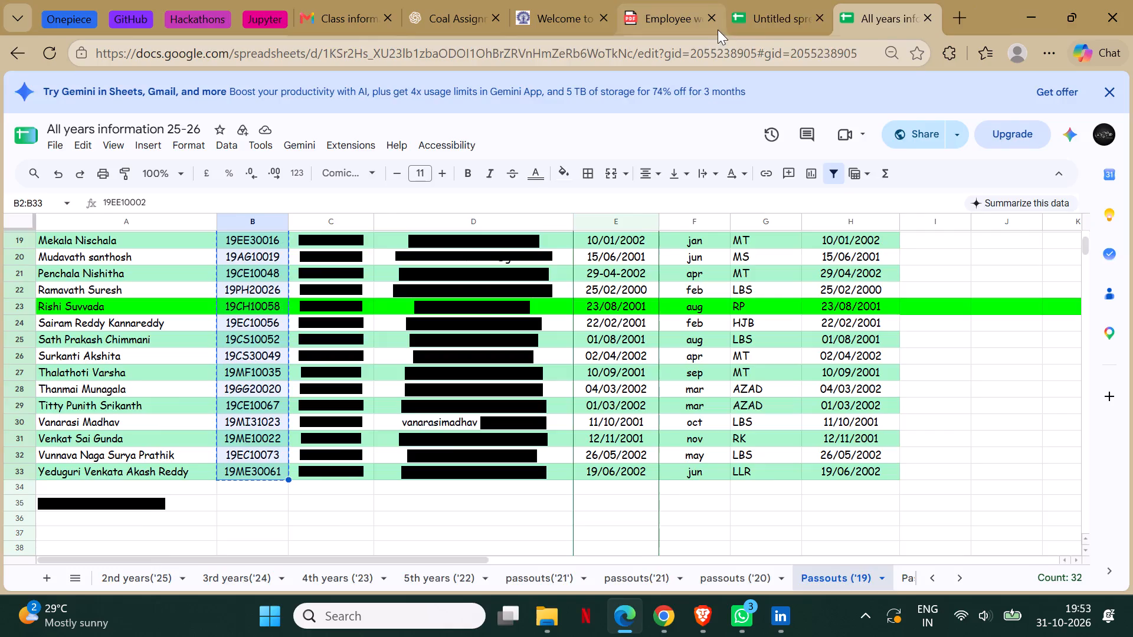
# Paste the copied '19 roll numbers into the Untitled spreadsheet starting at C67, beside the names.
pyautogui.click(778, 21)
pyautogui.click(392, 310)
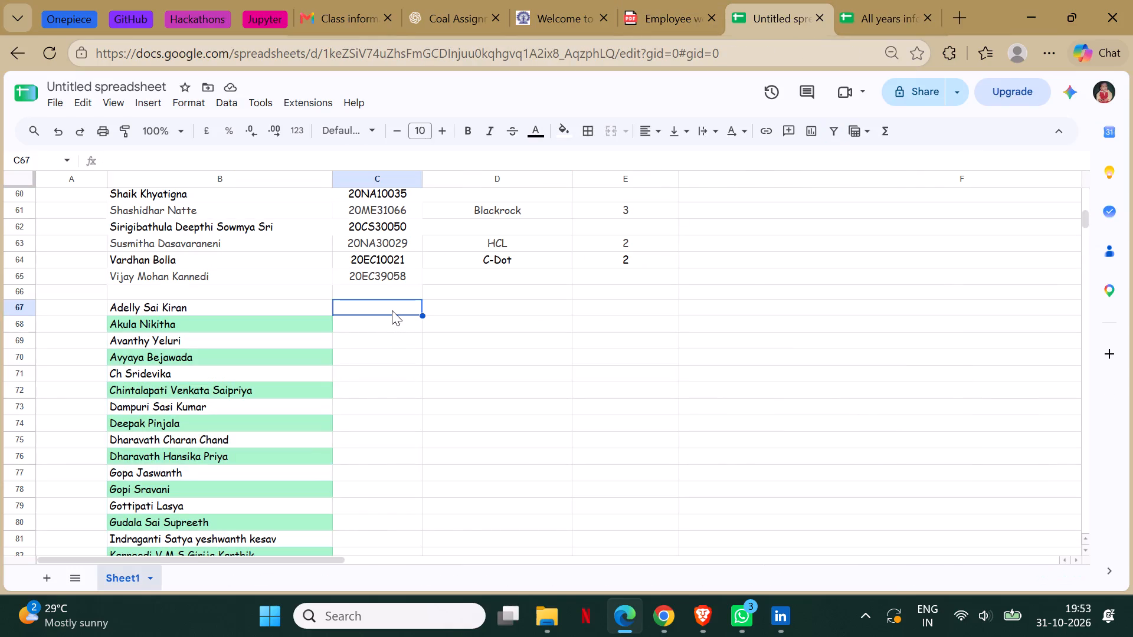
pyautogui.hotkey('ctrl', 'v')
pyautogui.click(442, 309)
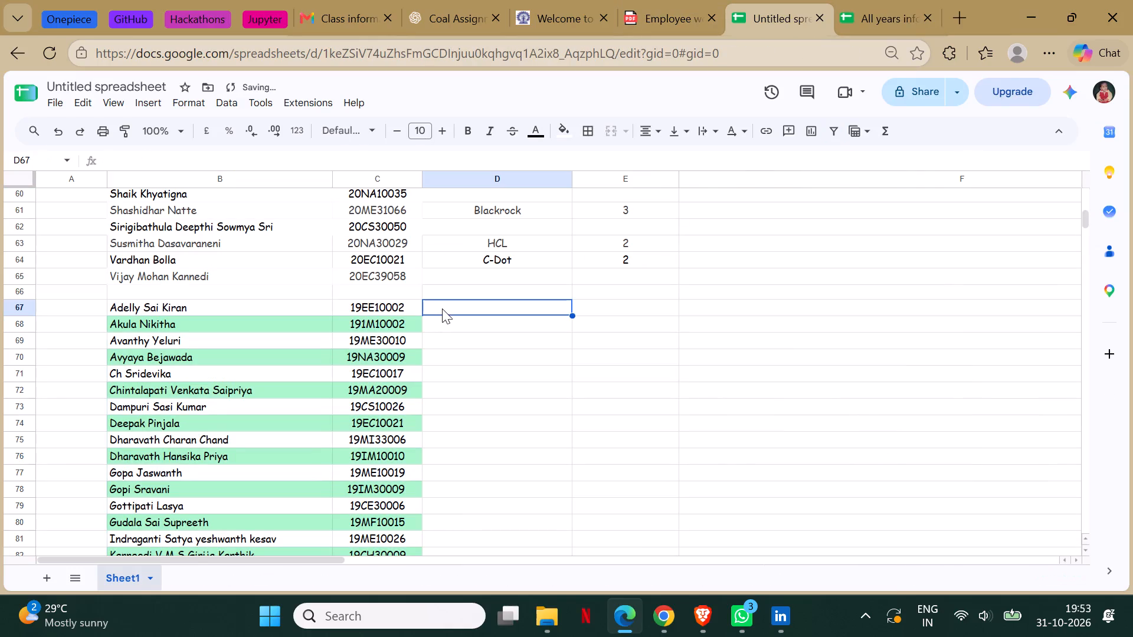
# Switch to LinkedIn in Google Chrome and clear its search history.
pyautogui.click(774, 603)
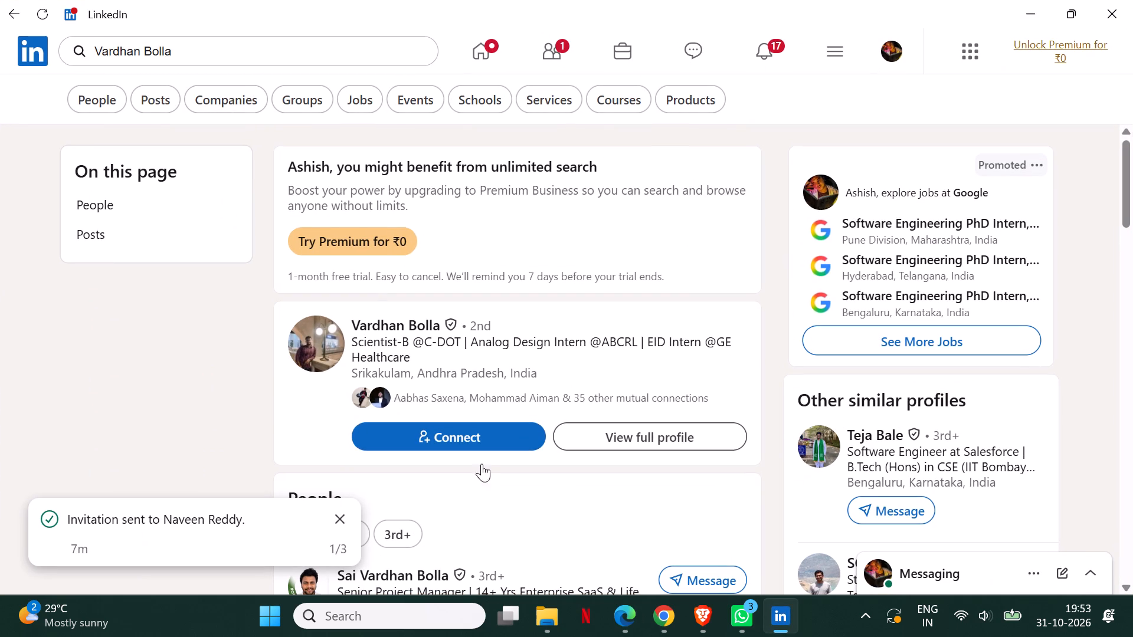
pyautogui.click(794, 627)
pyautogui.click(668, 620)
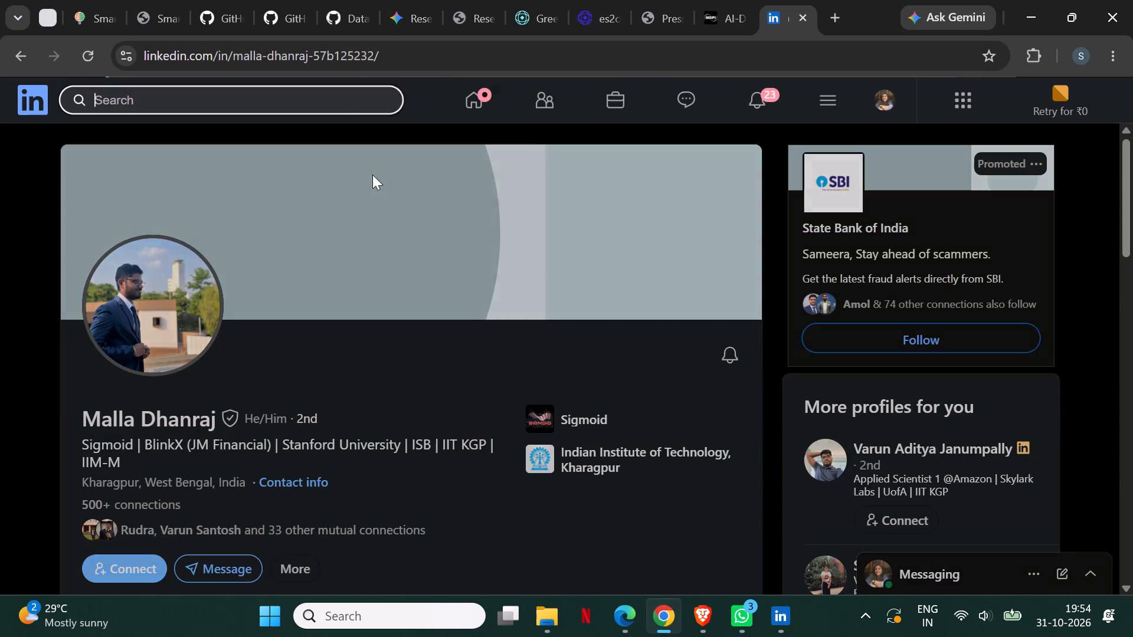
pyautogui.click(20, 181)
pyautogui.click(163, 109)
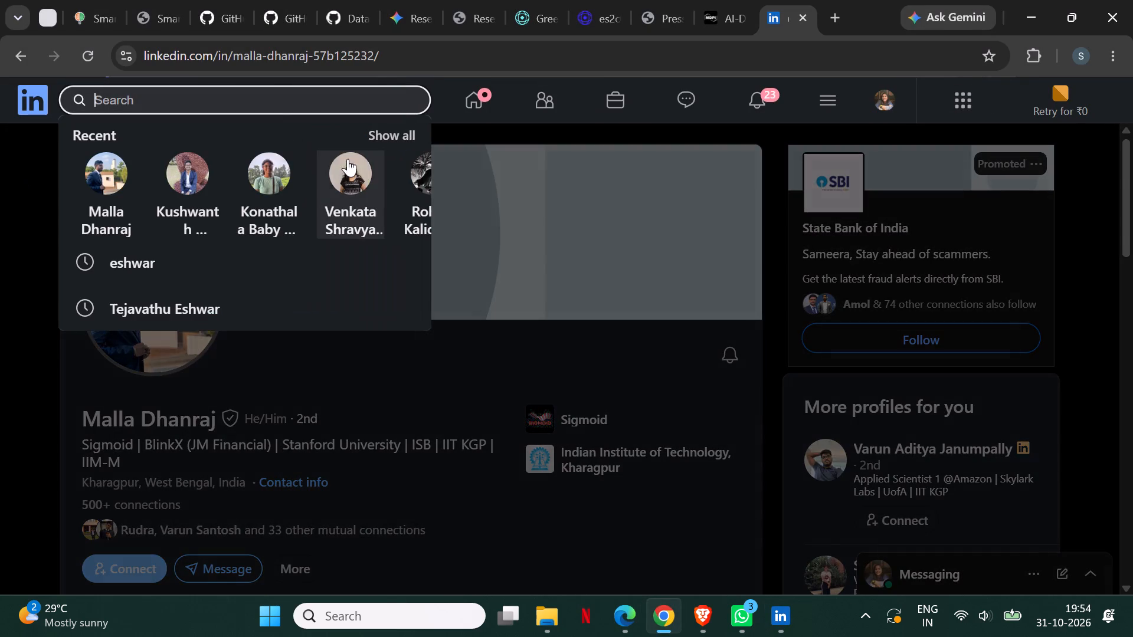
pyautogui.click(383, 137)
pyautogui.click(407, 145)
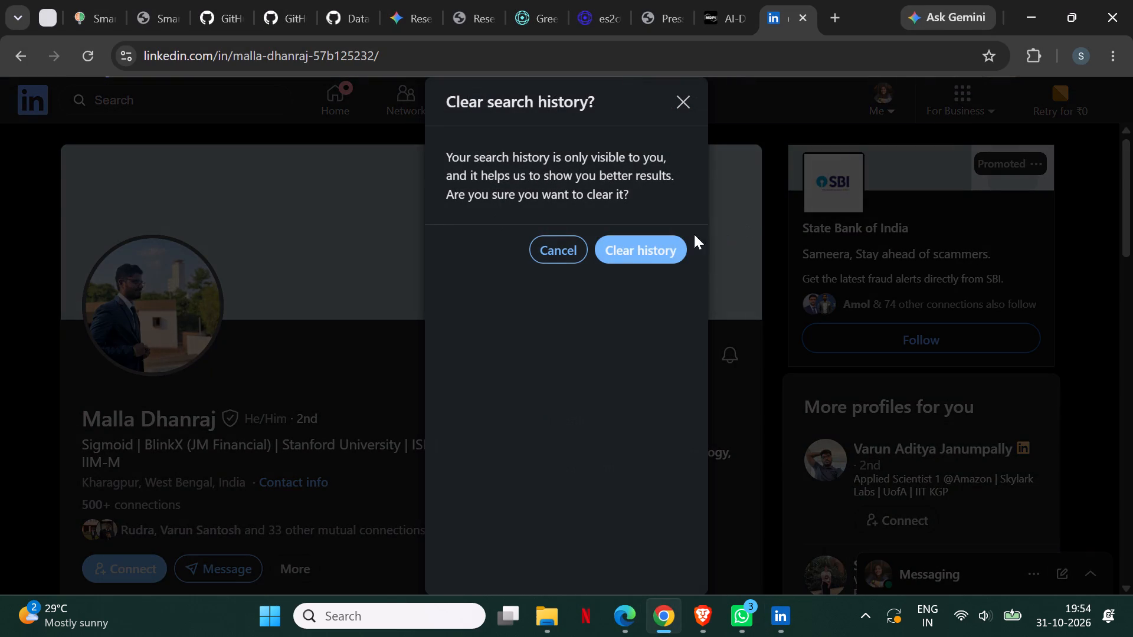
pyautogui.click(641, 246)
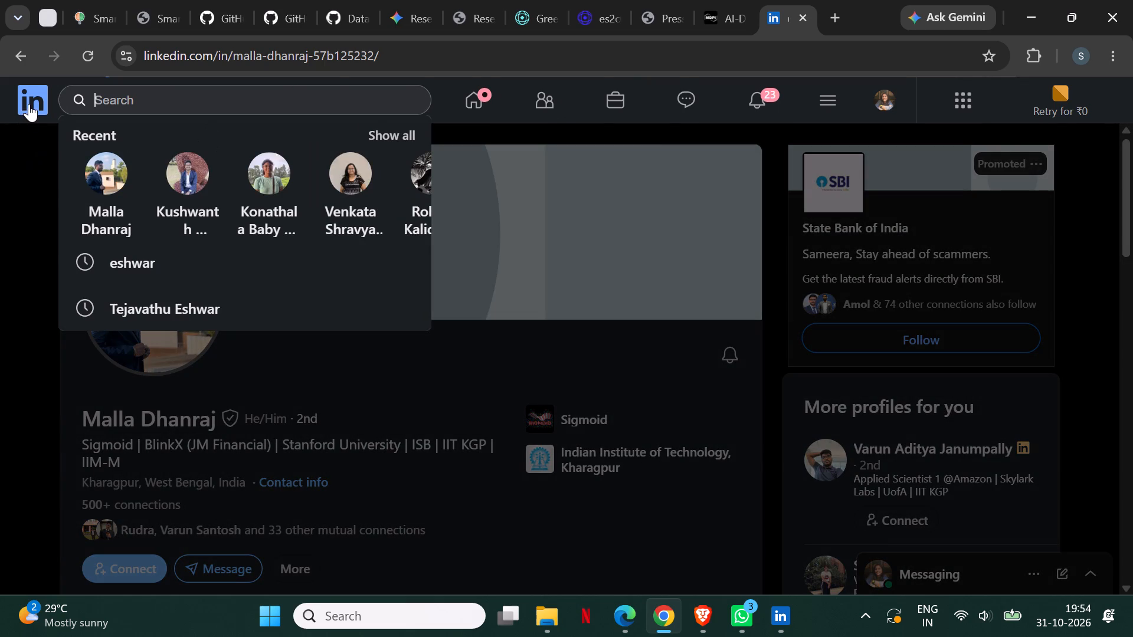
# Search LinkedIn for the student named in B67 of the Untitled spreadsheet and check the first result's profile.
pyautogui.click(29, 104)
pyautogui.click(121, 93)
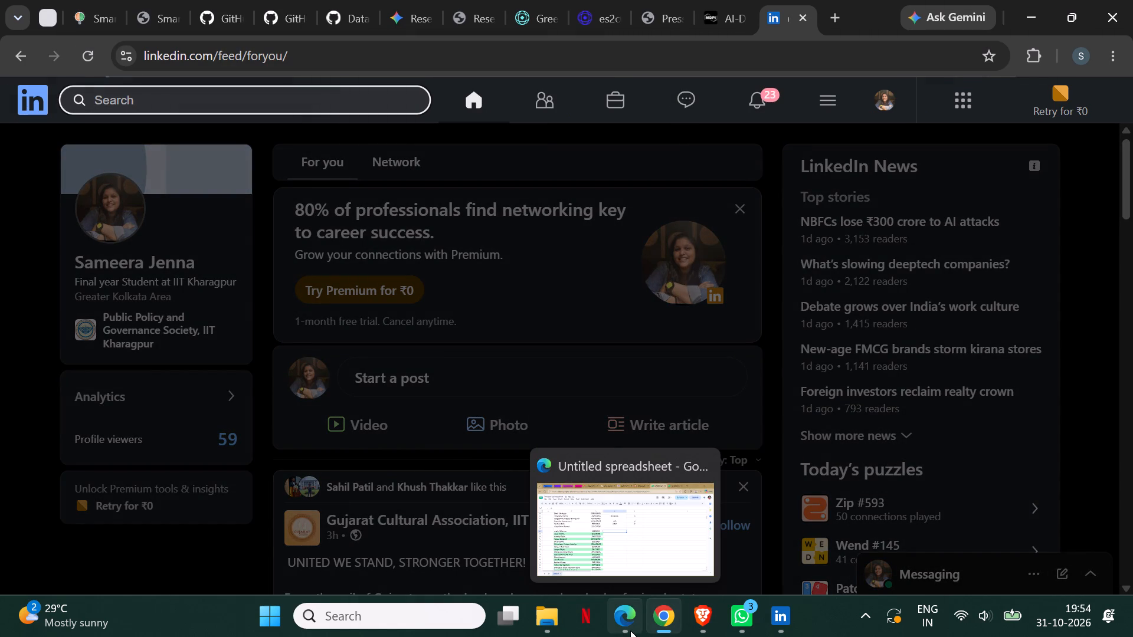
pyautogui.click(630, 631)
pyautogui.click(199, 310)
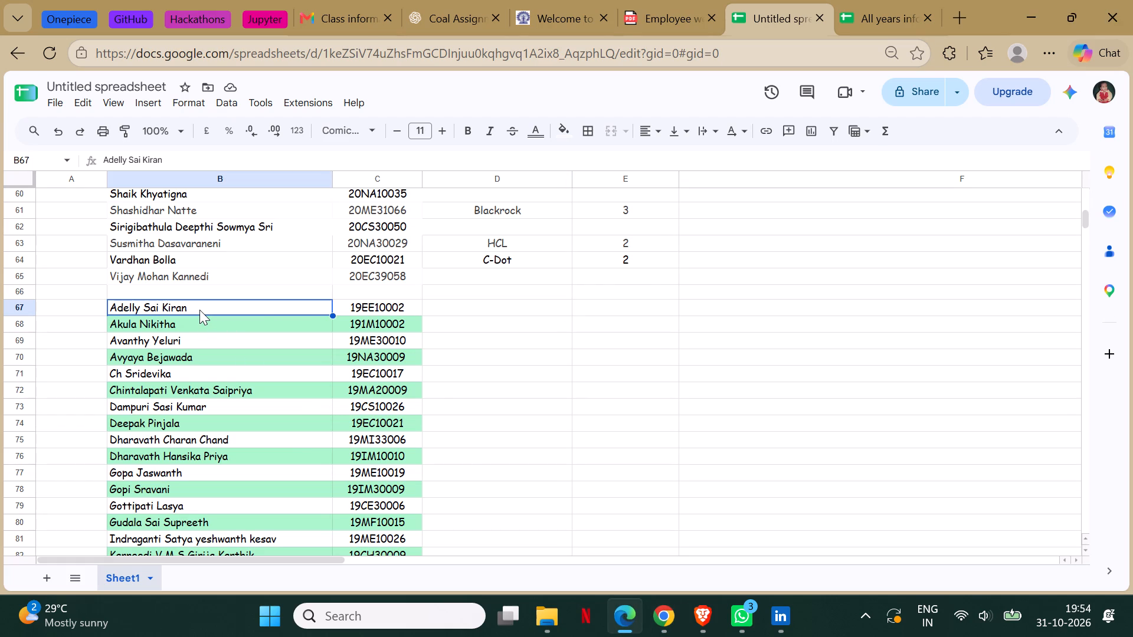
pyautogui.hotkey('ctrl', 'c')
pyautogui.hotkey('alt', 'Tab')
pyautogui.hotkey('ctrl', 'v')
pyautogui.press('Return')
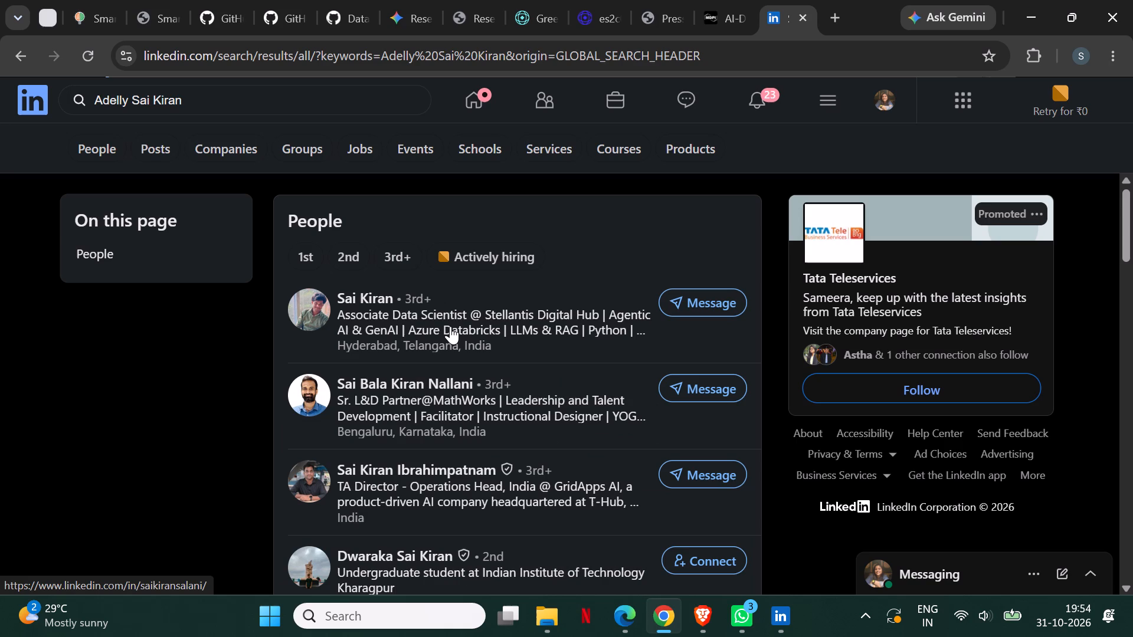
pyautogui.click(365, 298)
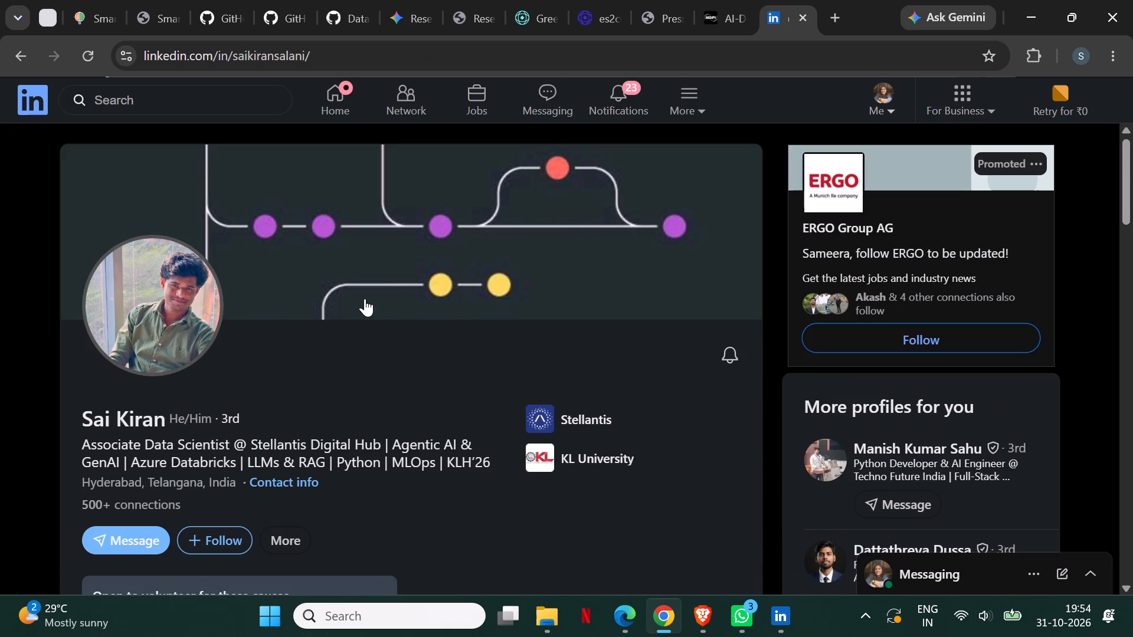
pyautogui.click(19, 62)
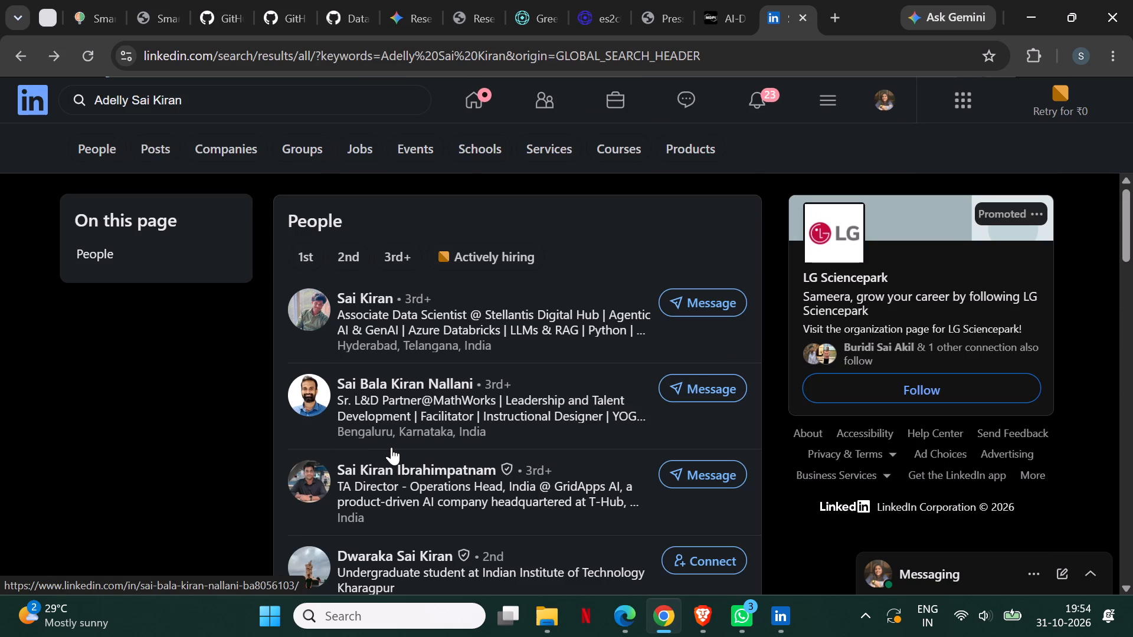
# Search LinkedIn for the student named in B68 of the Untitled spreadsheet to find their employer.
pyautogui.click(631, 619)
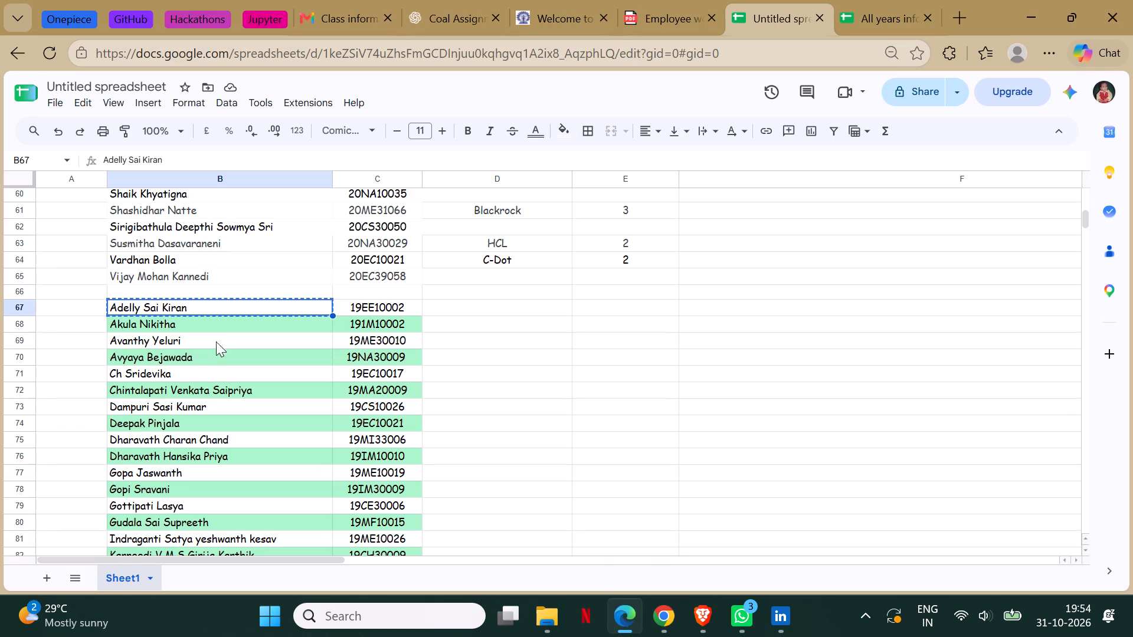
pyautogui.click(216, 327)
pyautogui.hotkey('ctrl', 'c')
pyautogui.hotkey('alt', 'Tab')
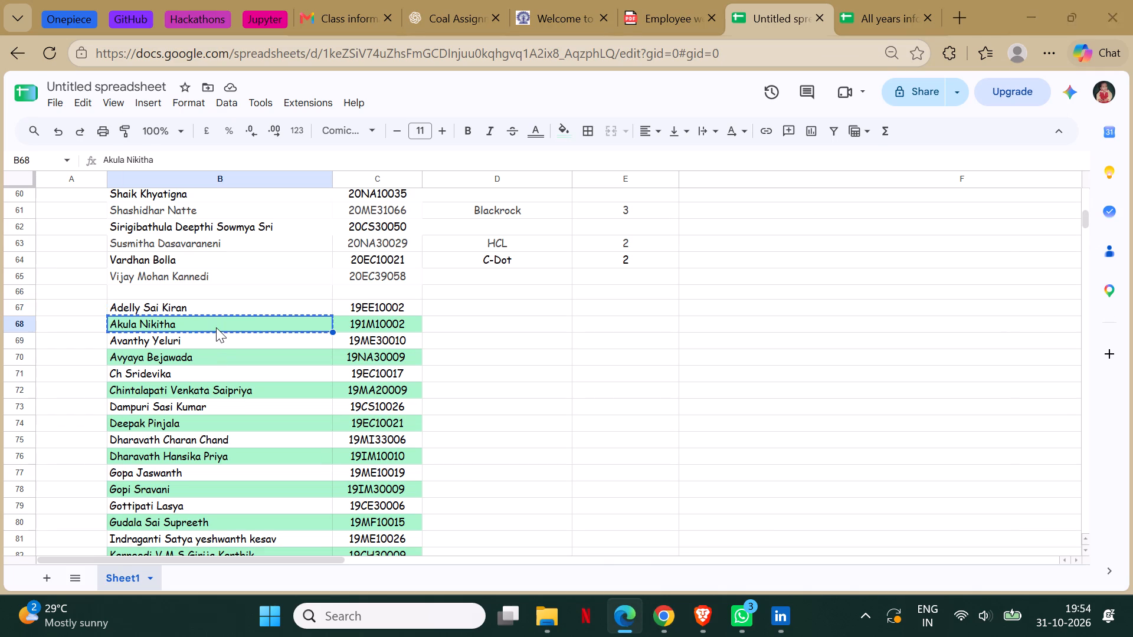
pyautogui.tripleClick(151, 104)
pyautogui.click(151, 104)
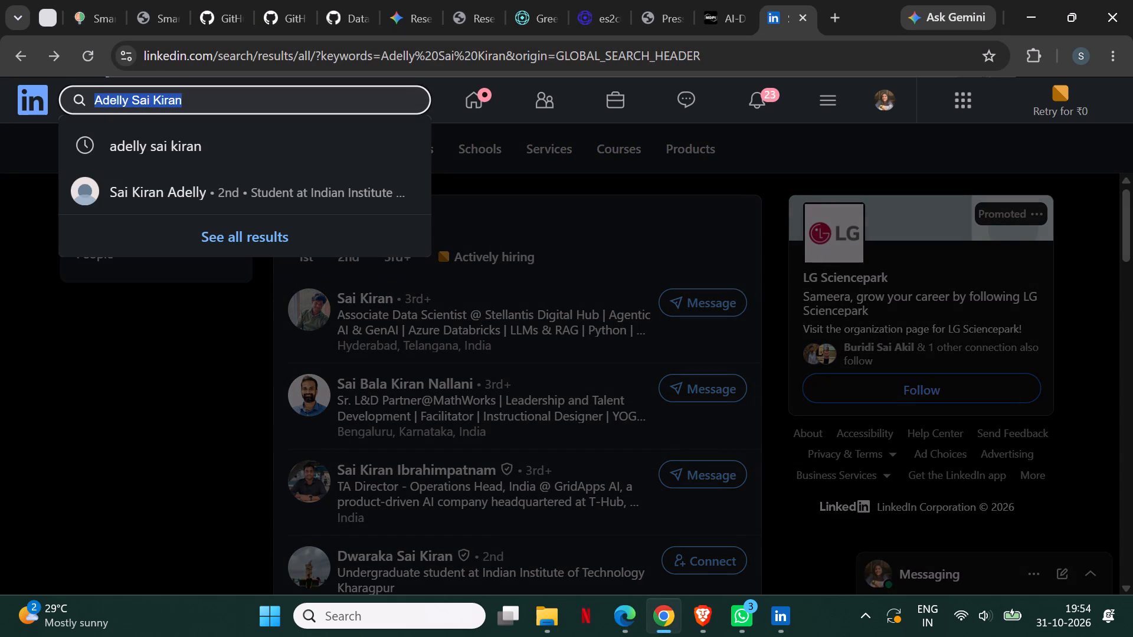
pyautogui.hotkey('ctrl', 'v')
pyautogui.press('Return')
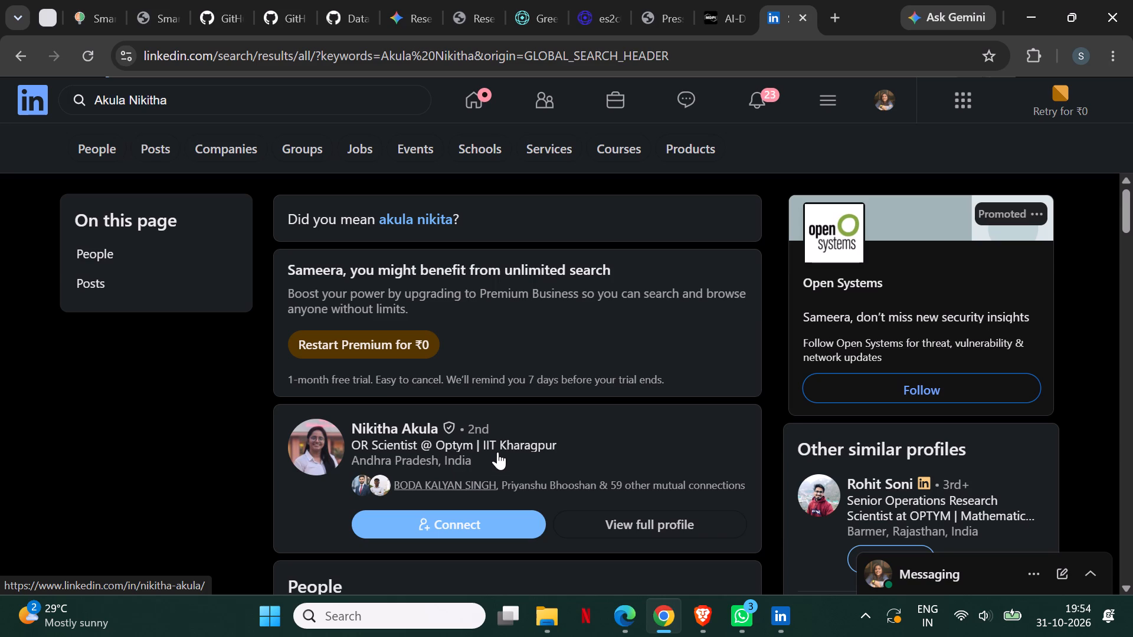
# Enter Optym as the company in D68 of the Untitled spreadsheet, with only the first letter capitalised.
pyautogui.hotkey('alt', 'Tab')
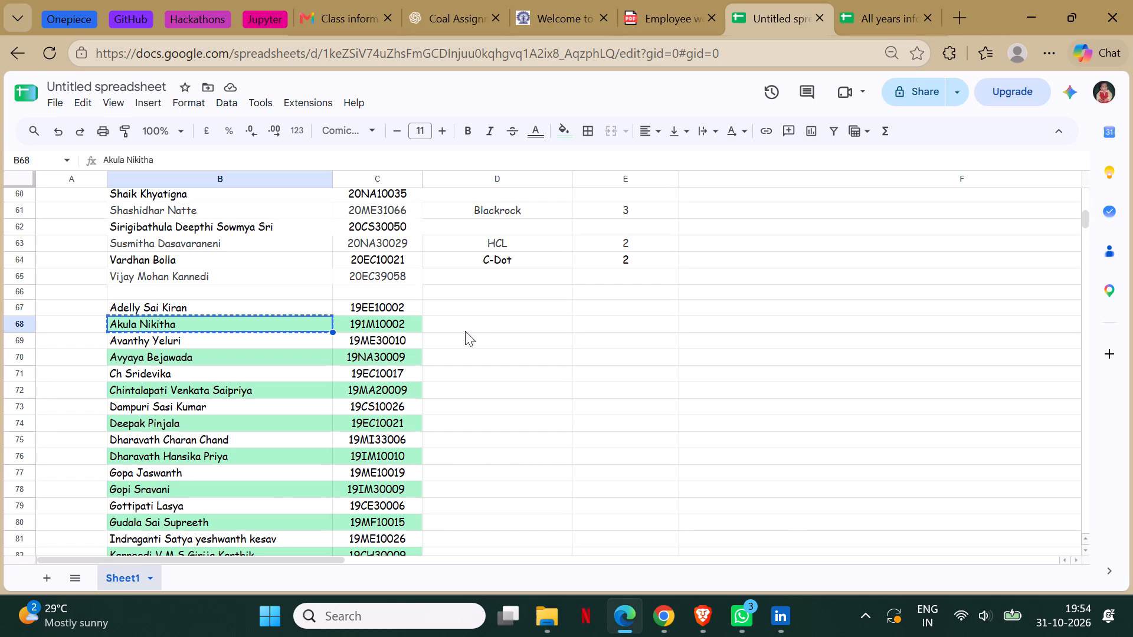
pyautogui.click(463, 324)
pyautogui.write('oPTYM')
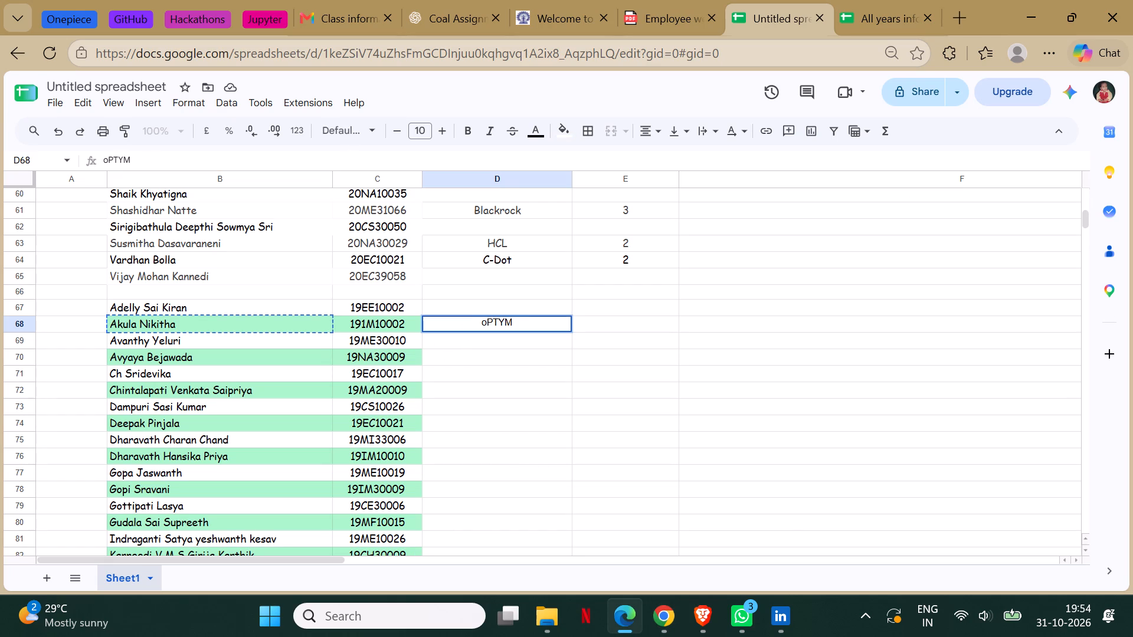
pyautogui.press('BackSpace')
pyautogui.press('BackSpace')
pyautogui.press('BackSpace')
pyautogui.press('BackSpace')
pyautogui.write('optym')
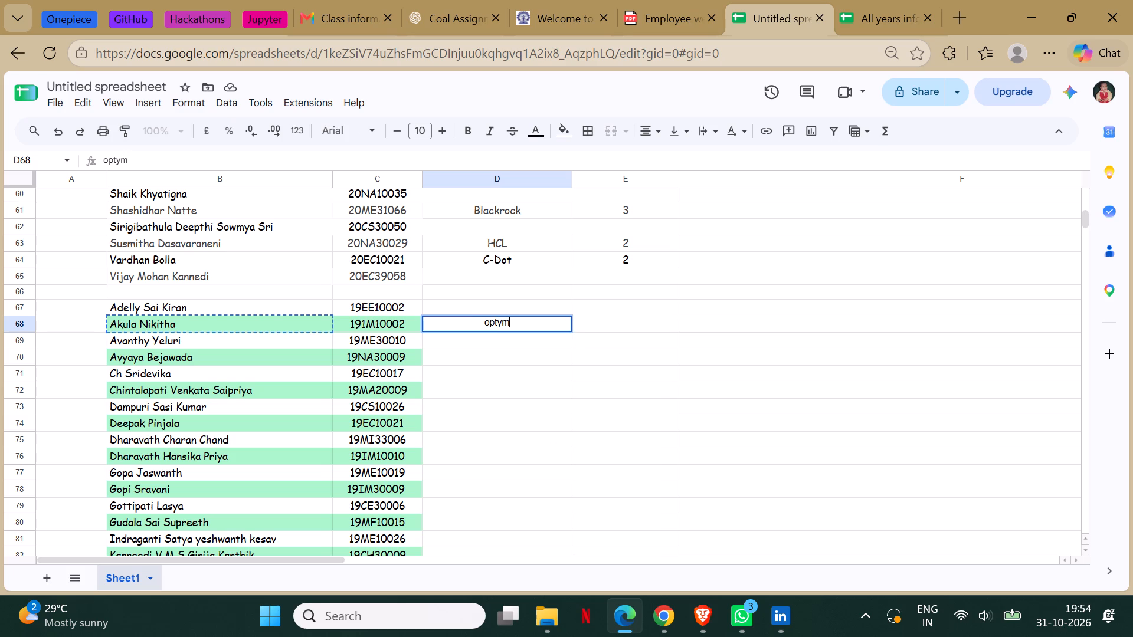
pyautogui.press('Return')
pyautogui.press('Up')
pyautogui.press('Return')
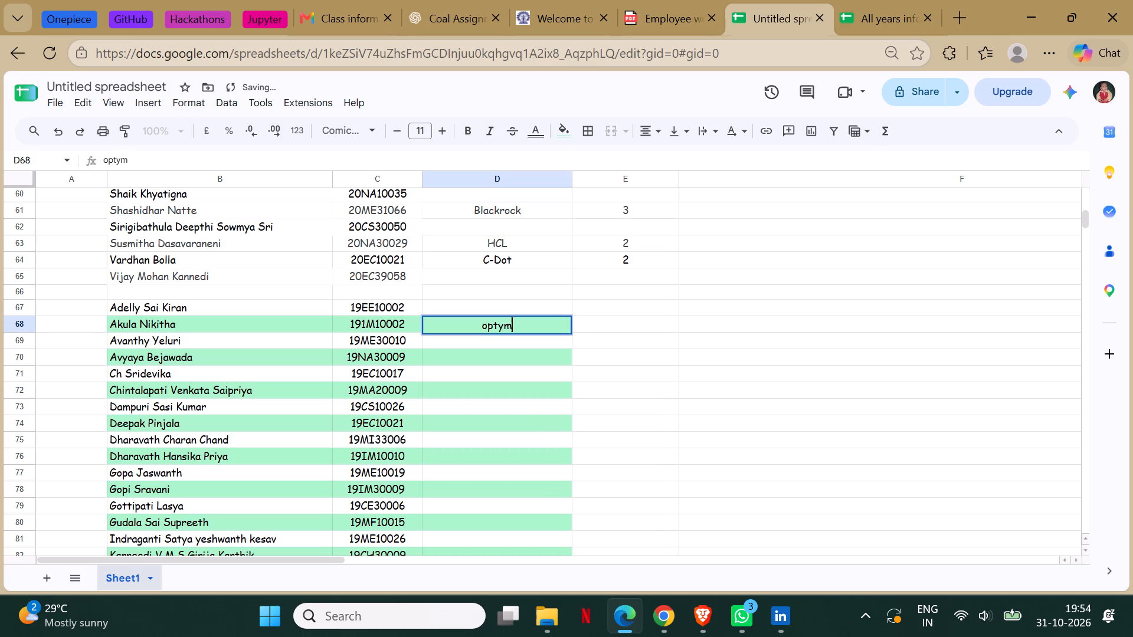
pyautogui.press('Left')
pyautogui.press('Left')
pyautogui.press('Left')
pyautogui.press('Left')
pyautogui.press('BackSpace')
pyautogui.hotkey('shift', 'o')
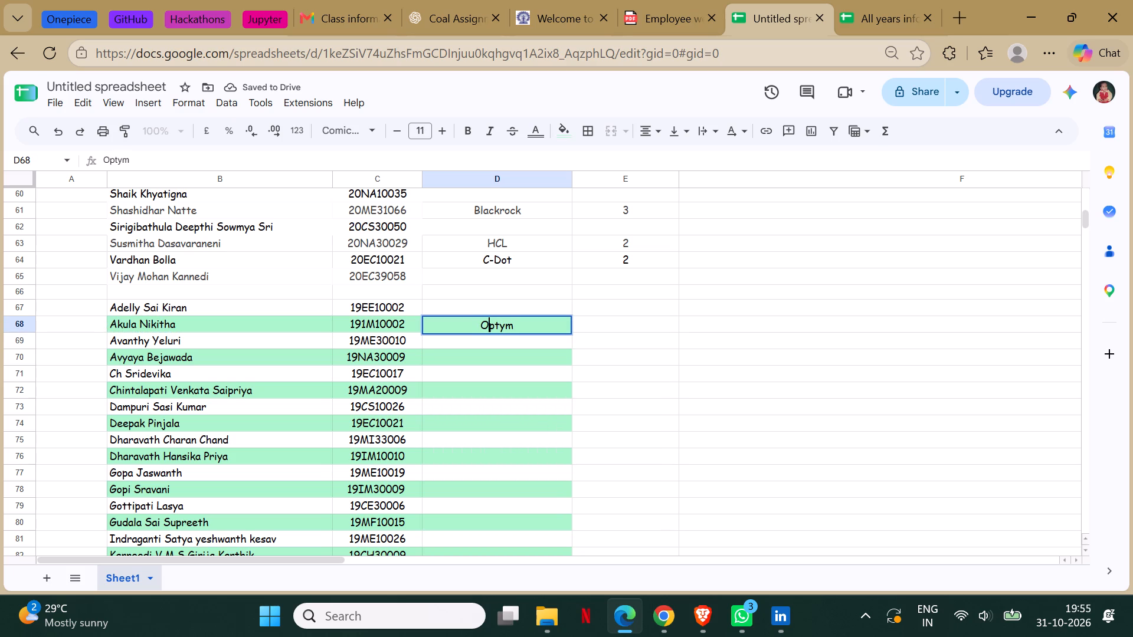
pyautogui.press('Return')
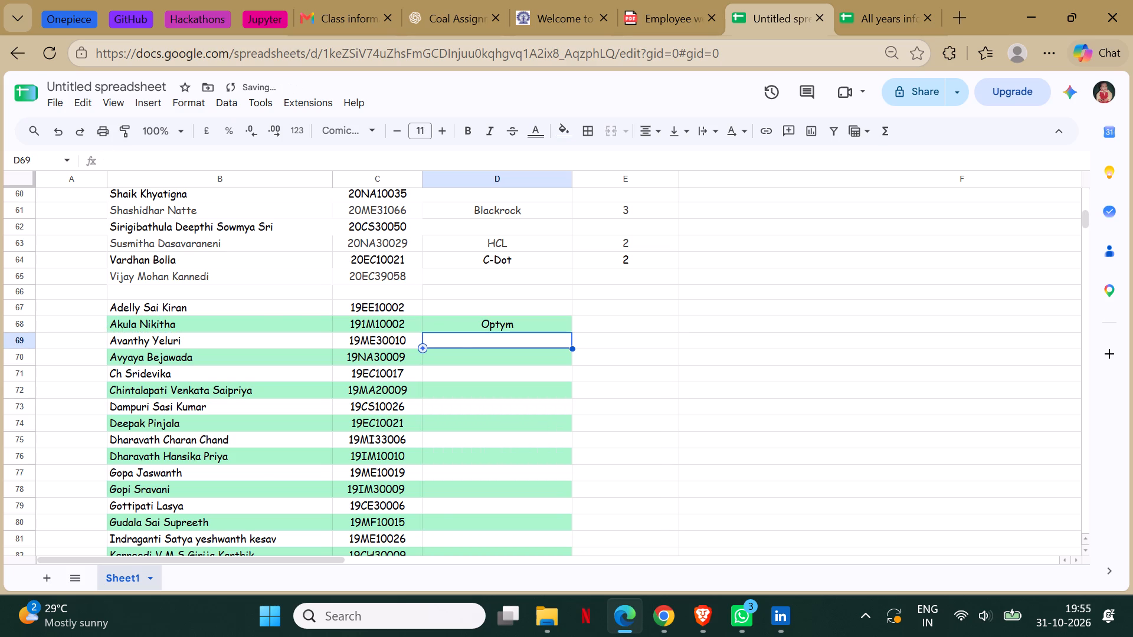
# Search LinkedIn for the student named in B69 and open their profile to check the employer.
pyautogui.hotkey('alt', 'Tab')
pyautogui.tripleClick(274, 93)
pyautogui.click(274, 93)
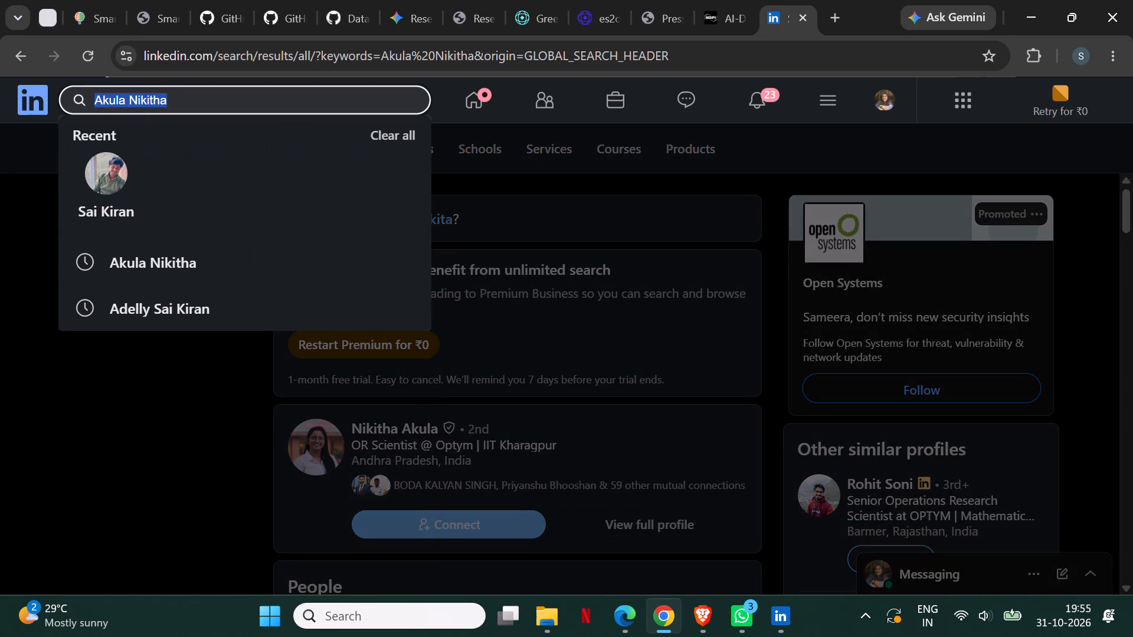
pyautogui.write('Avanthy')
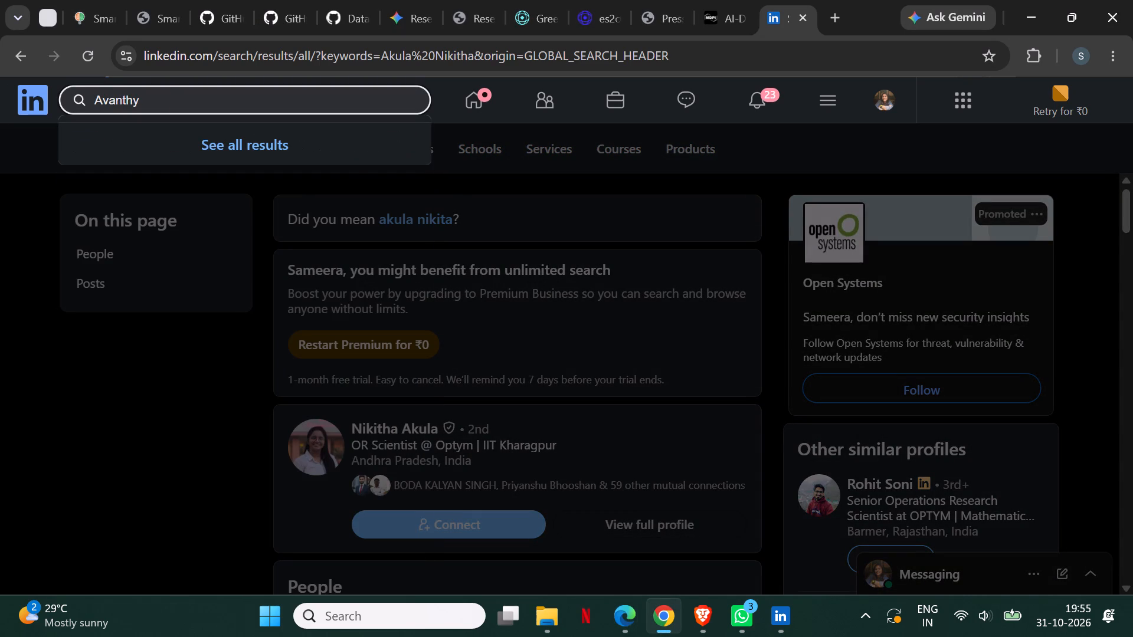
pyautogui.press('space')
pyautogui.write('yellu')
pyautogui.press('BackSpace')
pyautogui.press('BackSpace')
pyautogui.click(219, 140)
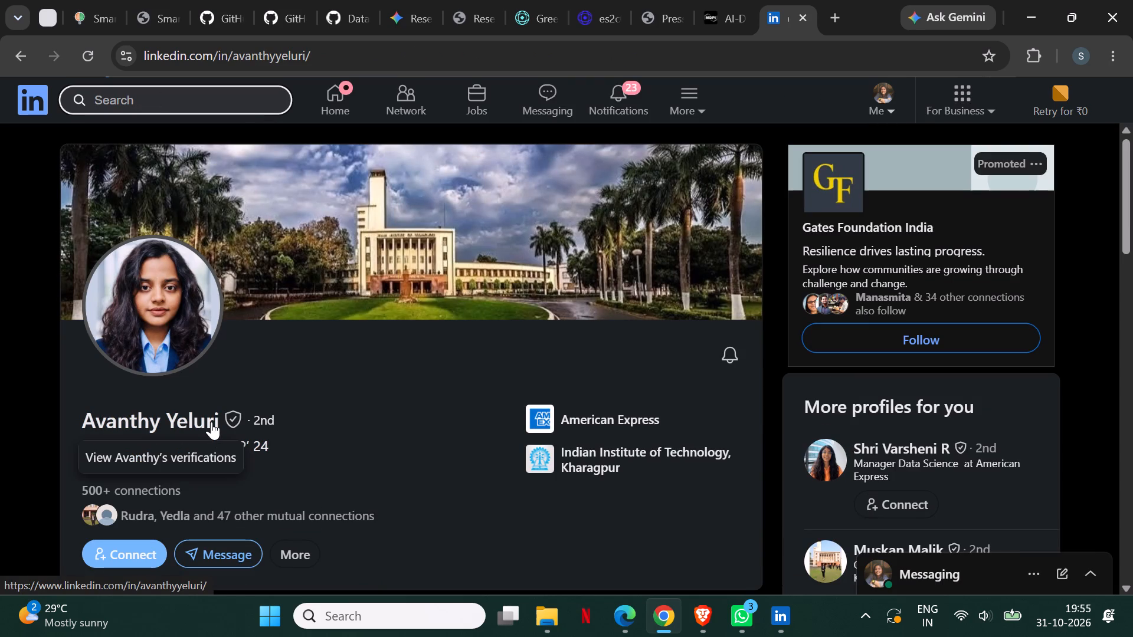
# Enter Amex as the company in D69 of the Untitled spreadsheet.
pyautogui.hotkey('alt', 'Tab')
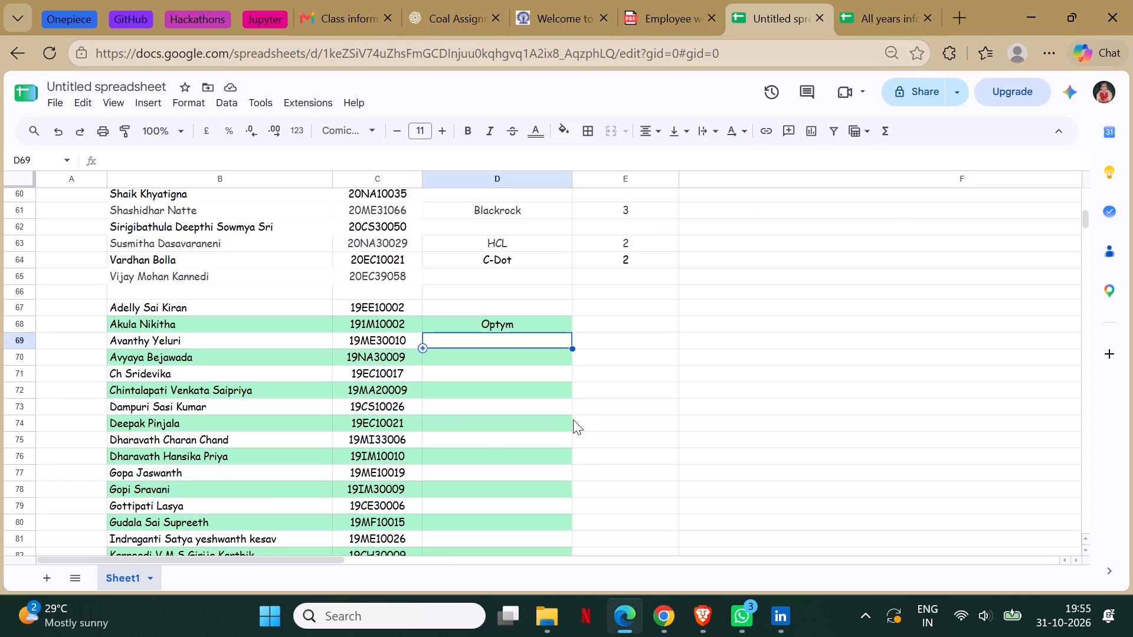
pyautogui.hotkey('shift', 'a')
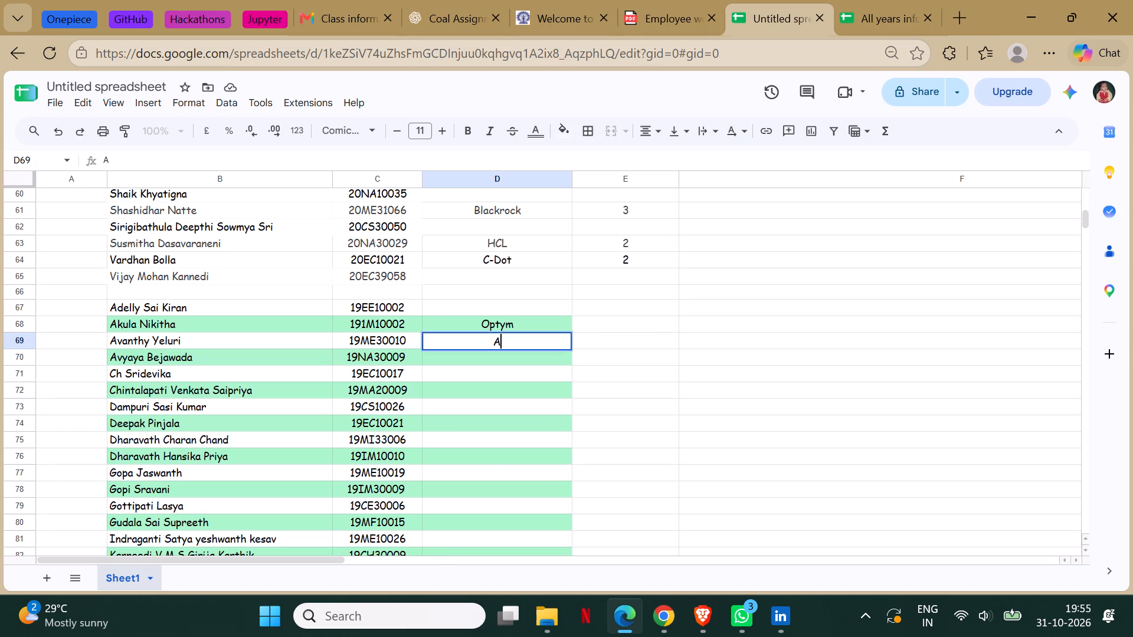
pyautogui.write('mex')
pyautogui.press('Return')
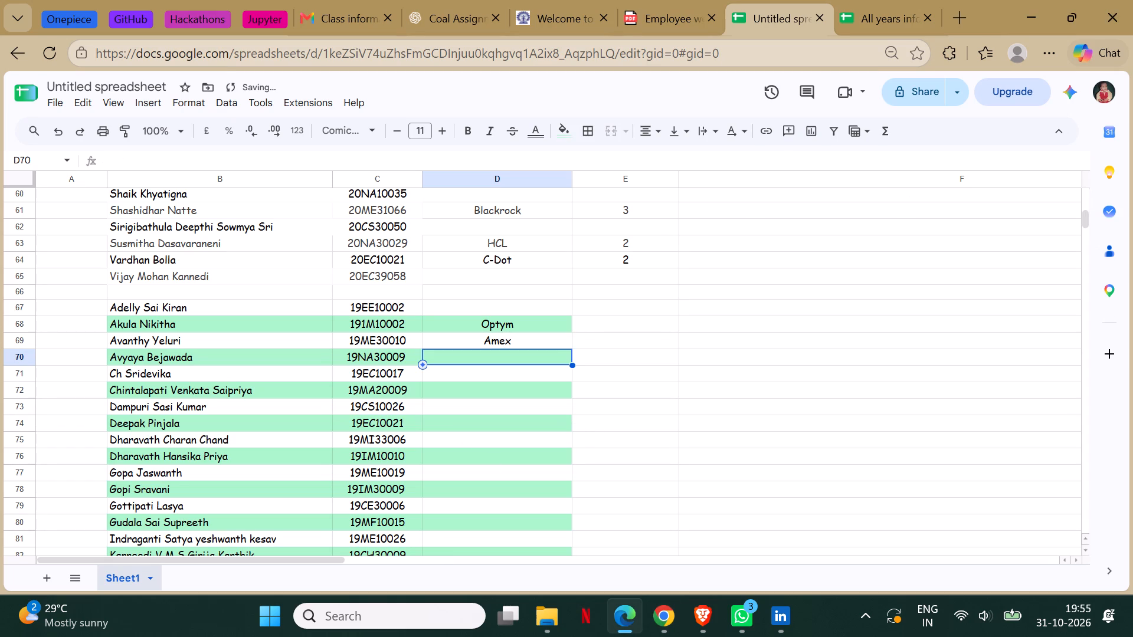
# Search LinkedIn by first name for the student in B70 of the Untitled spreadsheet to find their employer.
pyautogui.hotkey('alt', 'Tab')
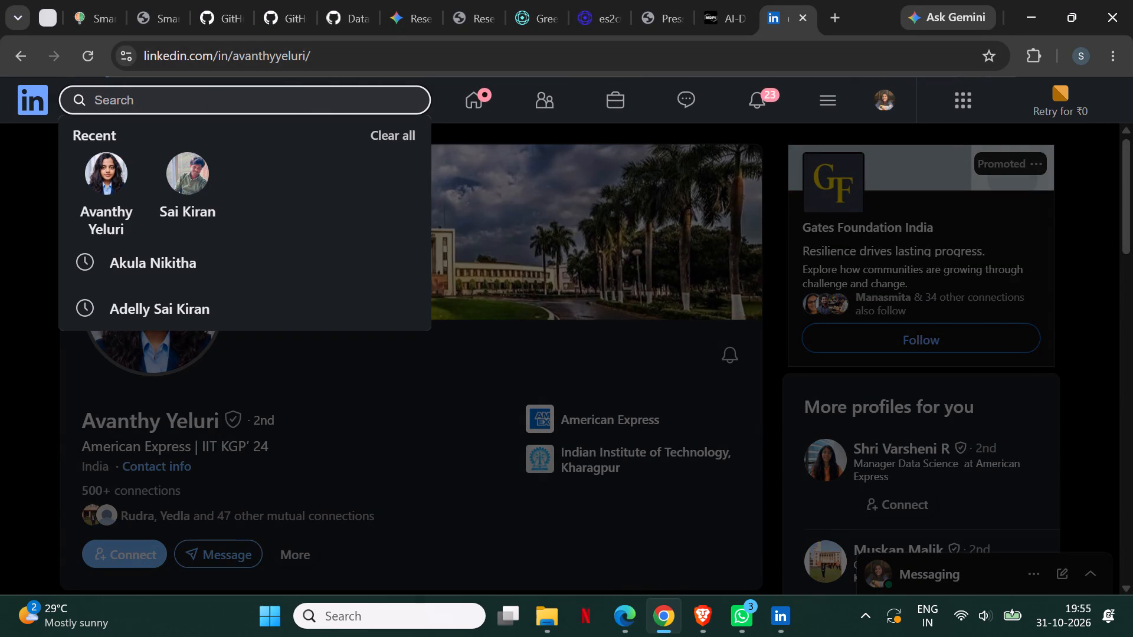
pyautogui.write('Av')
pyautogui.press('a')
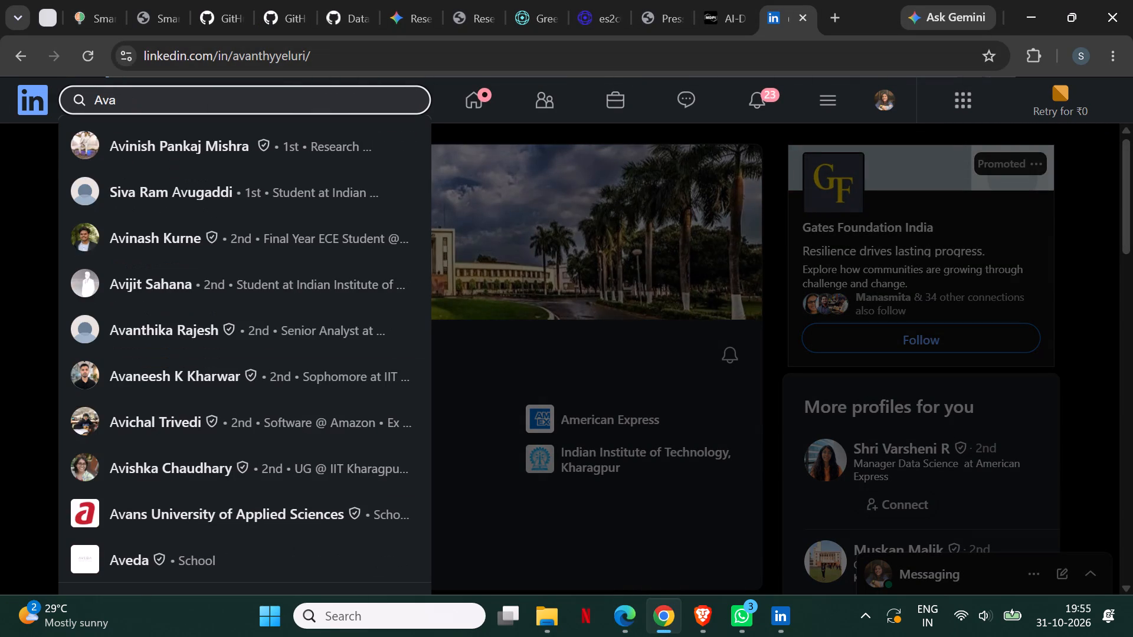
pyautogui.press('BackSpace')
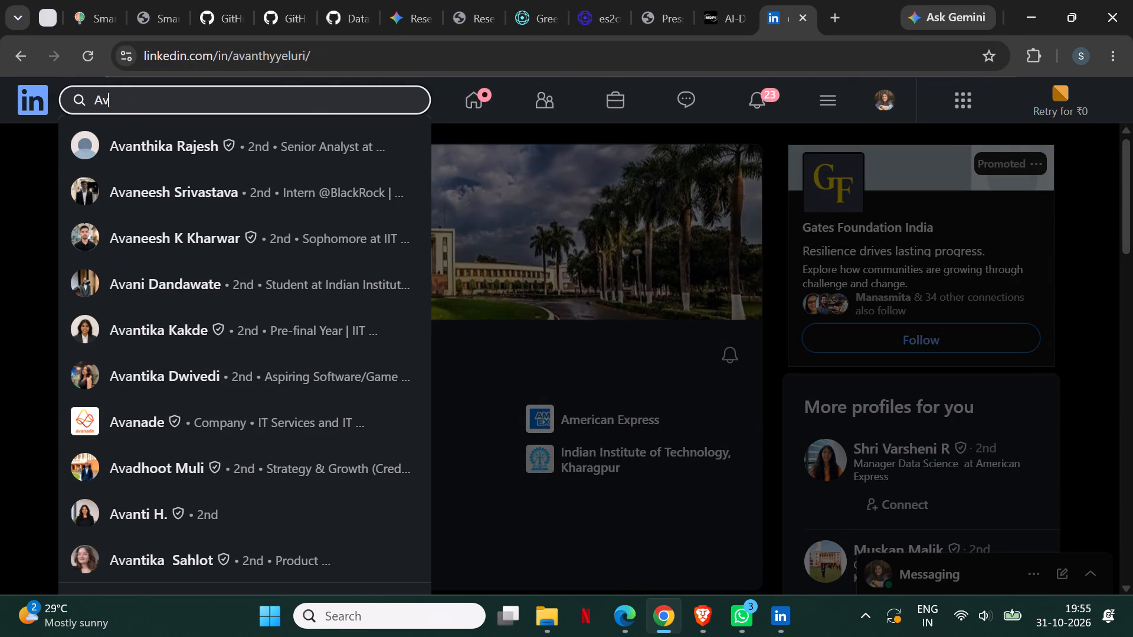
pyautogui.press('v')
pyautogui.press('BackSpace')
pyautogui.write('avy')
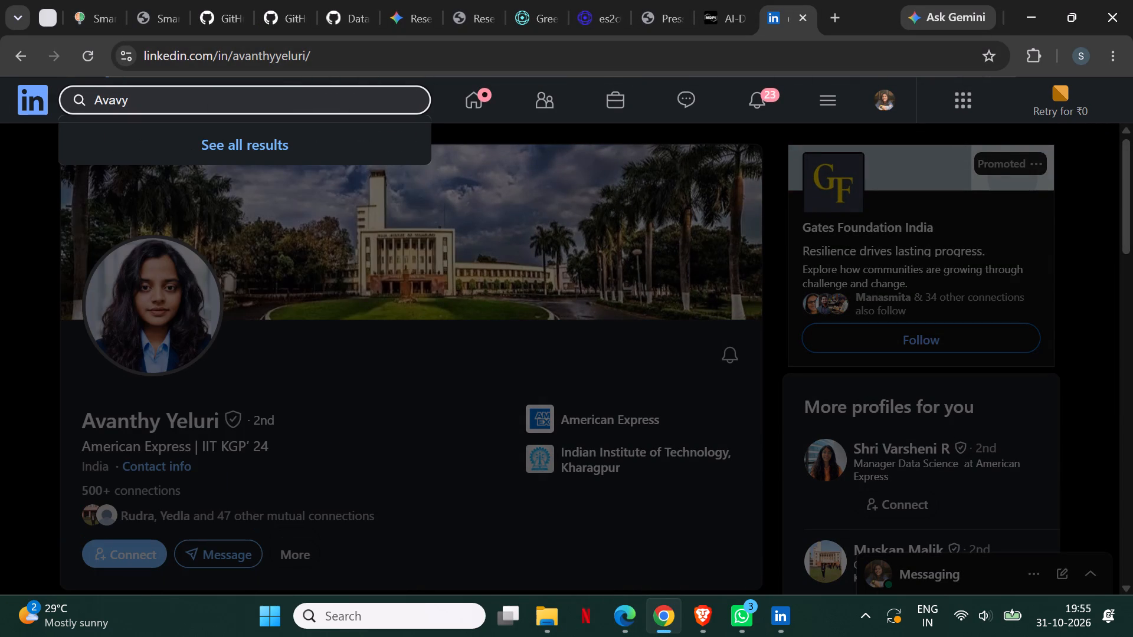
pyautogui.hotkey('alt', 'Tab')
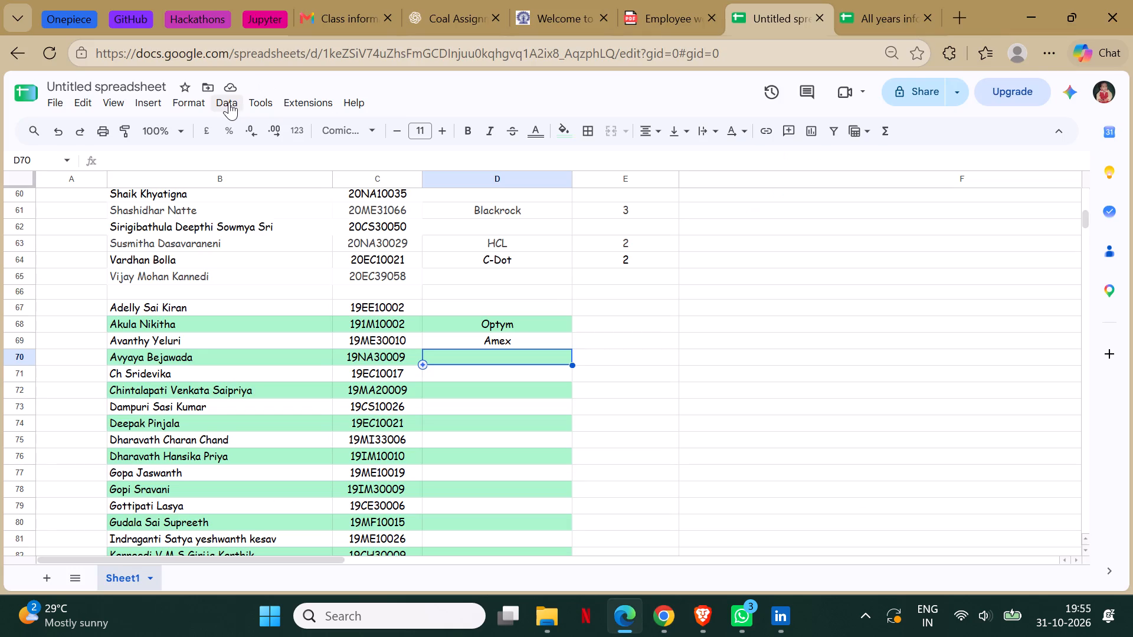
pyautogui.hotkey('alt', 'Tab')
pyautogui.click(229, 102)
pyautogui.press('BackSpace')
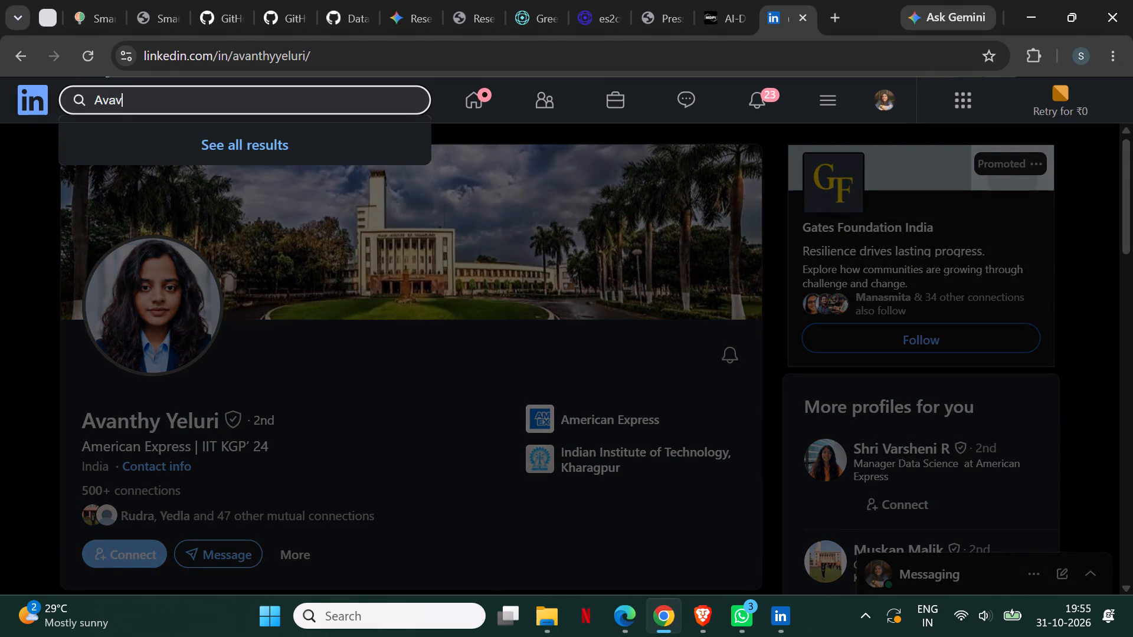
pyautogui.press('BackSpace')
pyautogui.press('BackSpace')
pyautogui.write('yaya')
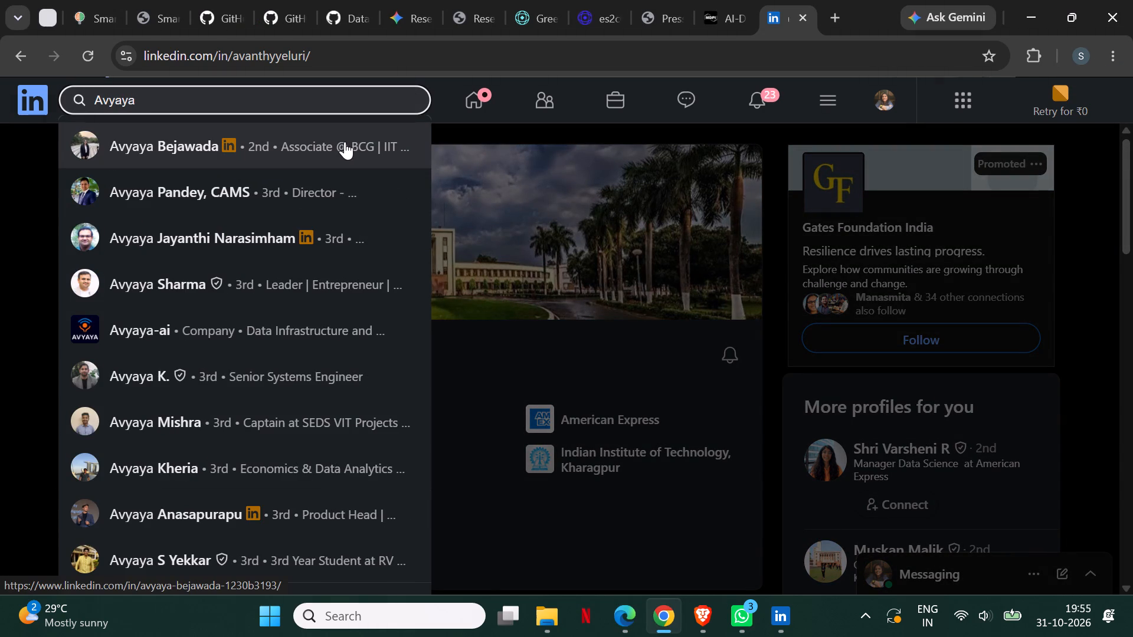
# Enter BCG as the company in D70 of the Untitled spreadsheet.
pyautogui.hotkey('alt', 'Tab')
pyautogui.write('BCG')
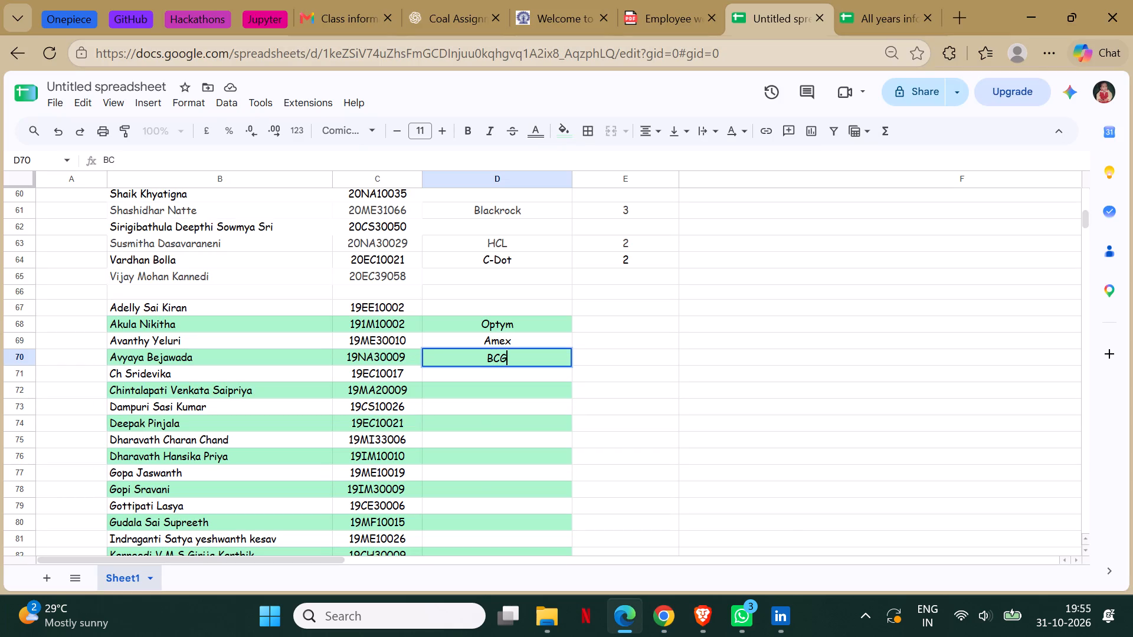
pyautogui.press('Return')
# Search LinkedIn for the student named in B71, open the matching IIT KGP profile and compare it with the spreadsheet entry.
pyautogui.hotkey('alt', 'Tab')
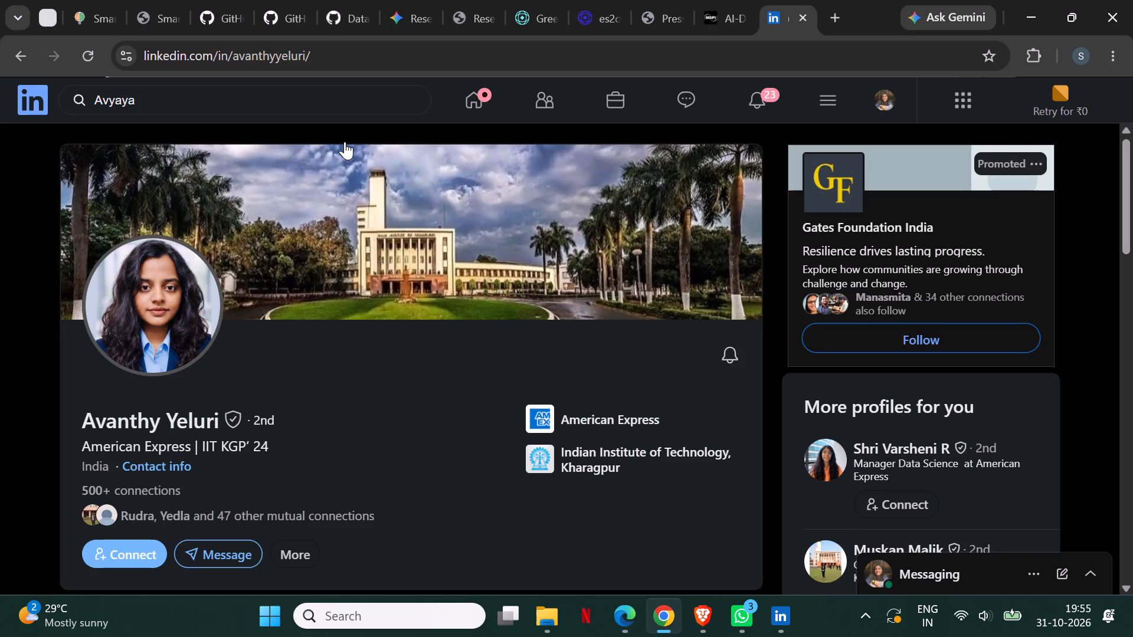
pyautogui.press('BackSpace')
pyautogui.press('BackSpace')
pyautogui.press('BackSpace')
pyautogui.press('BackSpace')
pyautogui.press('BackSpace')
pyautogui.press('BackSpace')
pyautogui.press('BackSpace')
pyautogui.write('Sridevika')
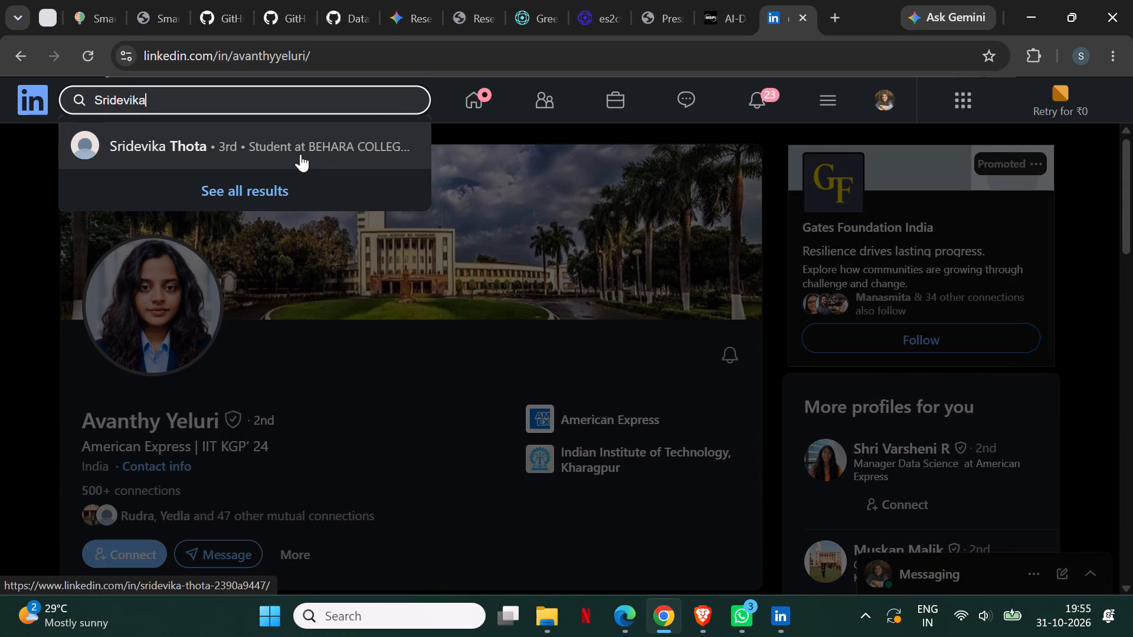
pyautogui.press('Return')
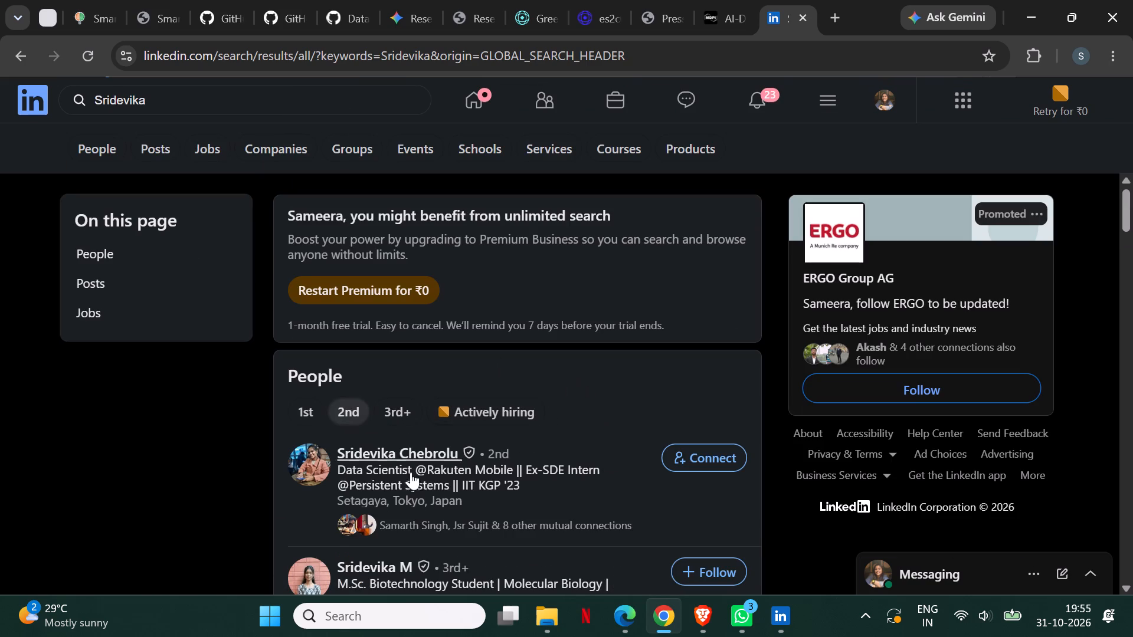
pyautogui.scroll(-1, 361, 467)
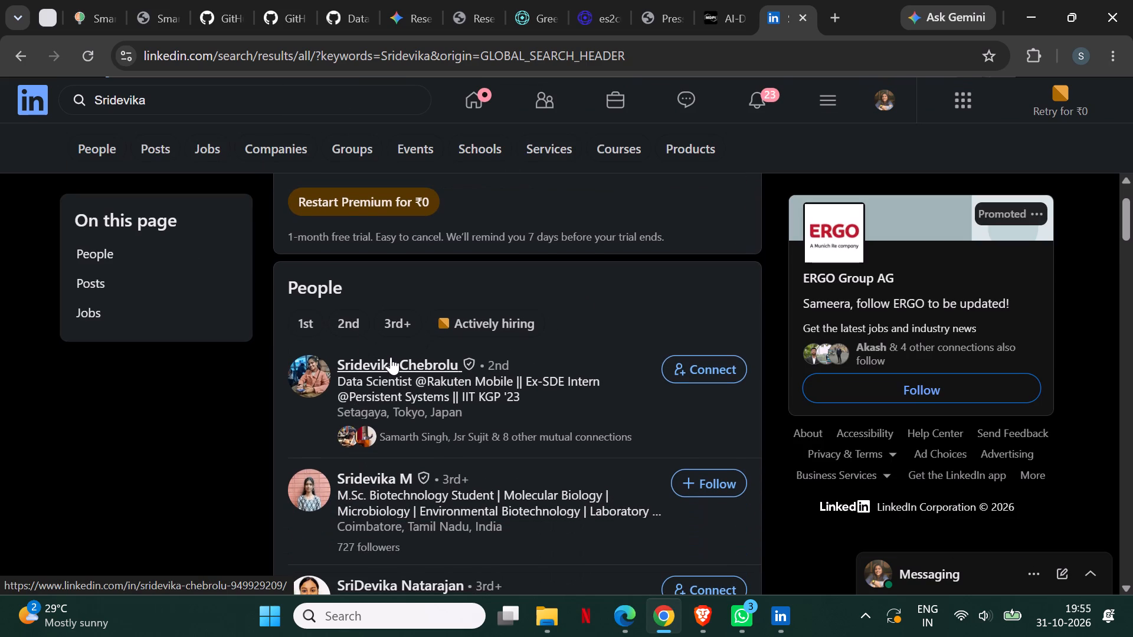
pyautogui.click(391, 357)
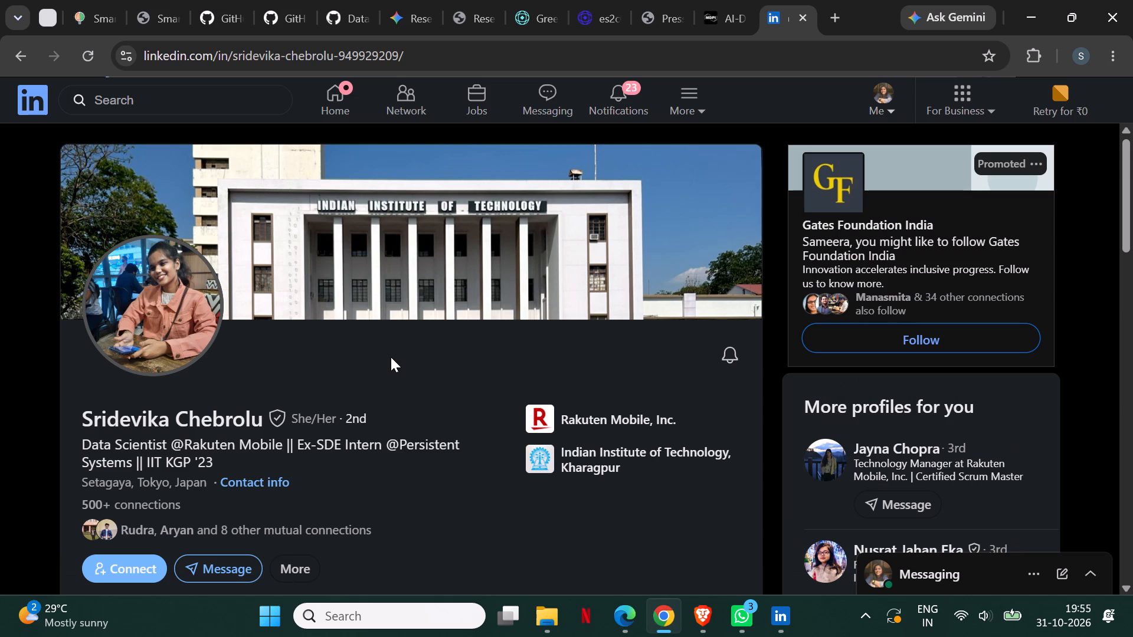
pyautogui.hotkey('alt', 'Tab')
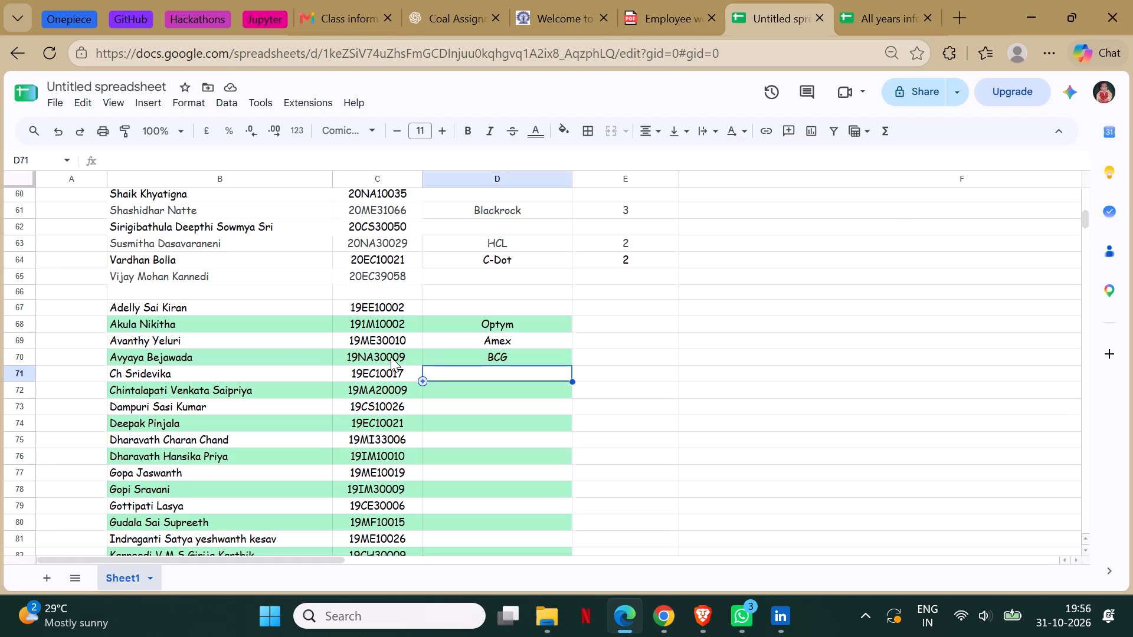
pyautogui.hotkey('alt', 'Tab')
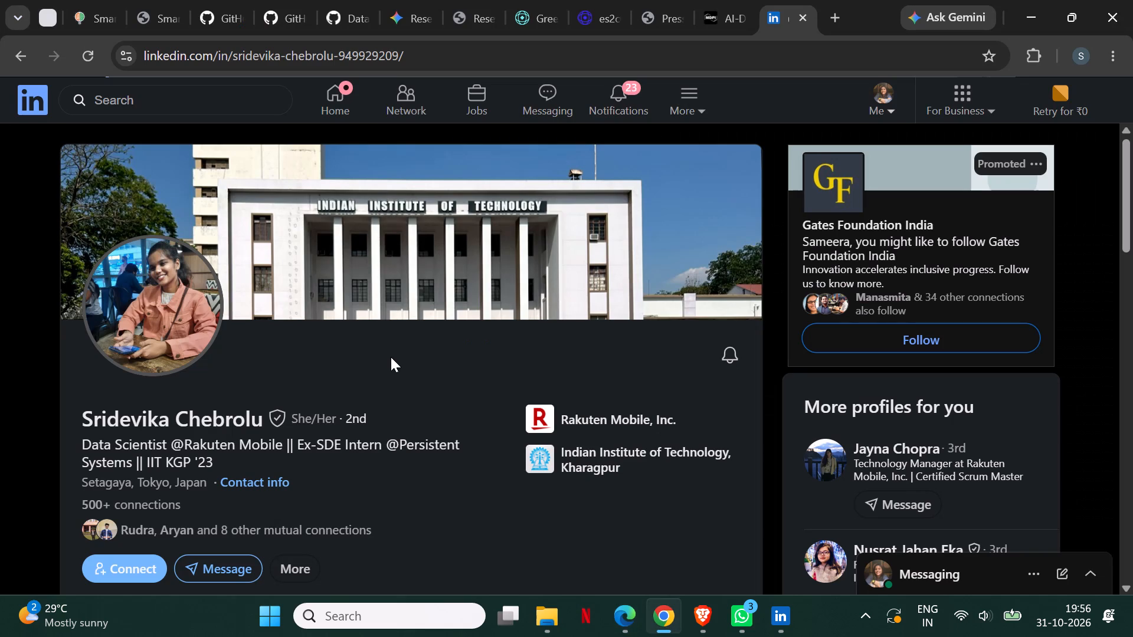
# Enter Rakuten as the company in D71 of the Untitled spreadsheet.
pyautogui.hotkey('alt', 'Tab')
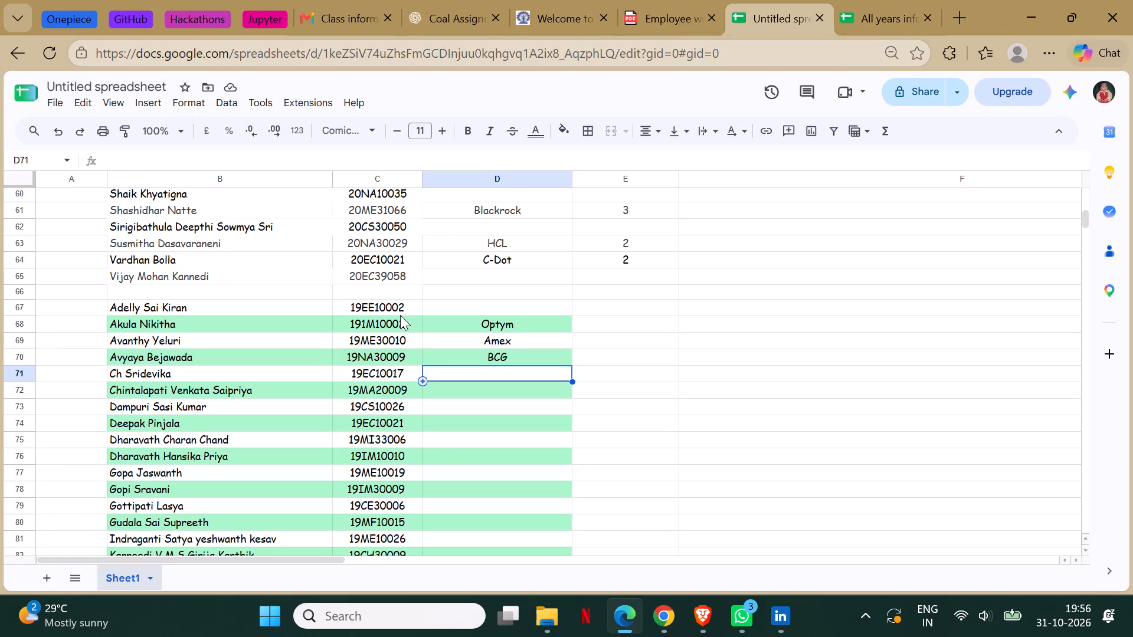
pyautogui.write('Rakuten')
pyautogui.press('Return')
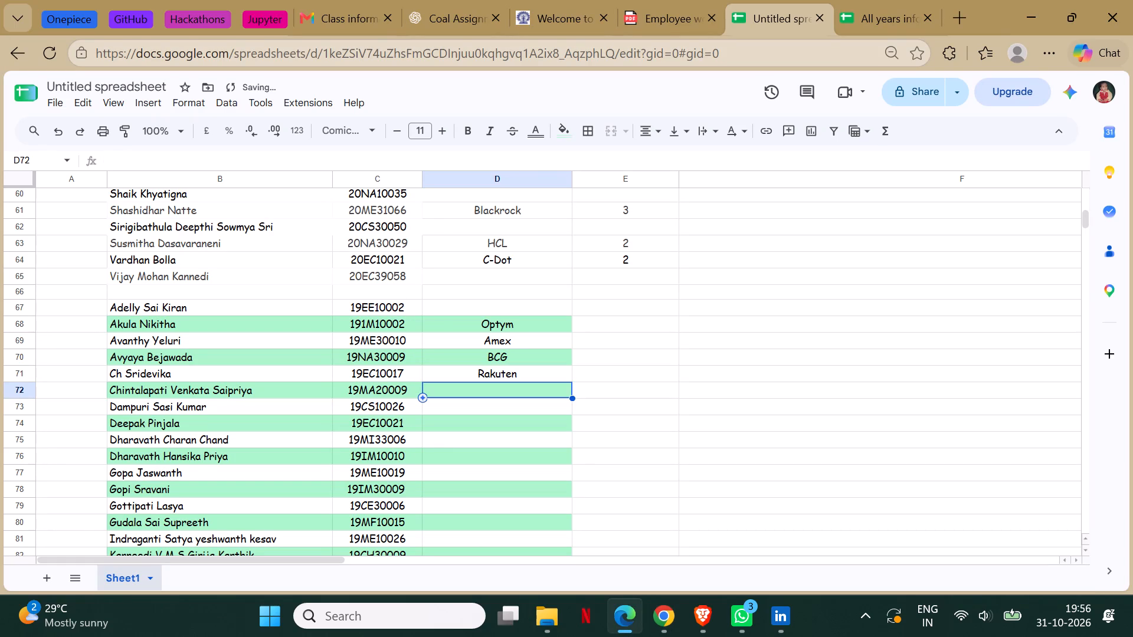
# Search LinkedIn for the name copied from B72, using the suggested spelling, to find the student's employer.
pyautogui.click(258, 387)
pyautogui.hotkey('ctrl', 'c')
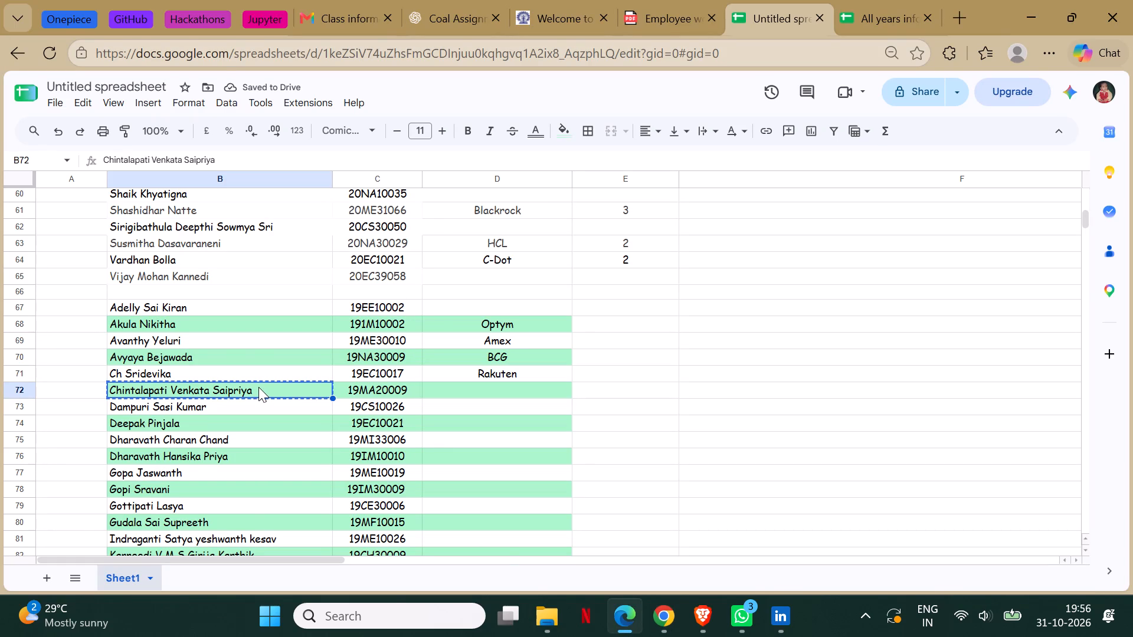
pyautogui.hotkey('alt', 'Tab')
pyautogui.click(132, 94)
pyautogui.hotkey('ctrl', 'v')
pyautogui.press('Return')
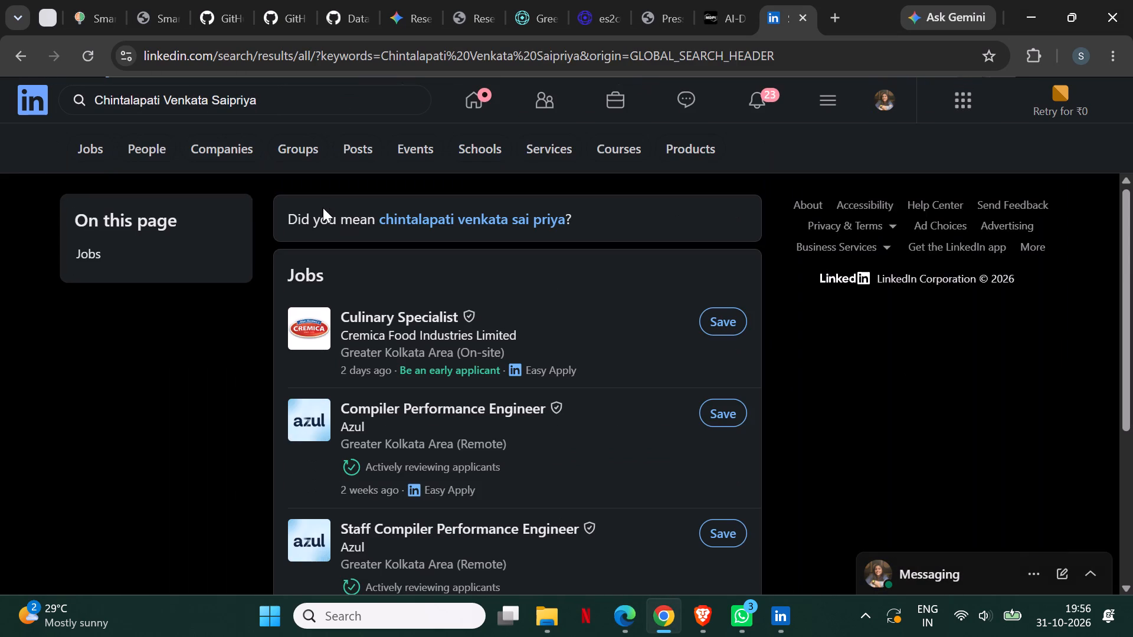
pyautogui.click(452, 219)
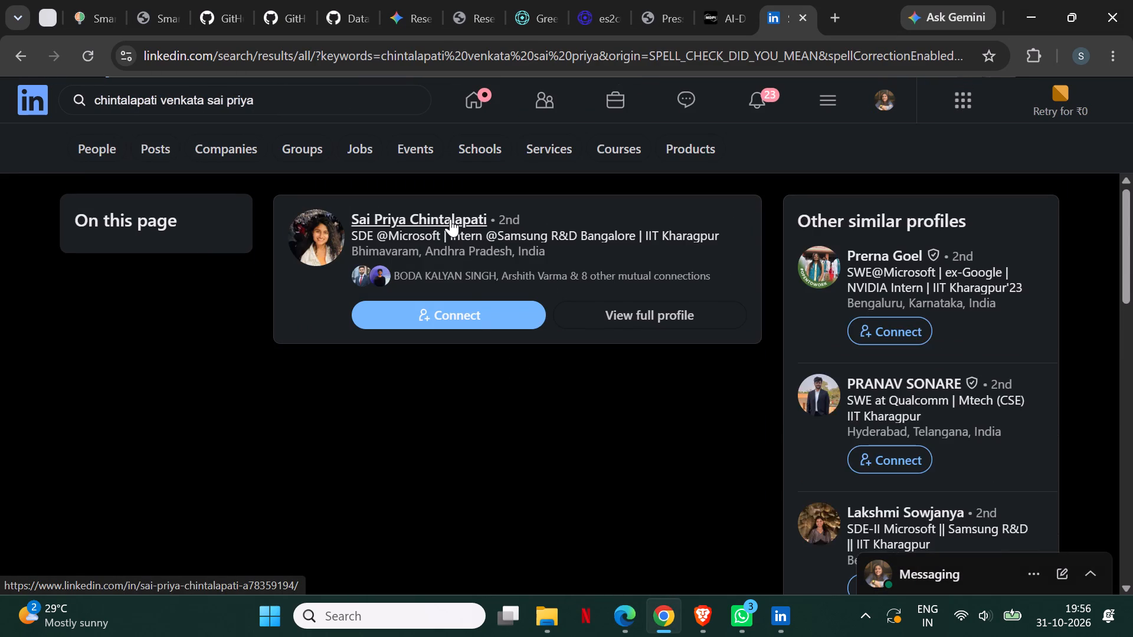
# Enter Microsoft as the company in D72 of the Untitled spreadsheet.
pyautogui.hotkey('alt', 'Tab')
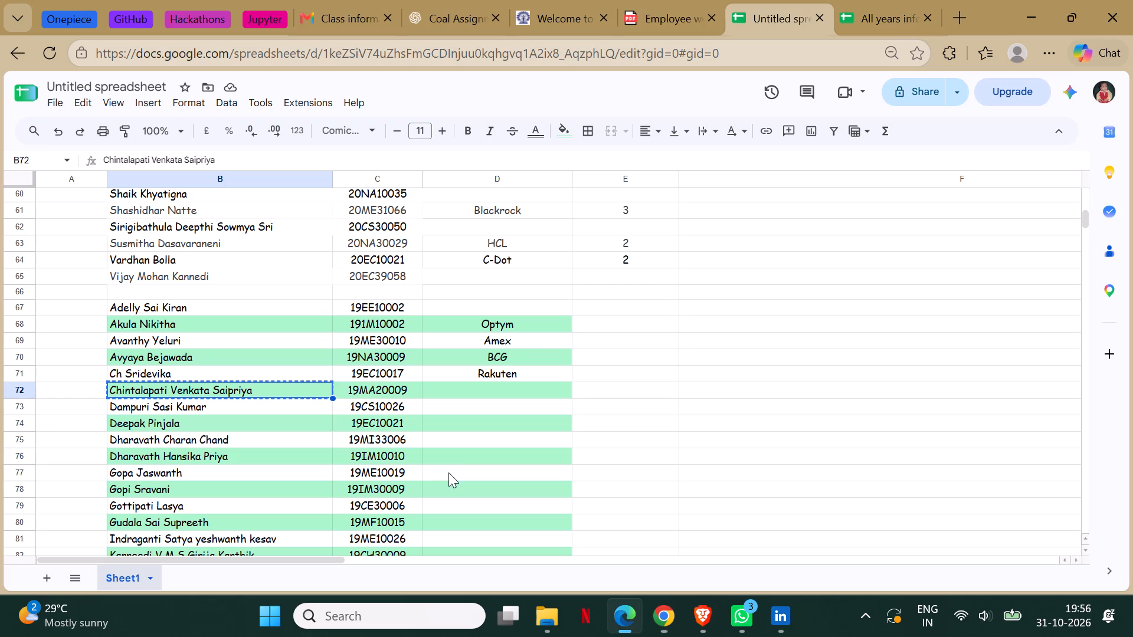
pyautogui.click(500, 393)
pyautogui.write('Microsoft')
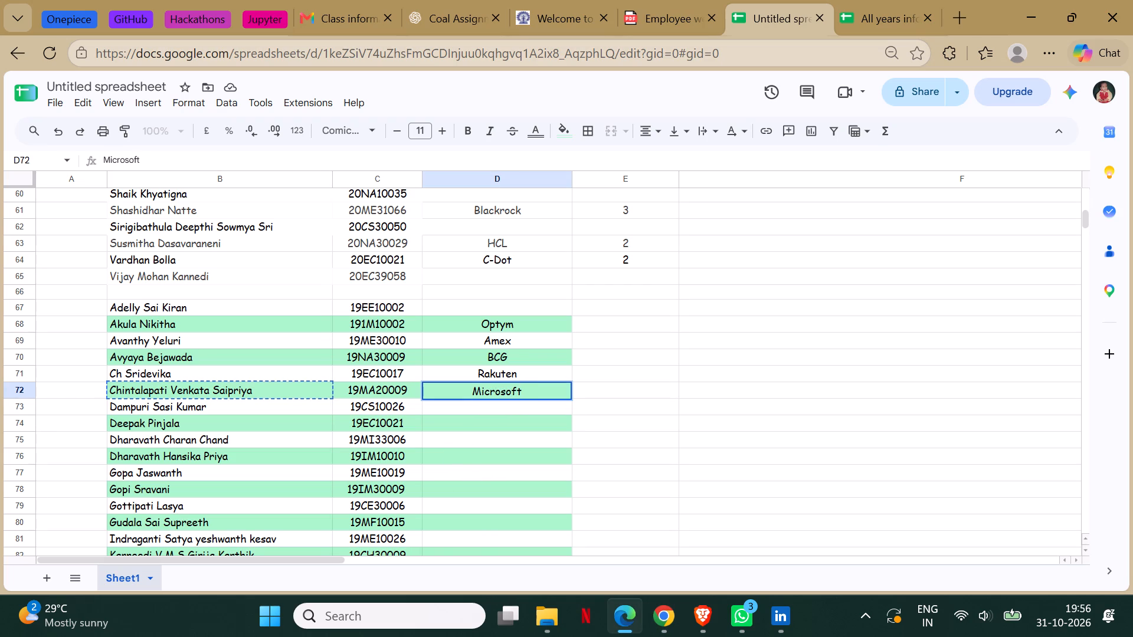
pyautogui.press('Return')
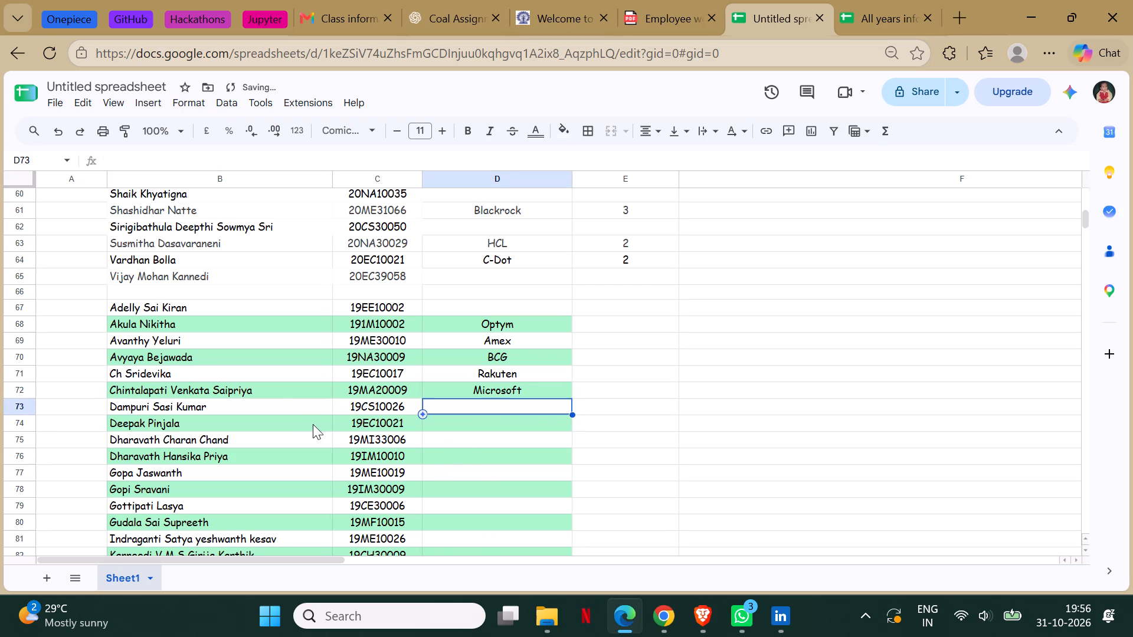
# Search LinkedIn for the name copied from B73 of the Untitled spreadsheet to find the student's employer.
pyautogui.click(279, 401)
pyautogui.hotkey('ctrl', 'c')
pyautogui.click(454, 412)
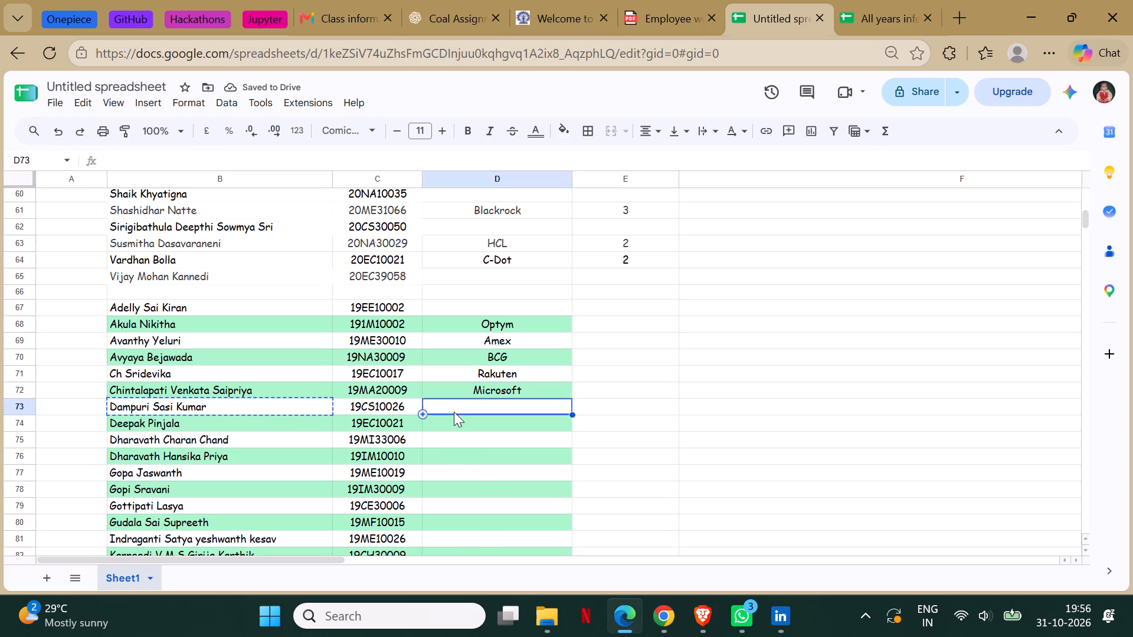
pyautogui.hotkey('alt', 'Tab')
pyautogui.tripleClick(330, 102)
pyautogui.click(330, 102)
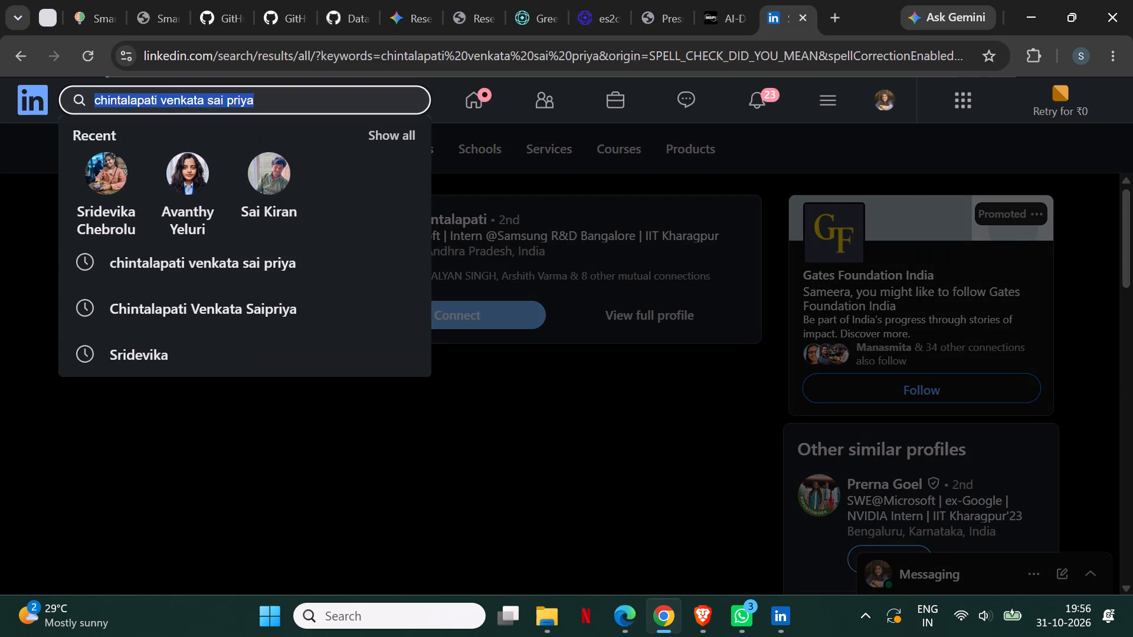
pyautogui.hotkey('ctrl', 'v')
pyautogui.press('Return')
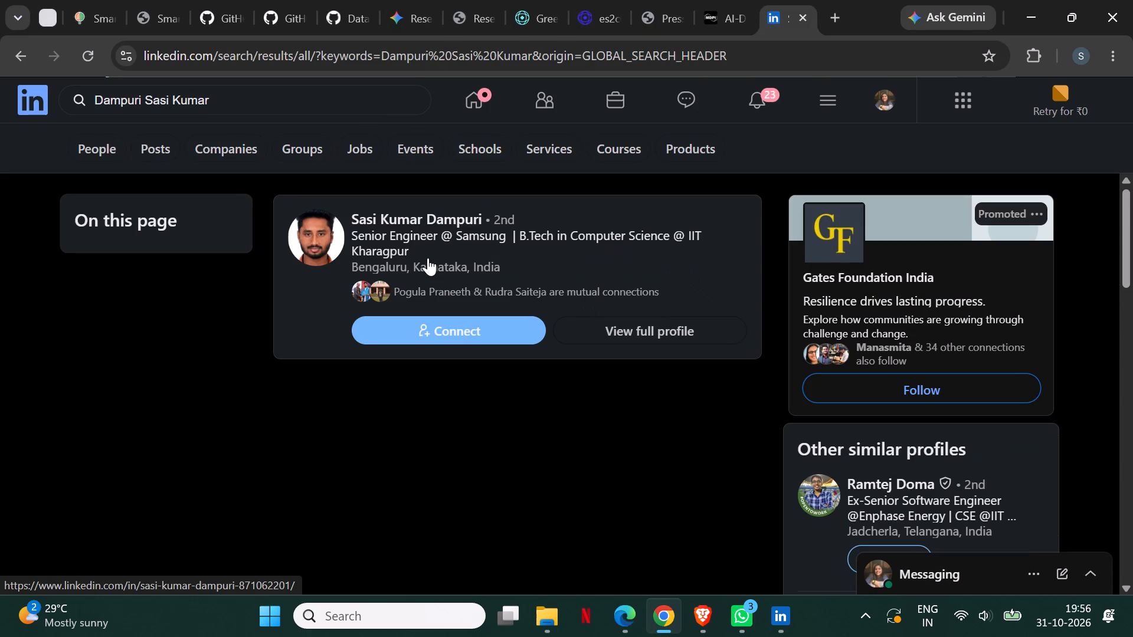
# Enter Samsung as the company in D73 of the Untitled spreadsheet.
pyautogui.hotkey('alt', 'Tab')
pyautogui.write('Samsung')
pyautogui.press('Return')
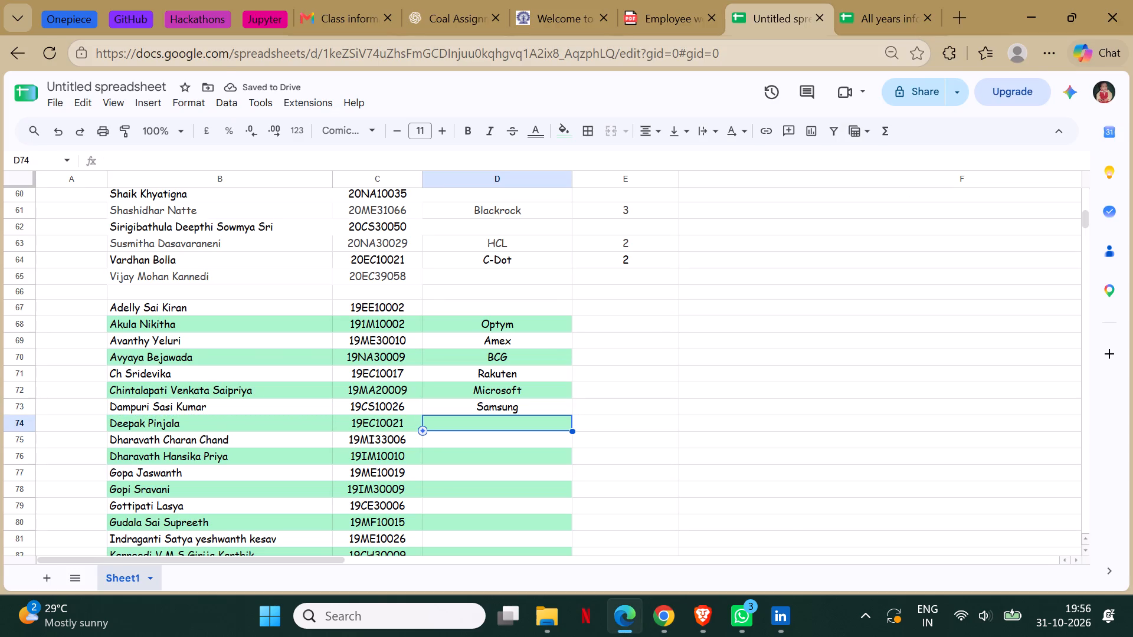
# Skip row 74 and search LinkedIn for the name copied from B75 to find the student's employer.
pyautogui.click(243, 442)
pyautogui.hotkey('ctrl', 'c')
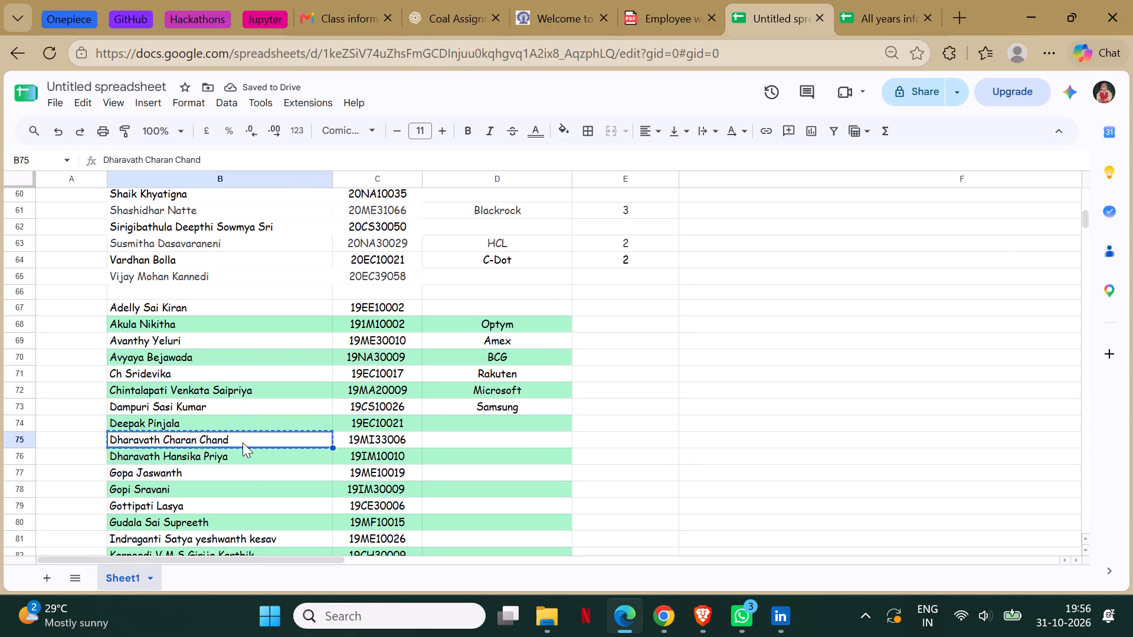
pyautogui.hotkey('alt', 'Tab')
pyautogui.click(287, 88)
pyautogui.tripleClick(282, 91)
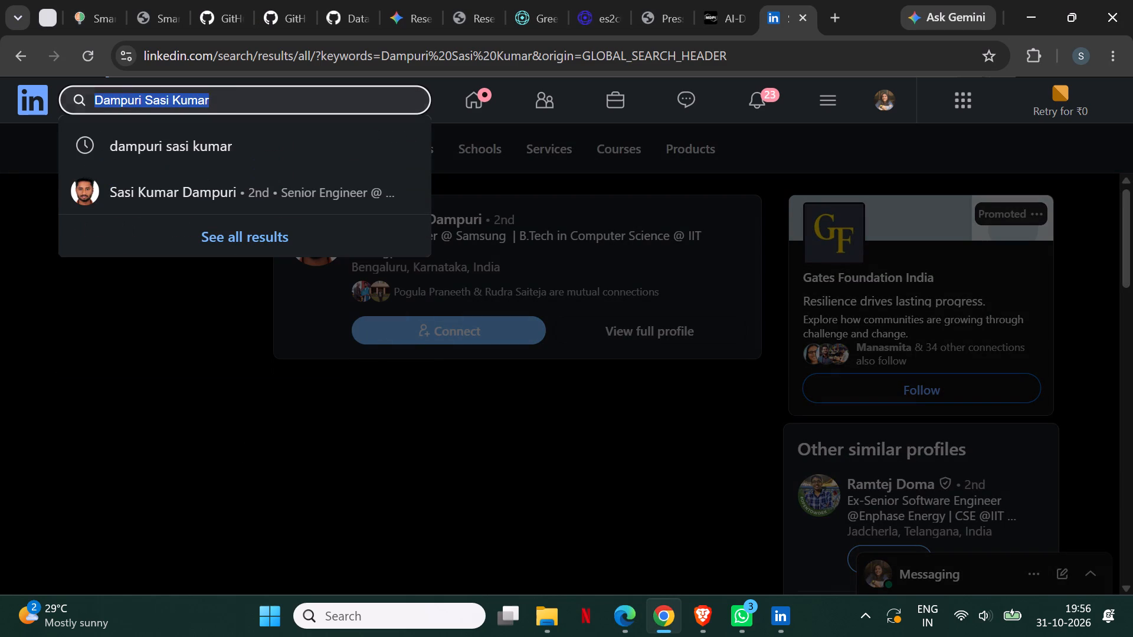
pyautogui.hotkey('ctrl', 'v')
pyautogui.press('Return')
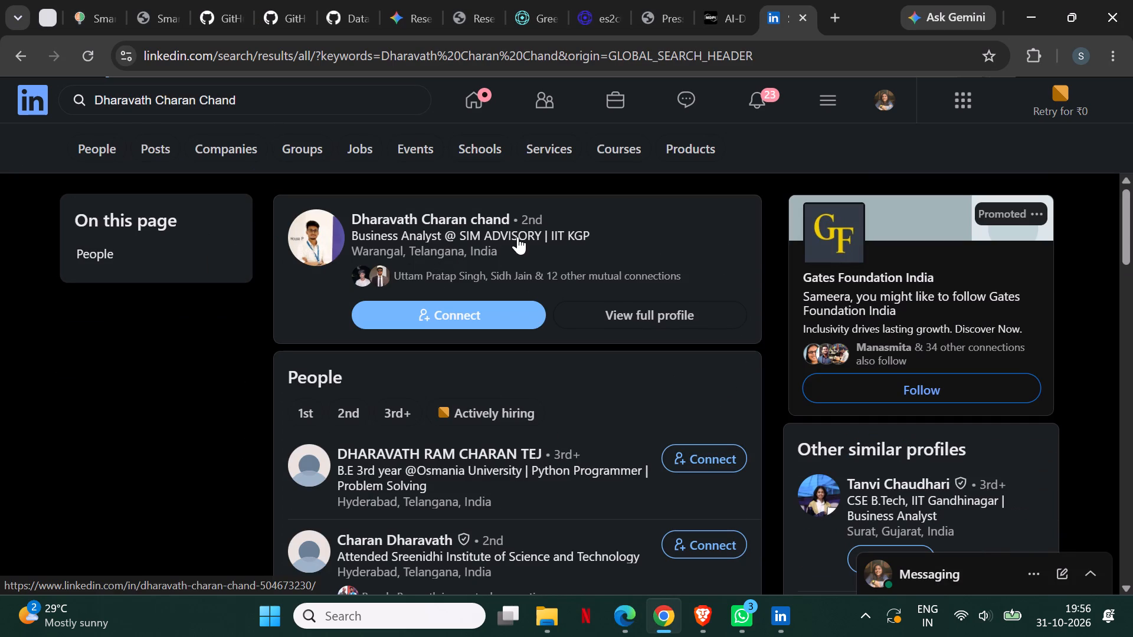
# Enter SIM Advisory as the company in D75 of the Untitled spreadsheet.
pyautogui.hotkey('alt', 'Tab')
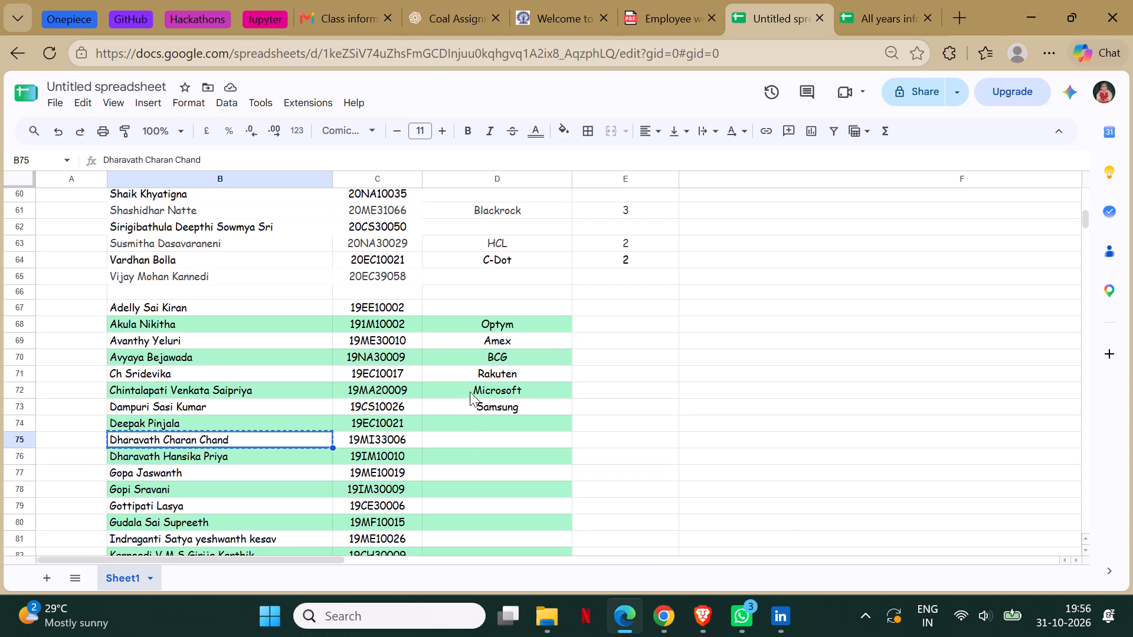
pyautogui.click(468, 438)
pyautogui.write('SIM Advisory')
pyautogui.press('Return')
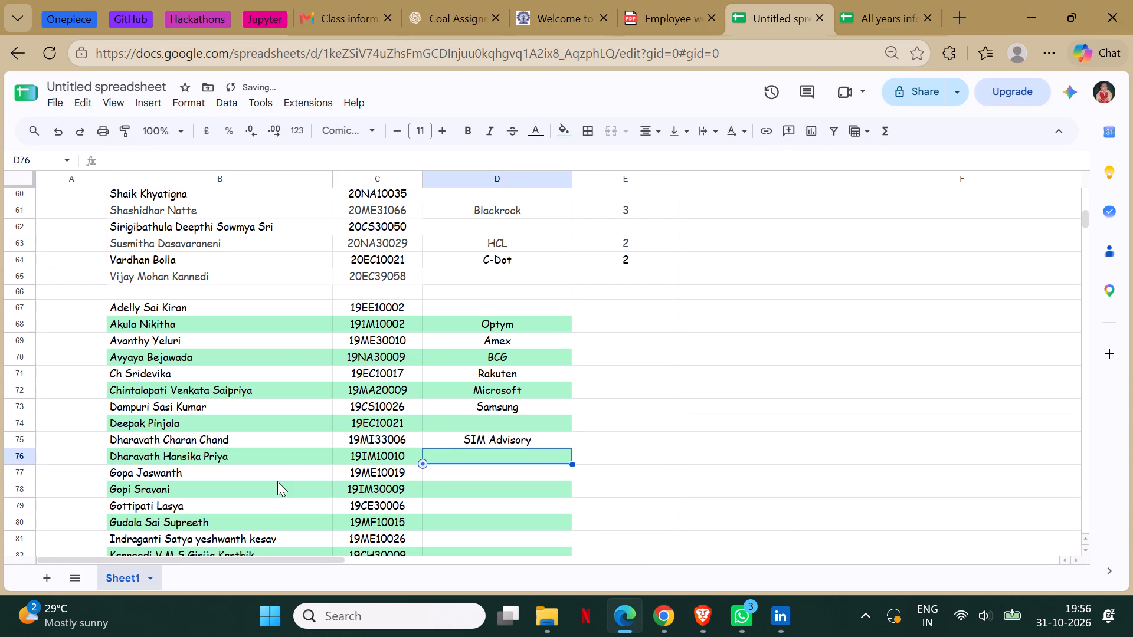
# Search LinkedIn for the name copied from B76 of the Untitled spreadsheet to find the student's employer.
pyautogui.click(277, 460)
pyautogui.hotkey('ctrl', 'c')
pyautogui.hotkey('alt', 'Tab')
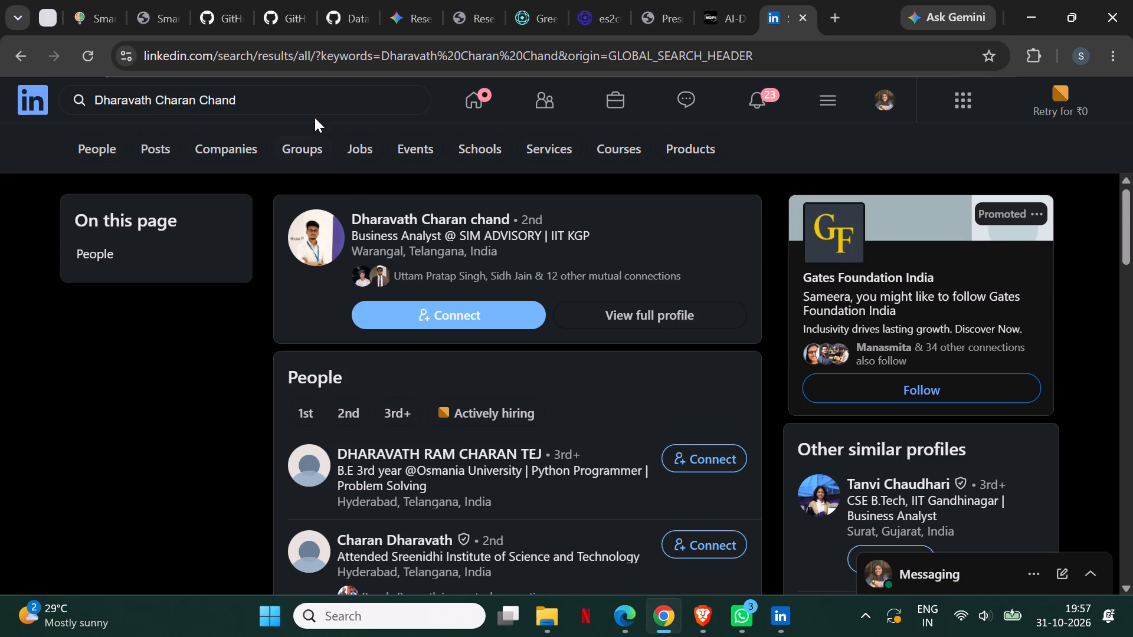
pyautogui.tripleClick(313, 110)
pyautogui.click(313, 110)
pyautogui.hotkey('ctrl', 'v')
pyautogui.press('Return')
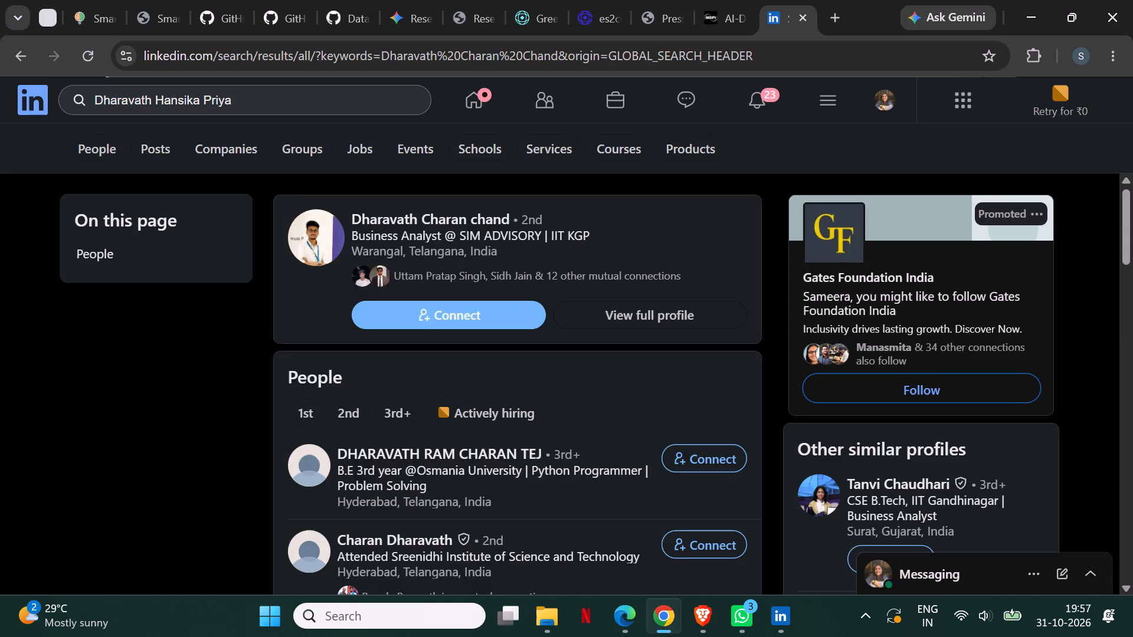
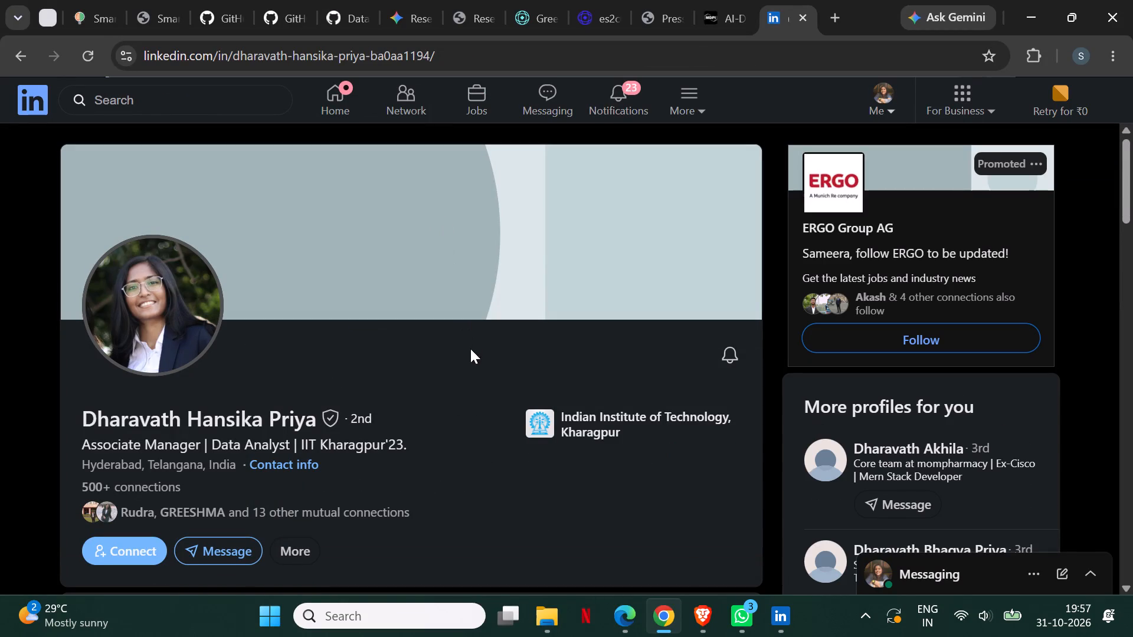
# Check the experience section of the open LinkedIn profile and enter Vedanta as the company in D76 of the Untitled spreadsheet.
pyautogui.scroll(-9, 445, 427)
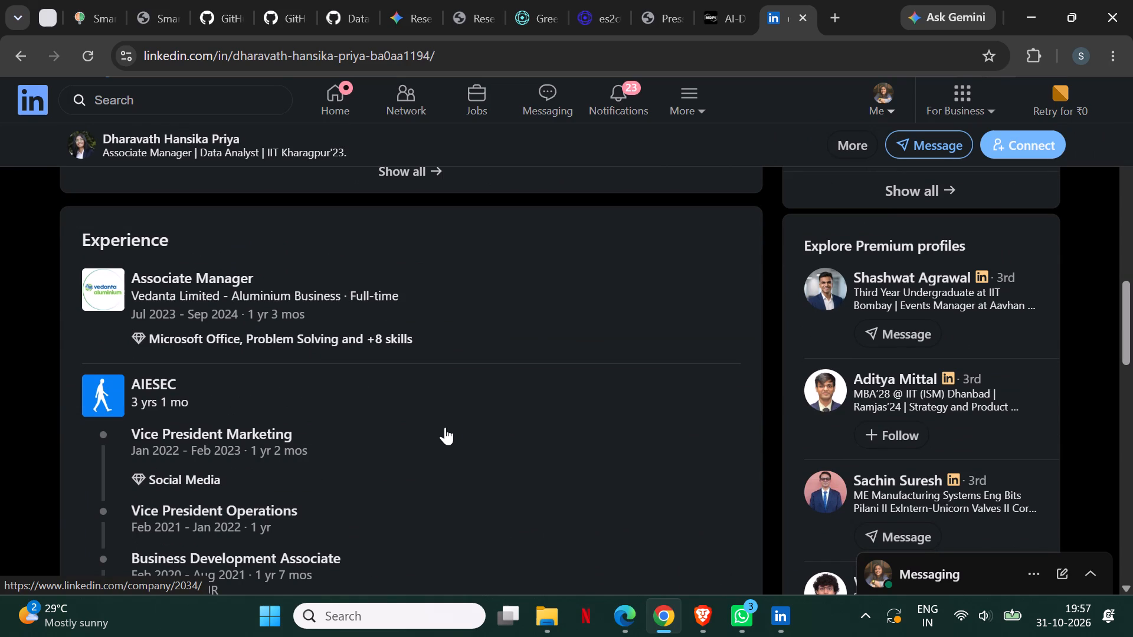
pyautogui.hotkey('alt', 'Tab')
pyautogui.click(509, 458)
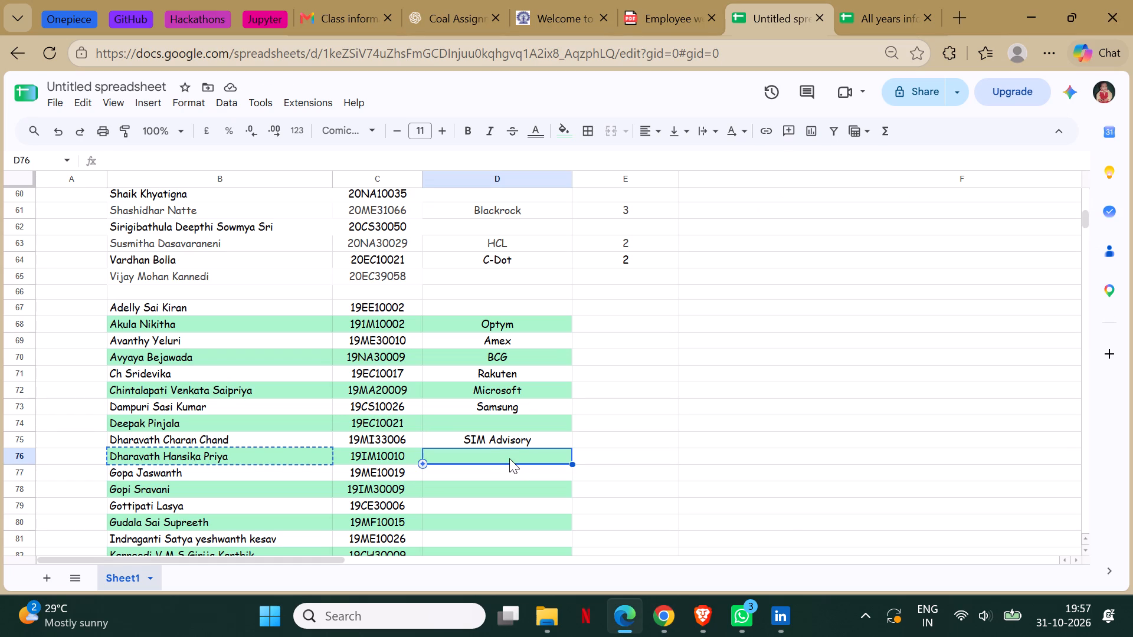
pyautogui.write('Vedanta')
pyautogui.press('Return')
# Find the student named in B77 on LinkedIn and view the experience section of their profile for the employer.
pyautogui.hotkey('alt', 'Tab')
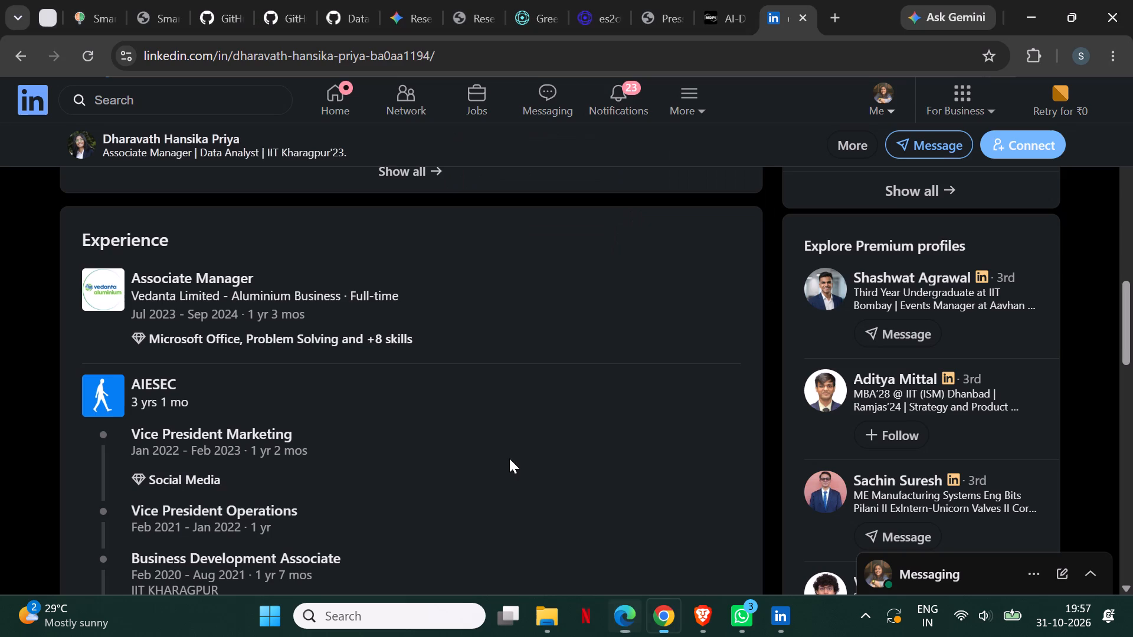
pyautogui.click(204, 98)
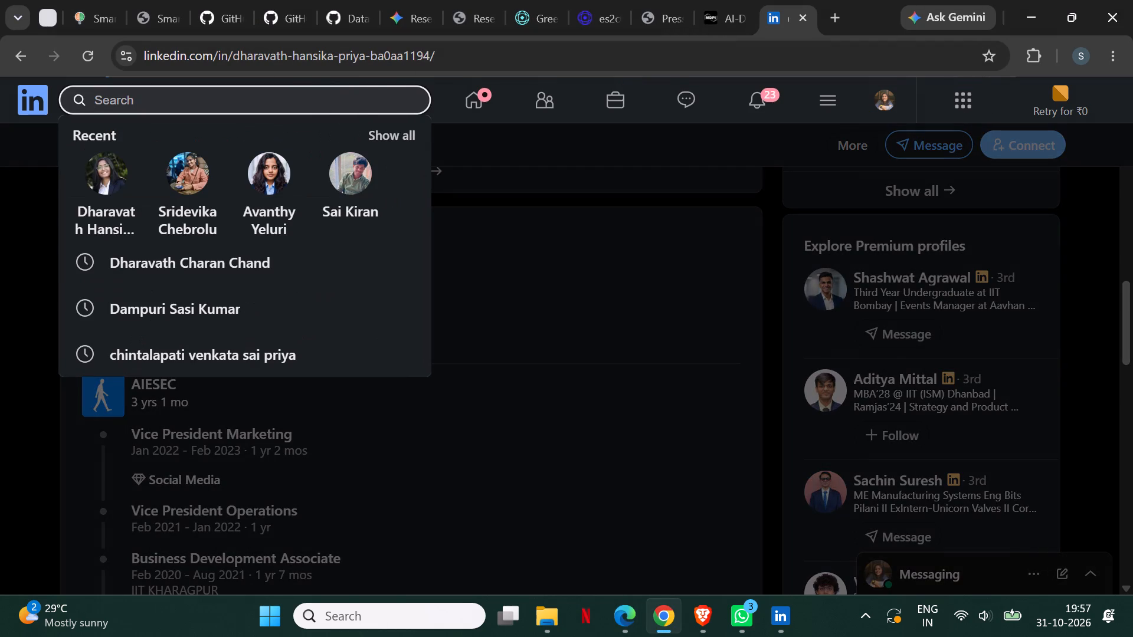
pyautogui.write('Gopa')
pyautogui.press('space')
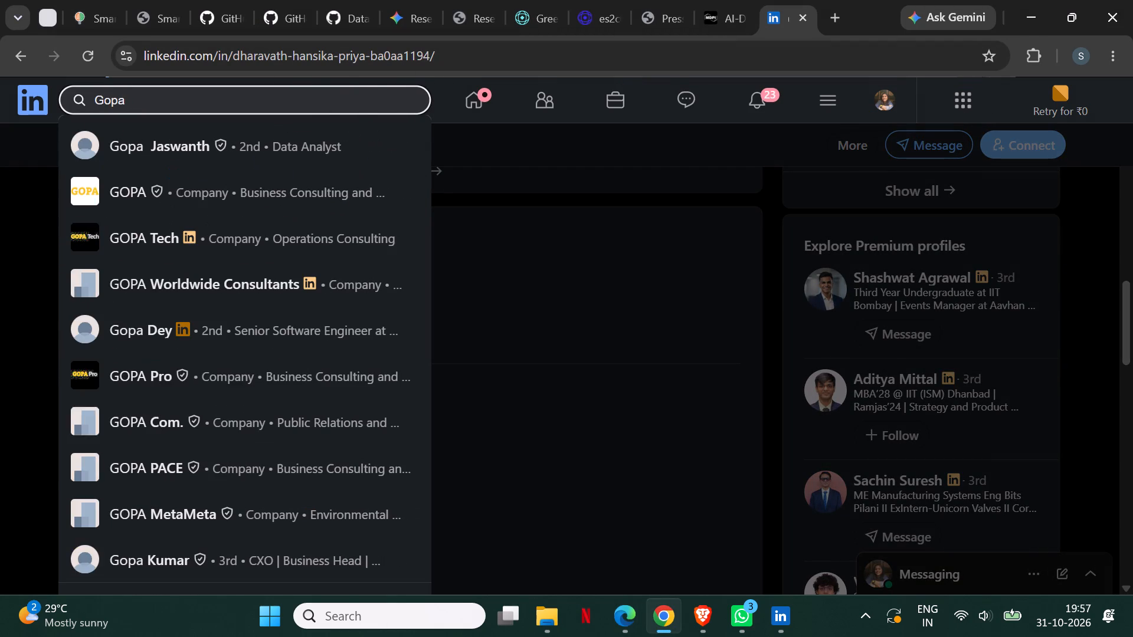
pyautogui.click(148, 141)
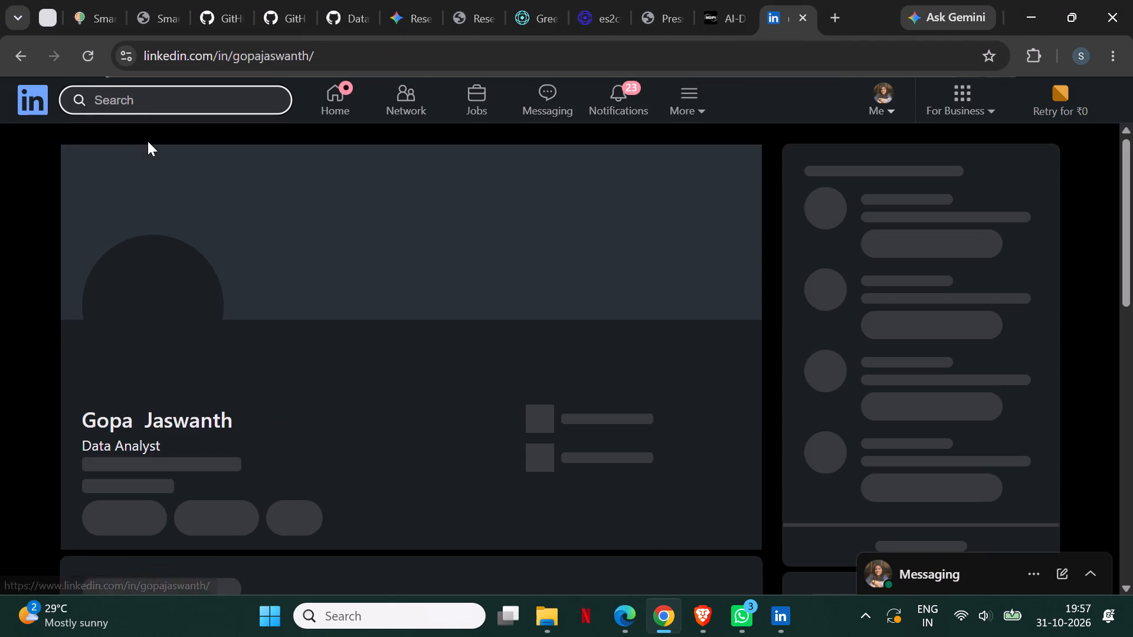
pyautogui.scroll(-4, 297, 434)
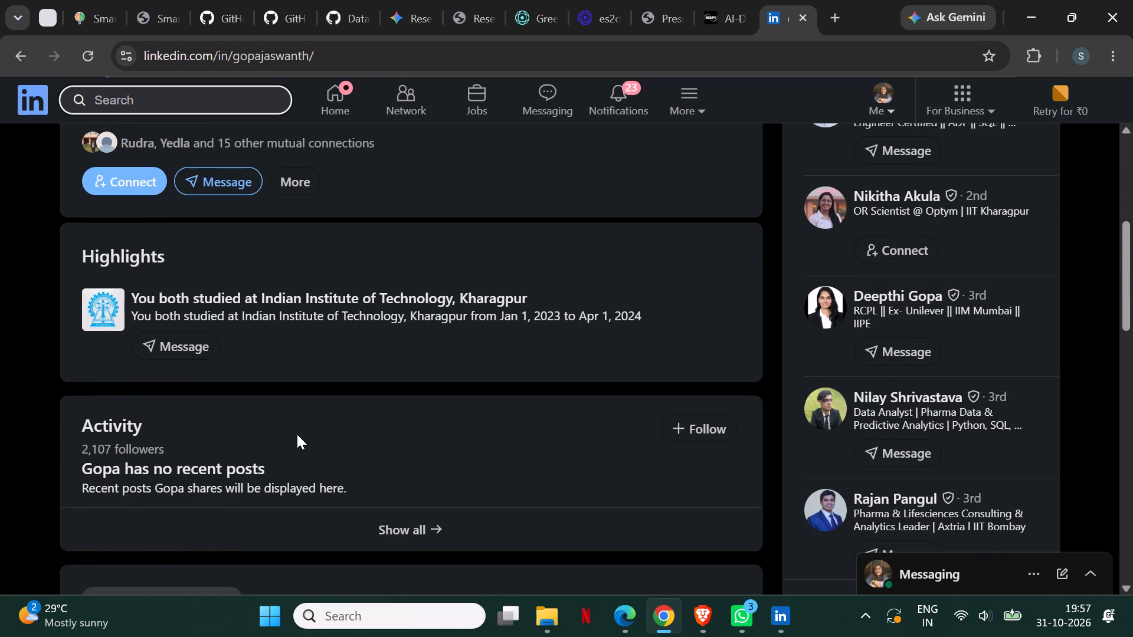
pyautogui.scroll(-4, 297, 434)
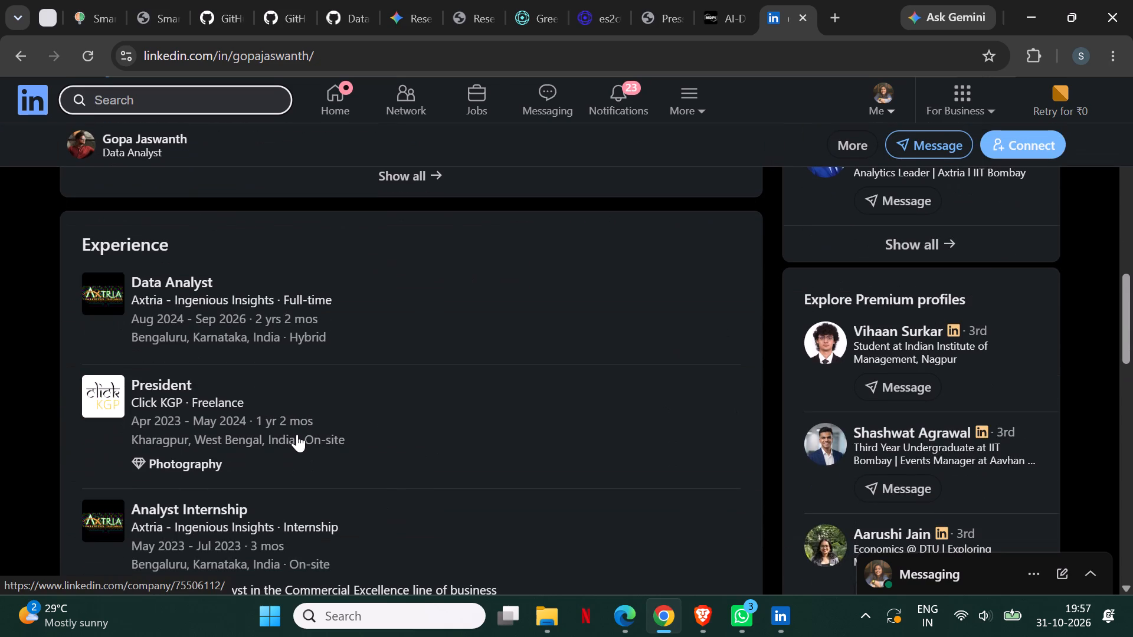
# Enter Axtria as the company in D77 of the Untitled spreadsheet.
pyautogui.hotkey('alt', 'Tab')
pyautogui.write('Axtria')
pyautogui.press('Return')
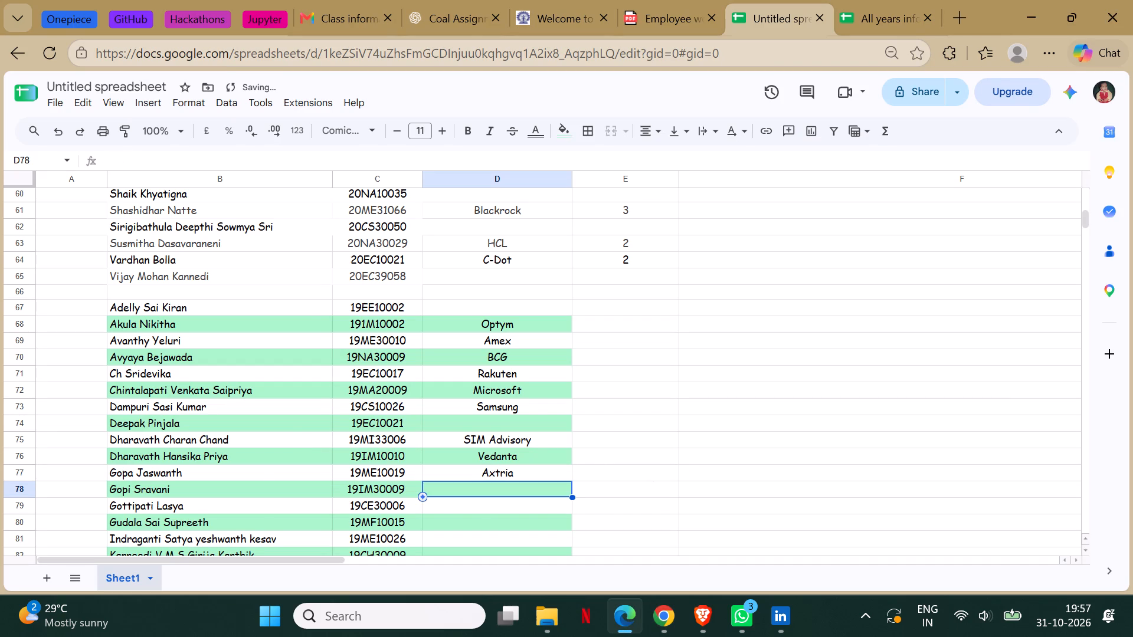
# Find the student named in B78 on LinkedIn and view the experience section of their profile for the employer.
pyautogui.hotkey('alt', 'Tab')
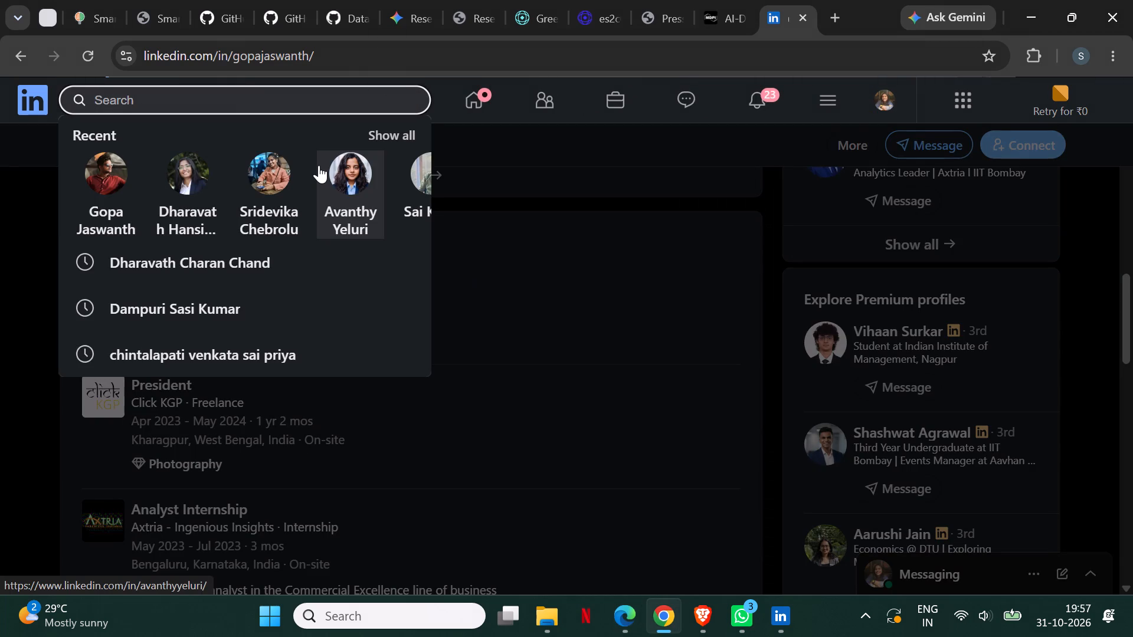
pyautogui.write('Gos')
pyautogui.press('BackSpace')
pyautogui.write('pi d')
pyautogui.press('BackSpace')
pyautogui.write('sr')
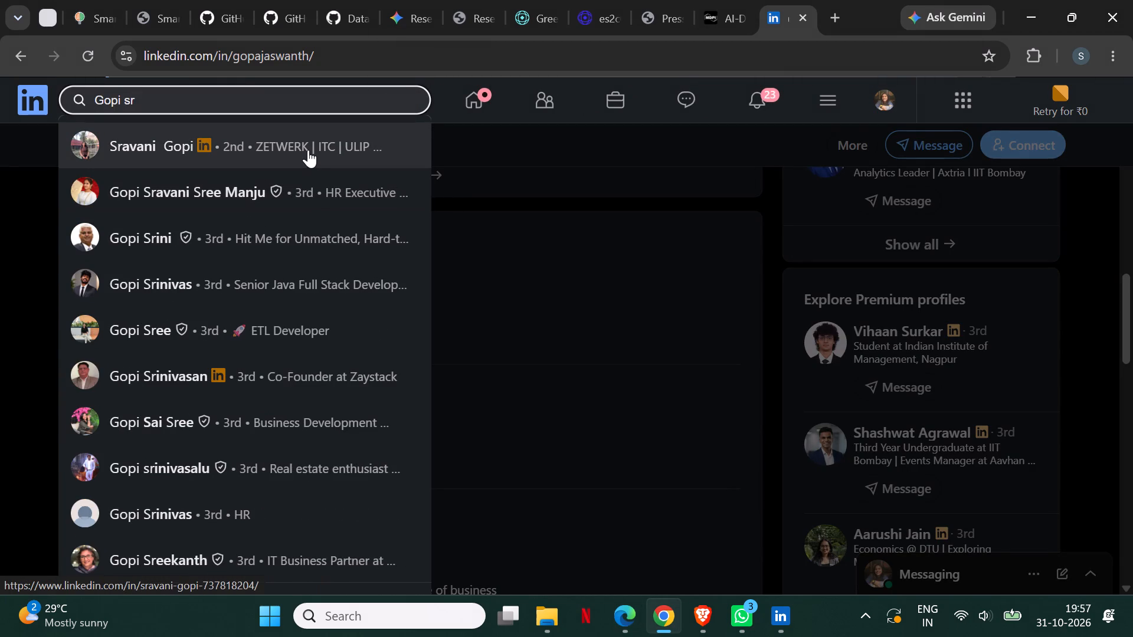
pyautogui.click(308, 150)
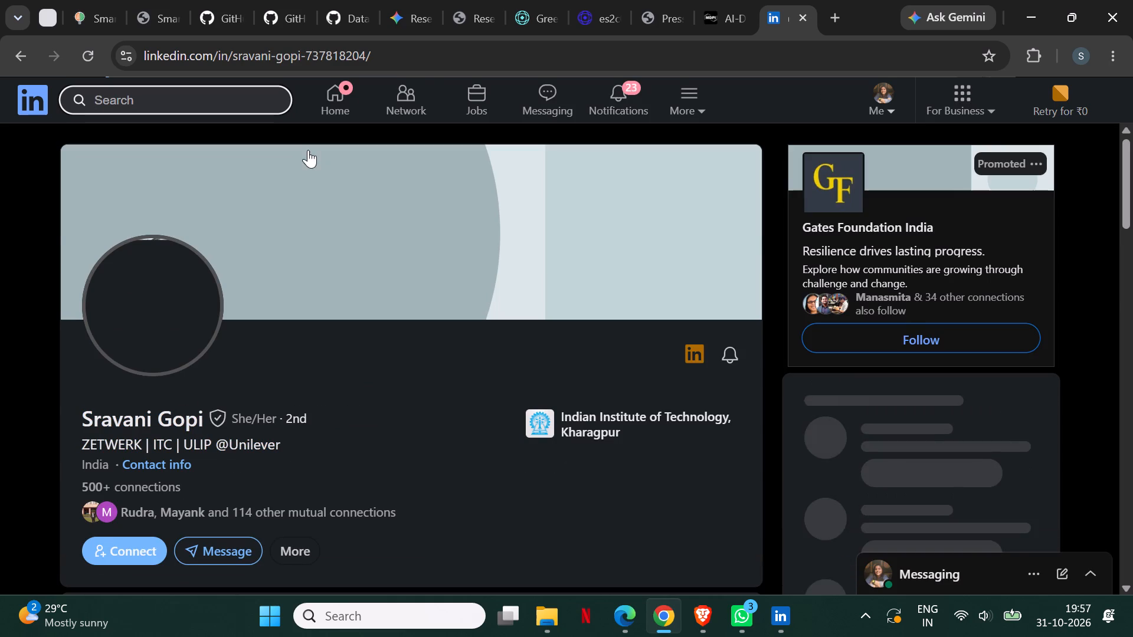
pyautogui.scroll(-5, 419, 462)
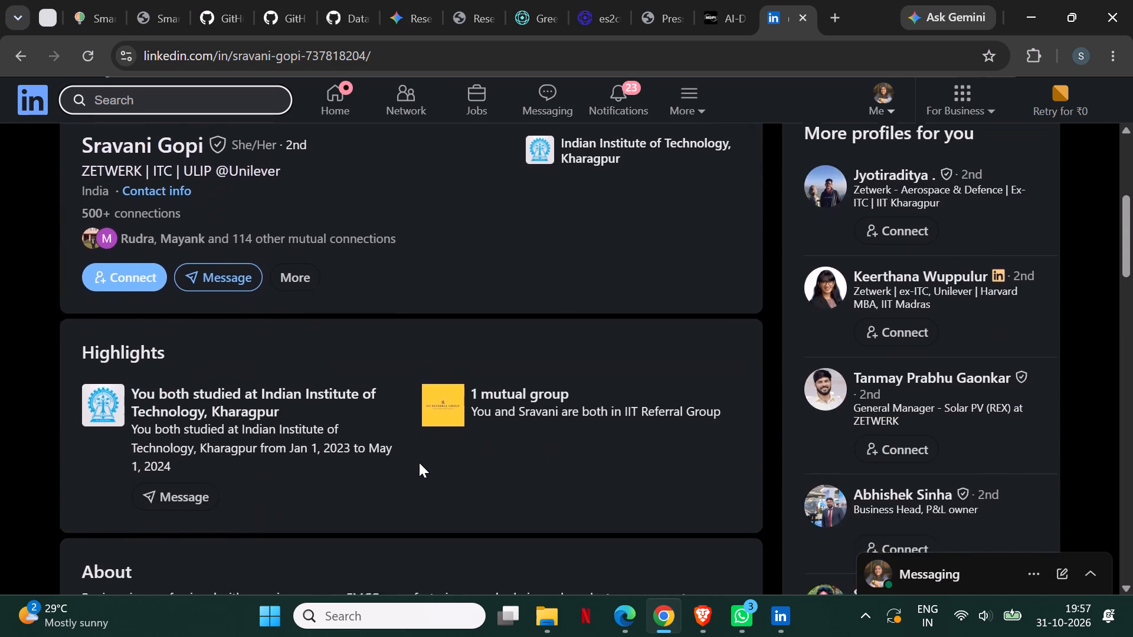
pyautogui.scroll(-3, 419, 462)
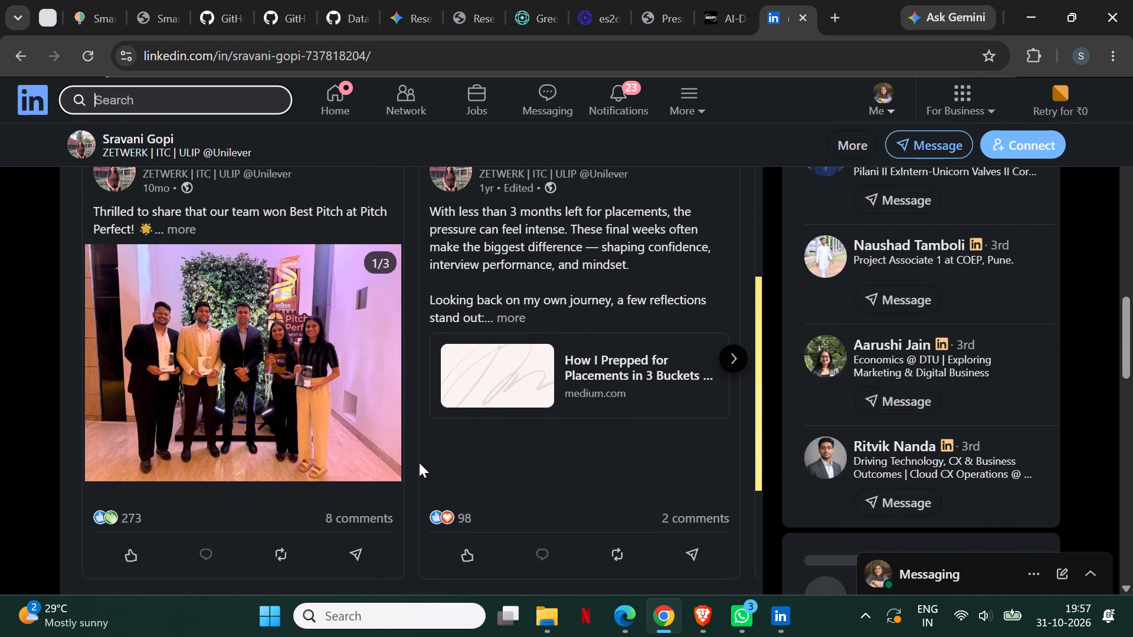
pyautogui.scroll(-4, 419, 462)
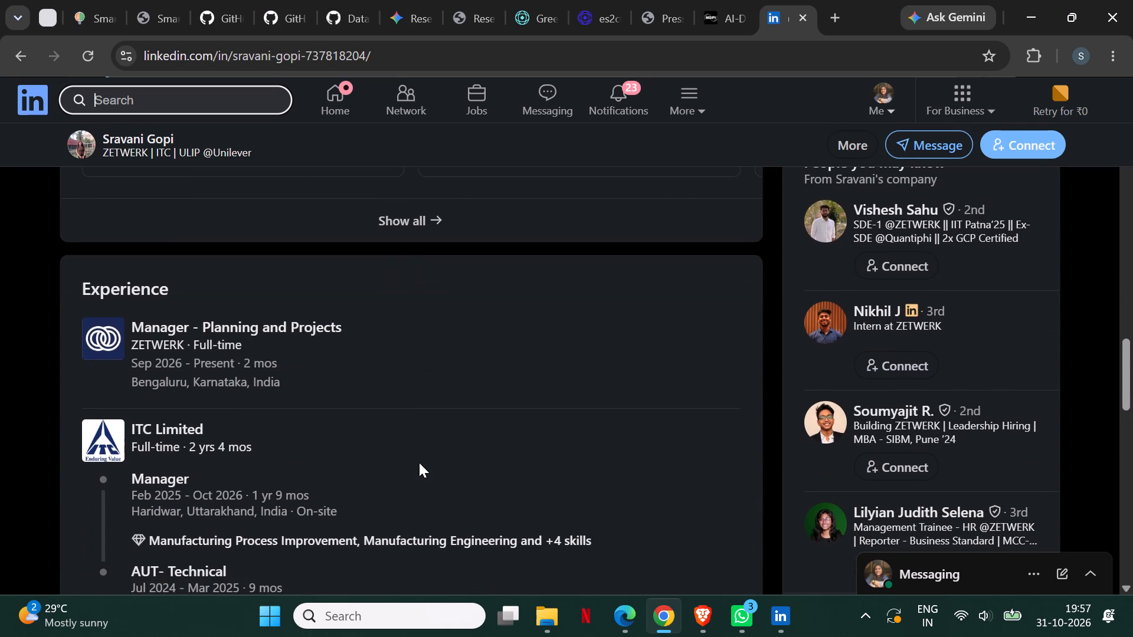
# Enter Zetwerk as the company in D78 of the Untitled spreadsheet.
pyautogui.hotkey('alt', 'Tab')
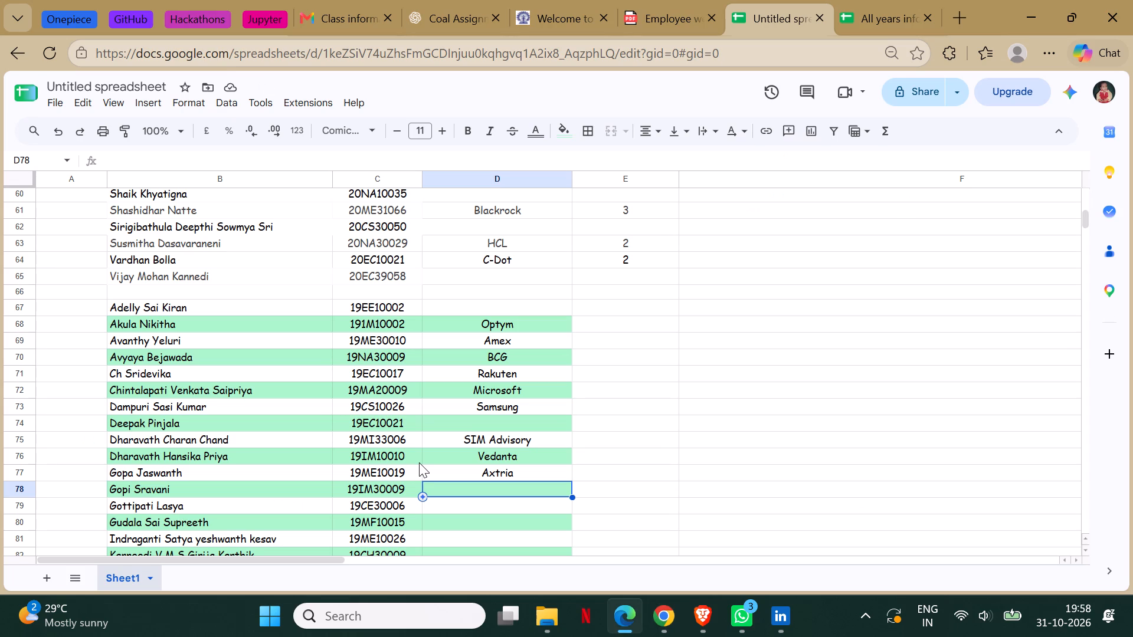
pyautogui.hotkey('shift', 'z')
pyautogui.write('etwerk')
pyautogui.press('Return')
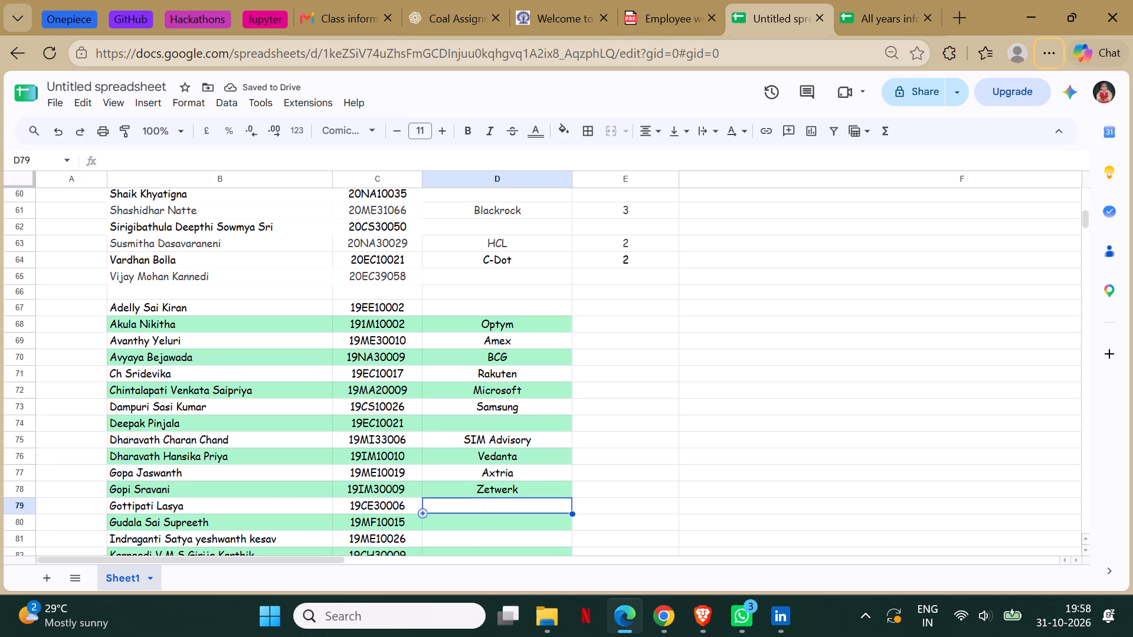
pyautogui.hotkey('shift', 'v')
# Search LinkedIn for the student named in B79 by surname and open their profile to find the employer.
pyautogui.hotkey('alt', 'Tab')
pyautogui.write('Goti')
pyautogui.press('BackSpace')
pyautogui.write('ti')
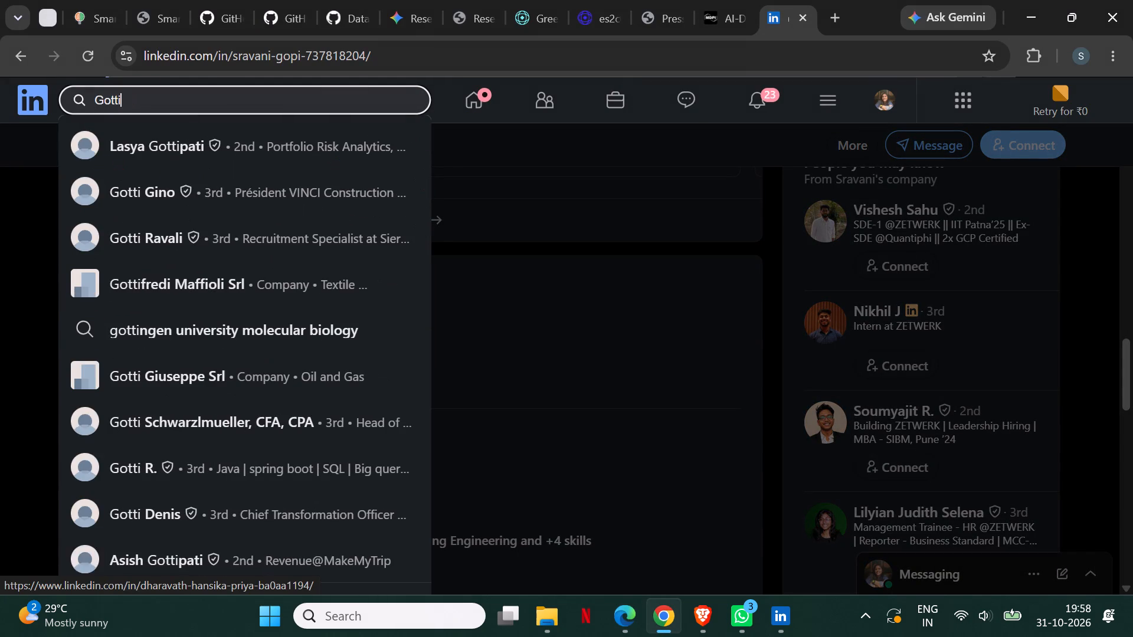
pyautogui.click(206, 139)
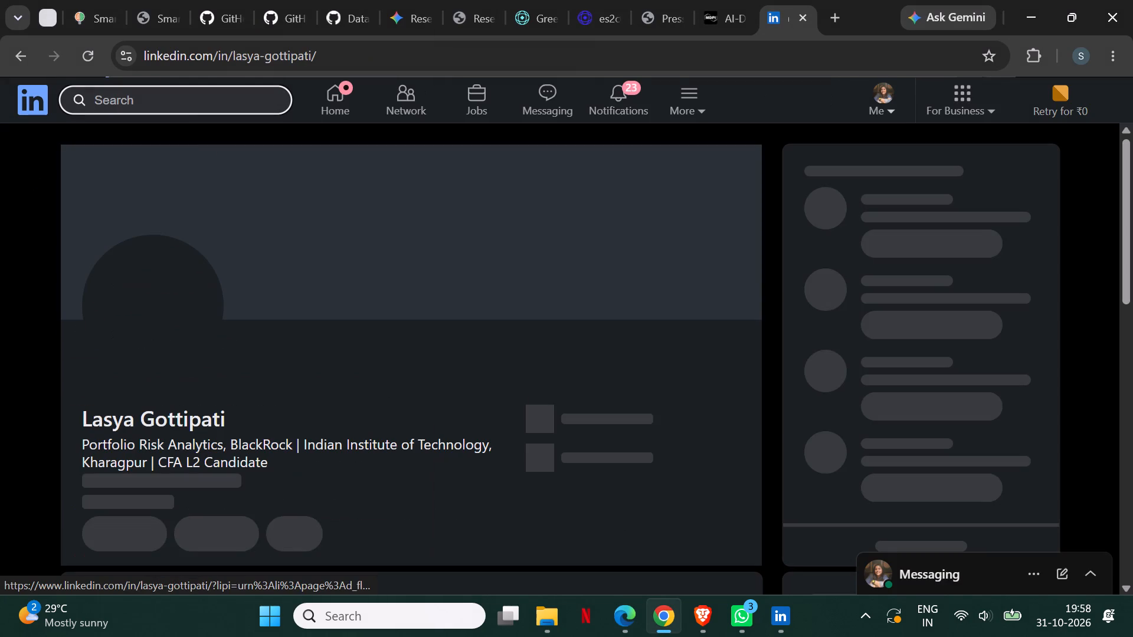
# Enter Blackrock as the company in D79 of the Untitled spreadsheet.
pyautogui.hotkey('alt', 'Tab')
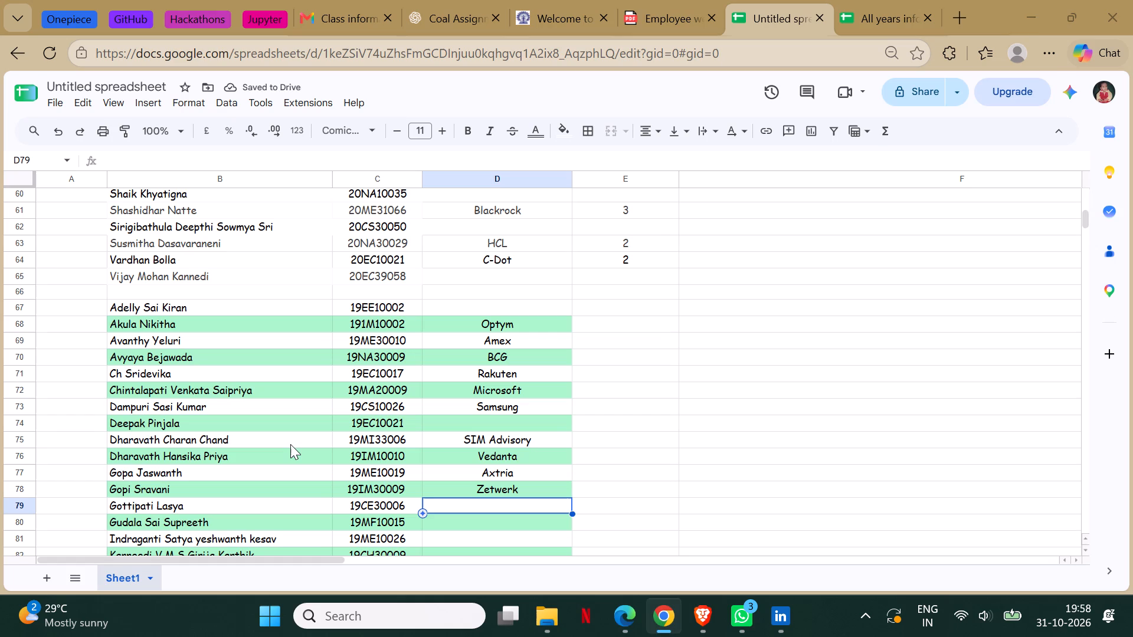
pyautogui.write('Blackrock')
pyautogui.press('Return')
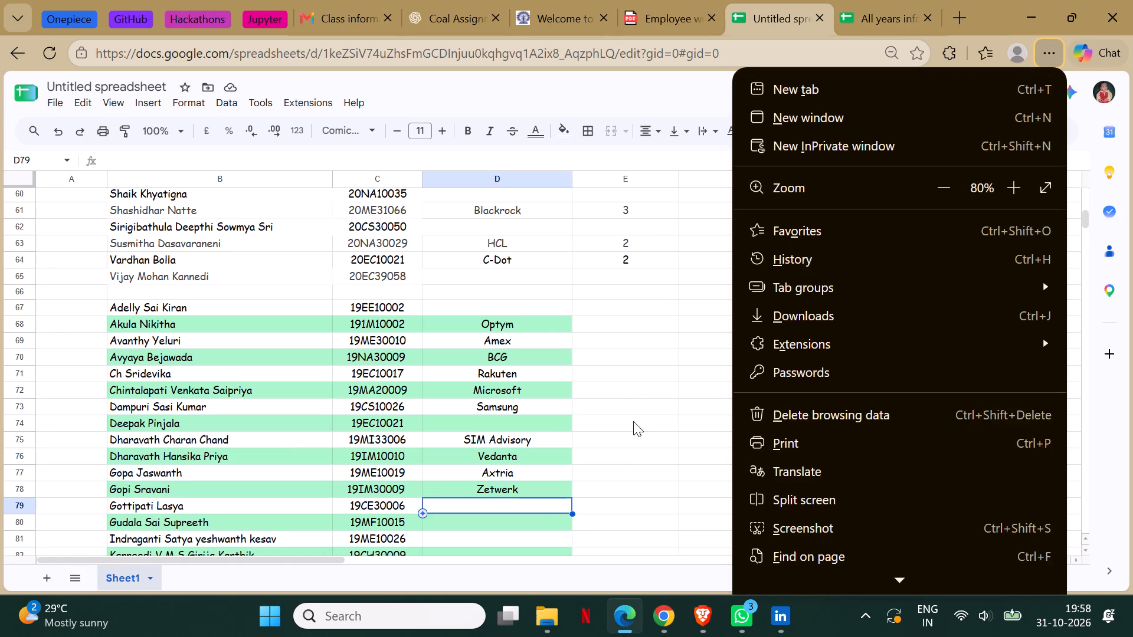
pyautogui.click(548, 504)
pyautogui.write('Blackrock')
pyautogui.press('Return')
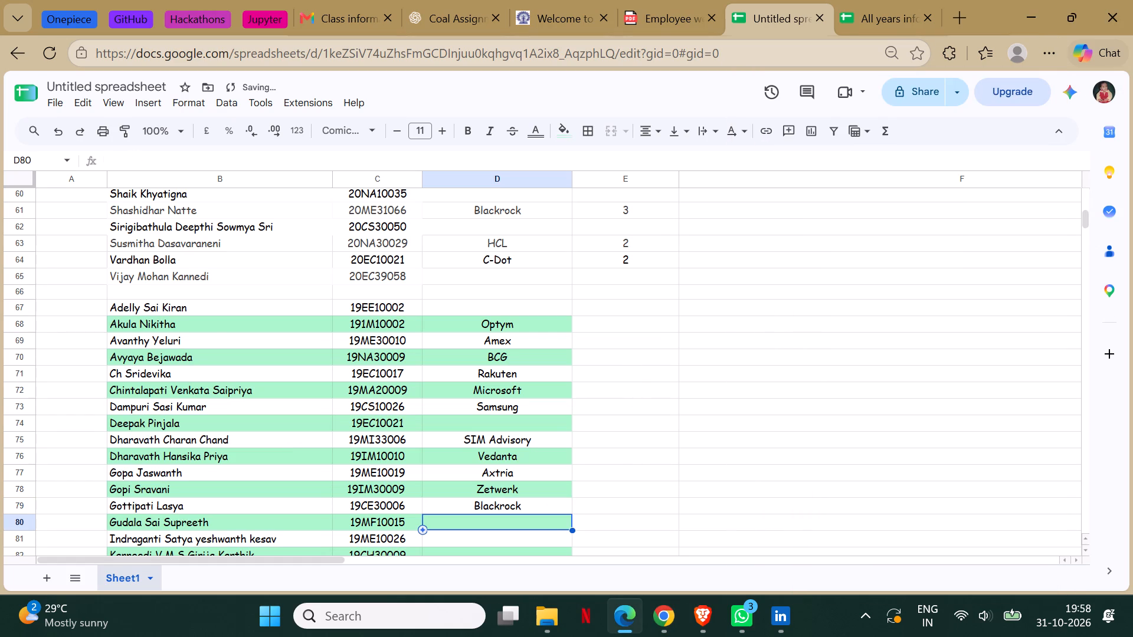
# Search LinkedIn for the student named in B80 and open their profile to find the employer.
pyautogui.scroll(-2, 379, 500)
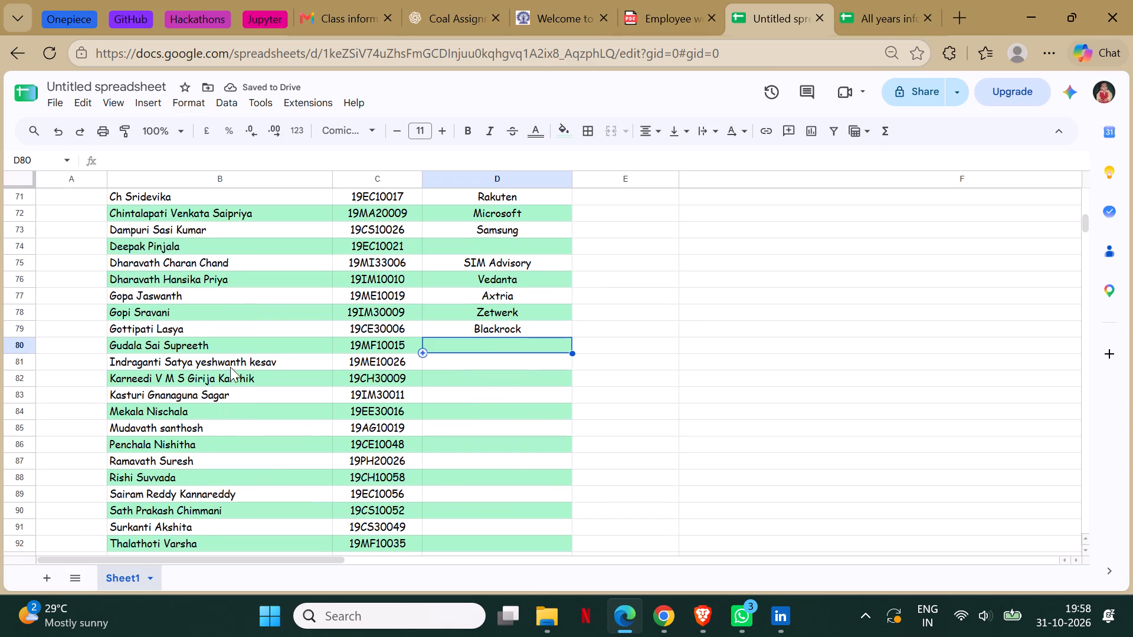
pyautogui.hotkey('alt', 'Tab')
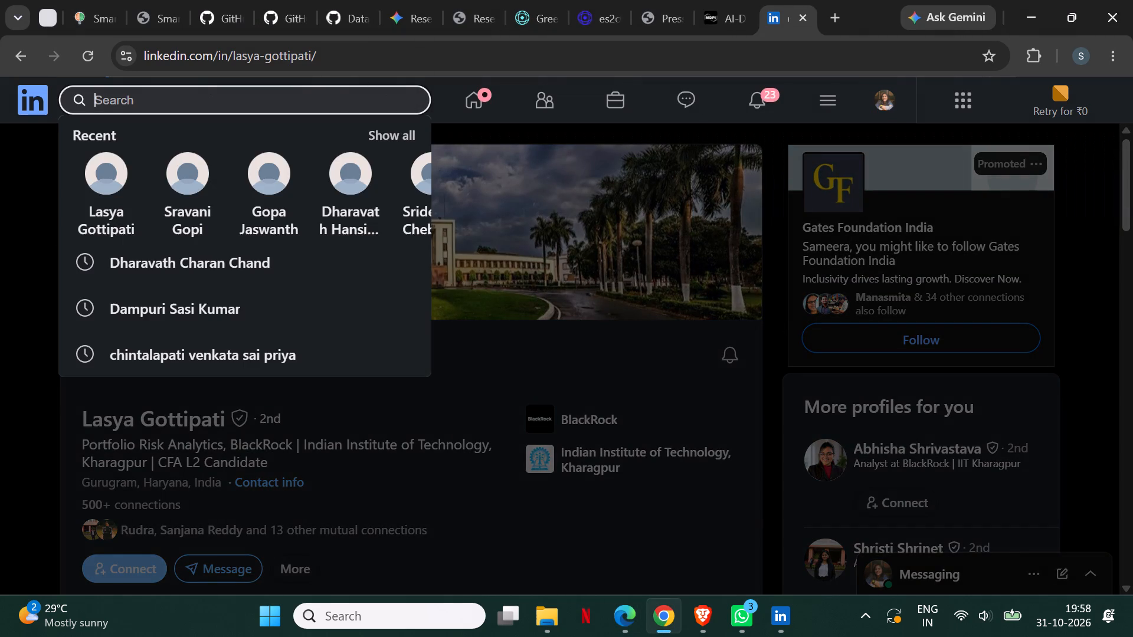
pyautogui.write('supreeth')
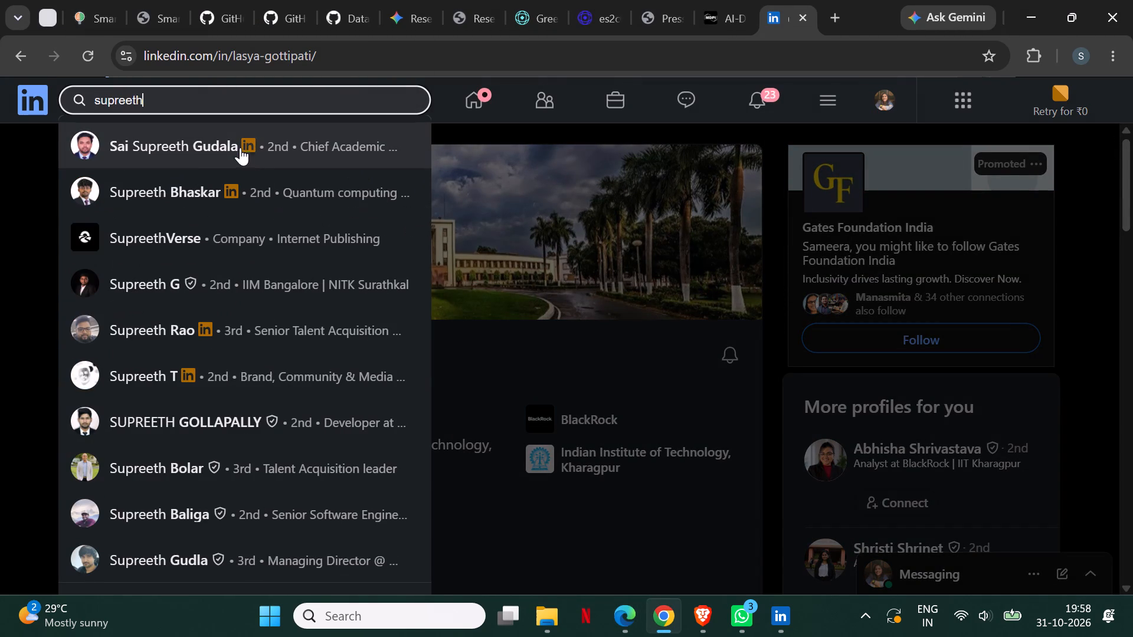
pyautogui.click(292, 149)
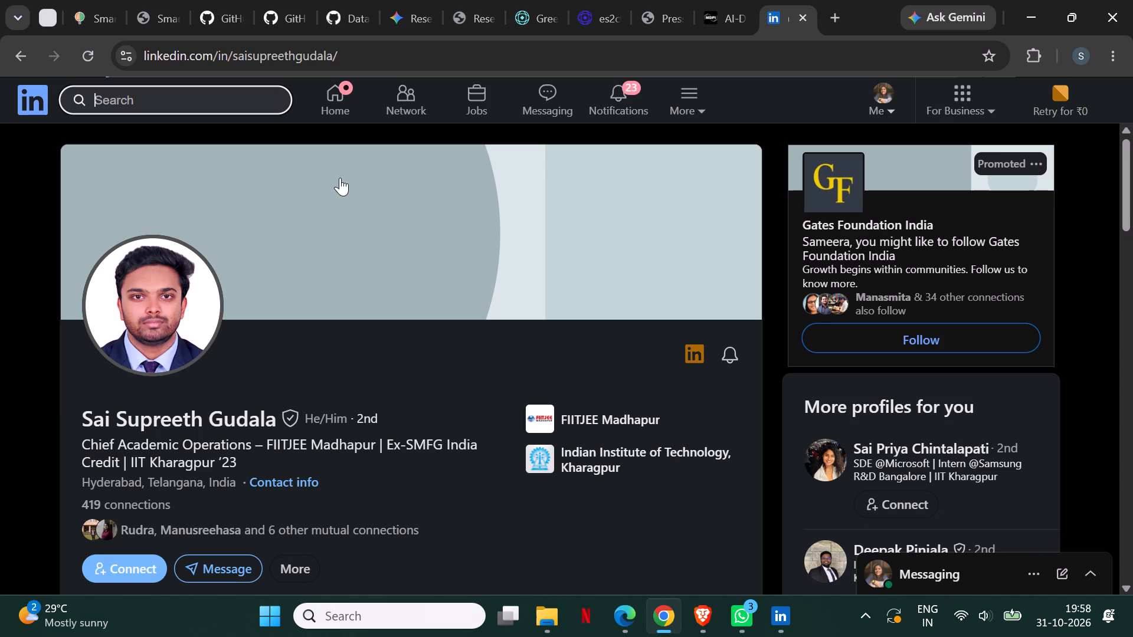
# Enter FIITJEE as the company in D80 of the Untitled spreadsheet.
pyautogui.hotkey('alt', 'Tab')
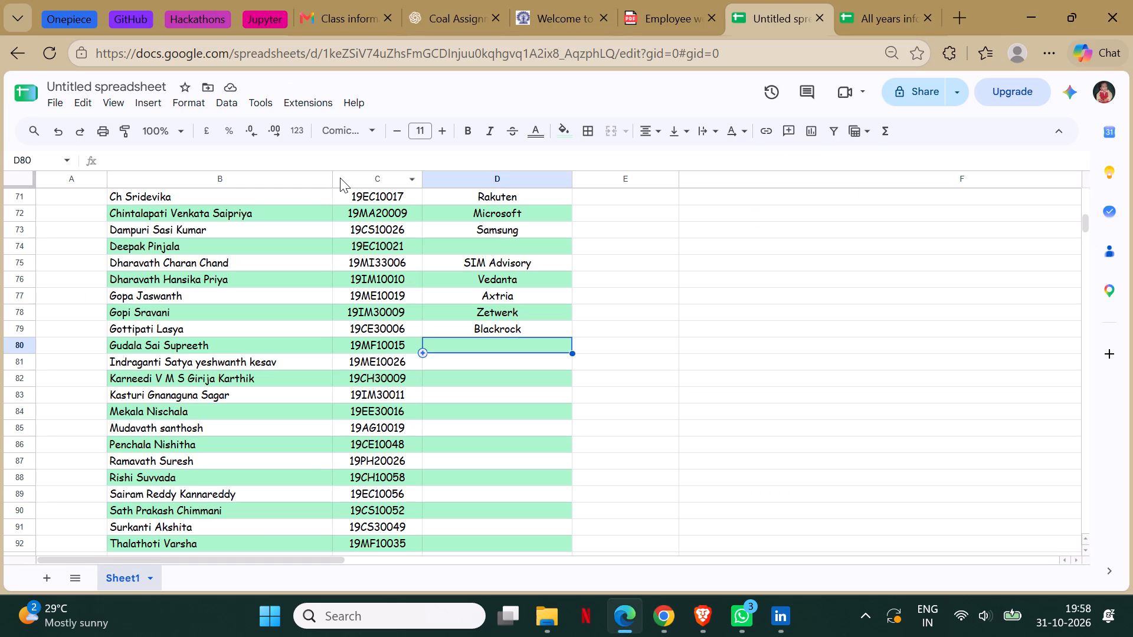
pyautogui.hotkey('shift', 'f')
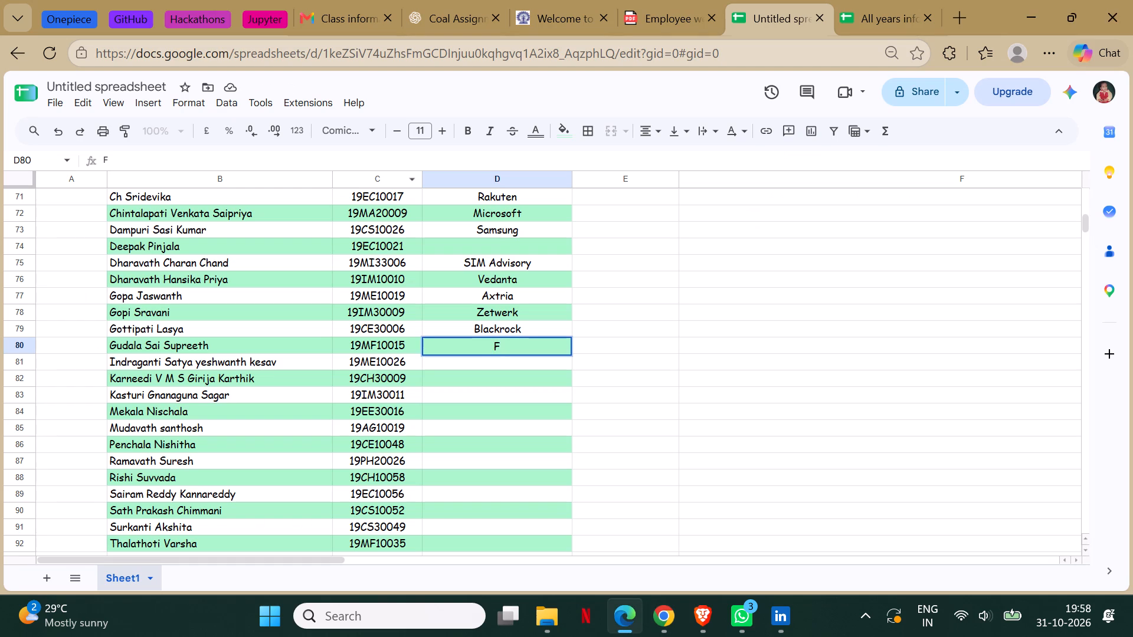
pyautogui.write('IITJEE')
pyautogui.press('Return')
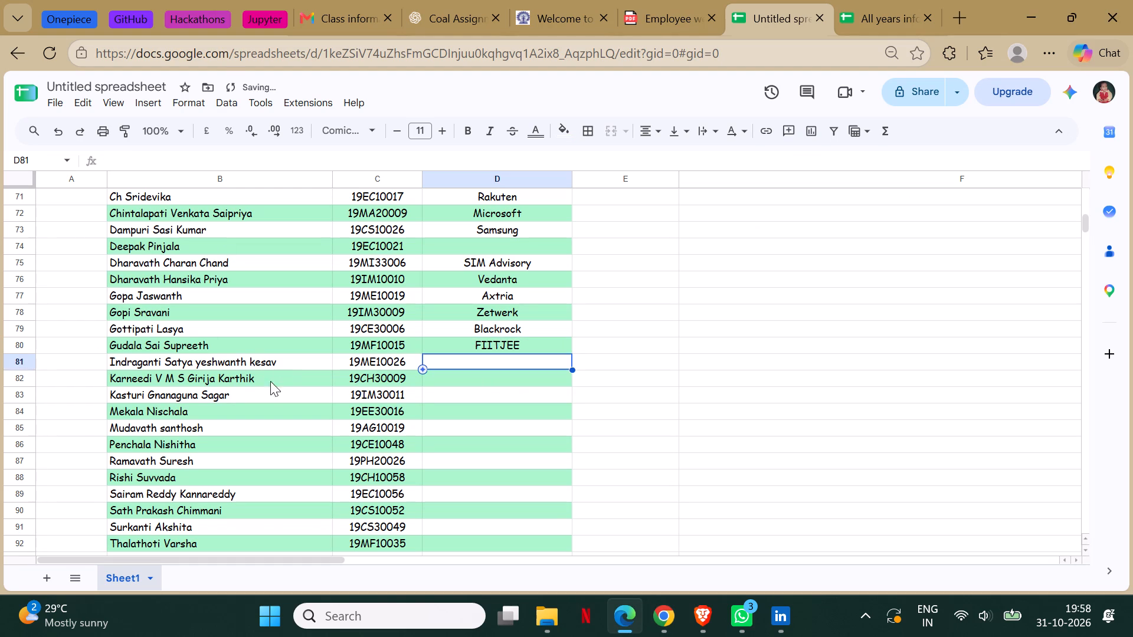
# Search LinkedIn for the name copied from B81 of the Untitled spreadsheet to find the student's employer.
pyautogui.click(277, 364)
pyautogui.hotkey('ctrl', 'c')
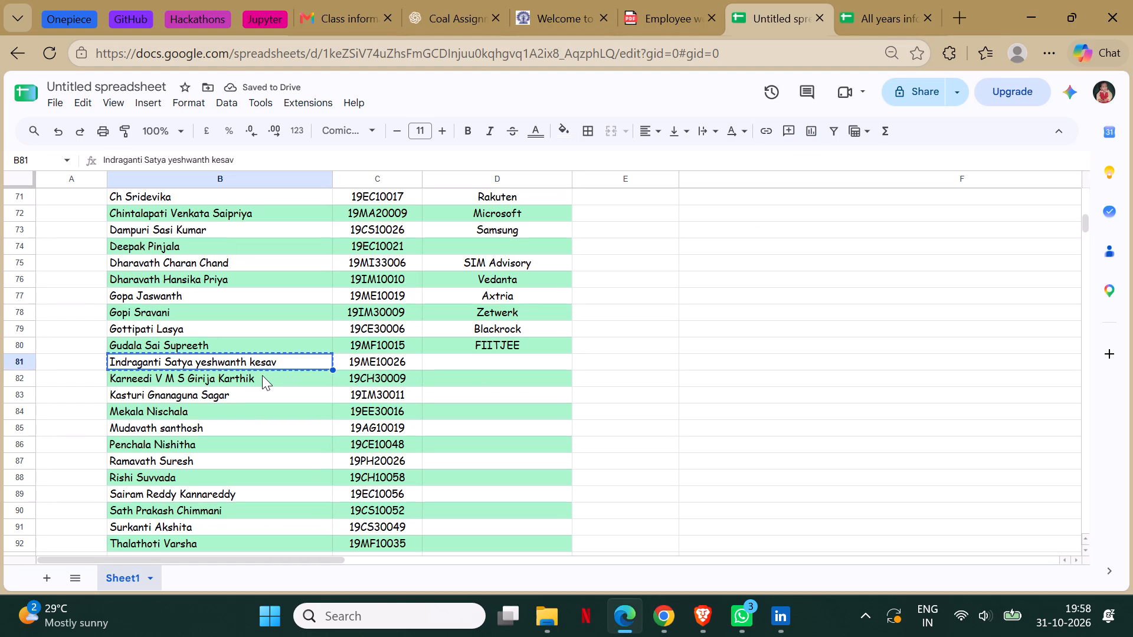
pyautogui.hotkey('alt', 'Tab')
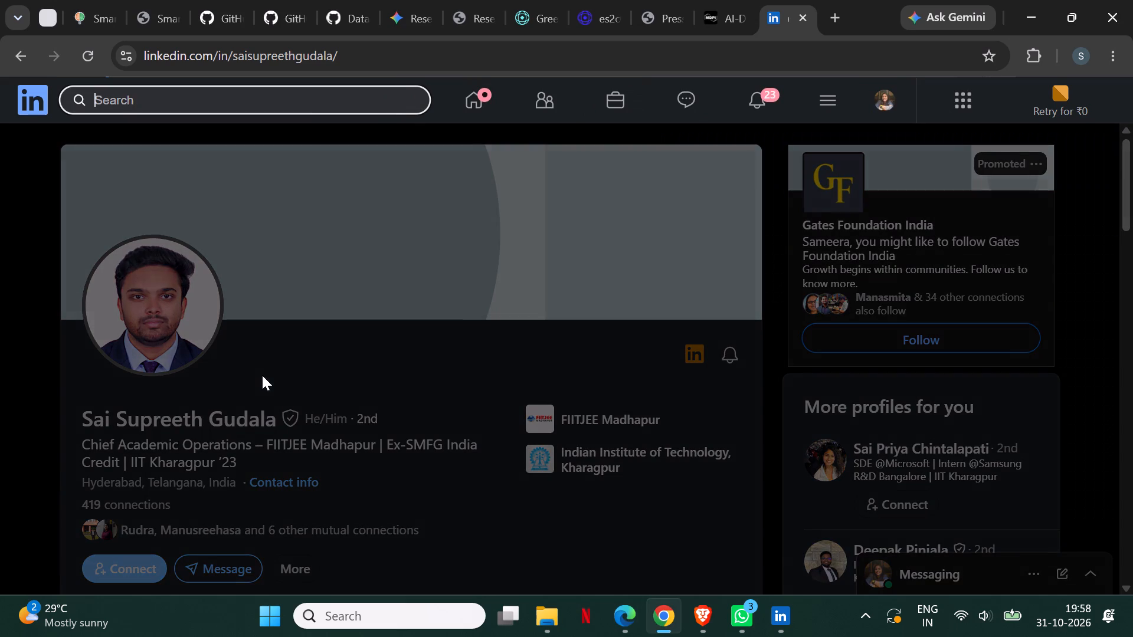
pyautogui.click(33, 419)
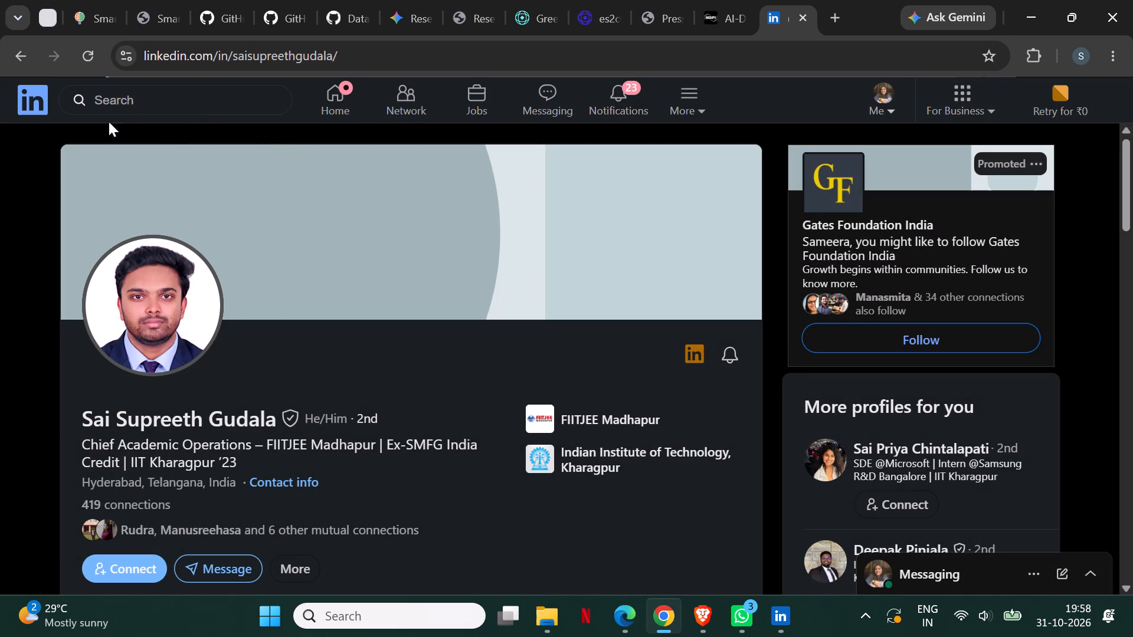
pyautogui.click(30, 100)
pyautogui.click(140, 98)
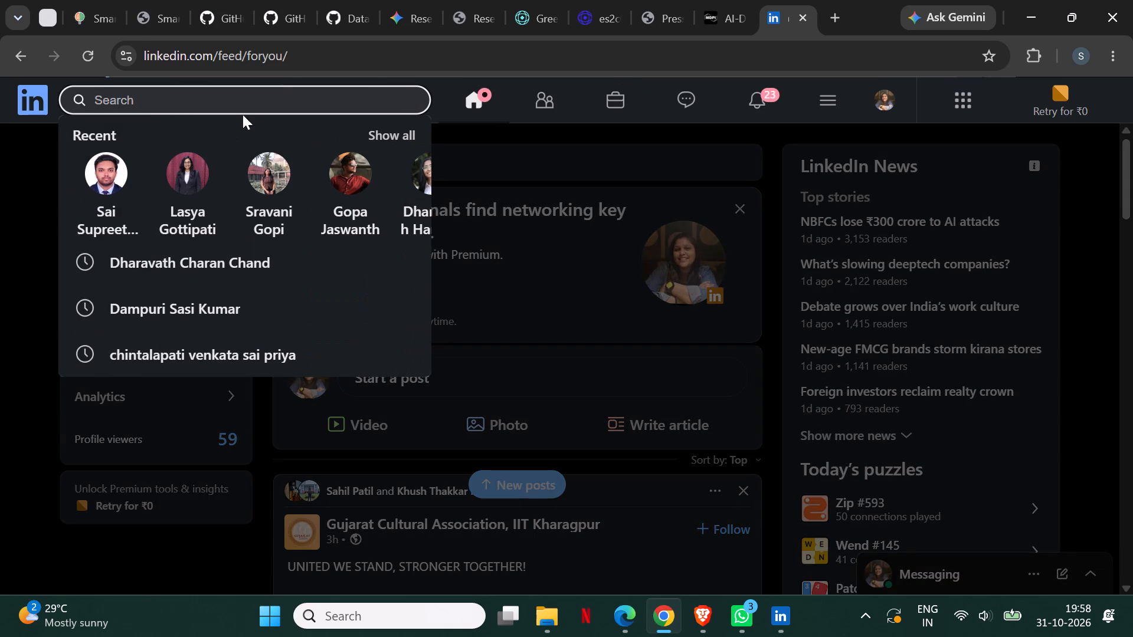
pyautogui.hotkey('ctrl', 'v')
pyautogui.press('Return')
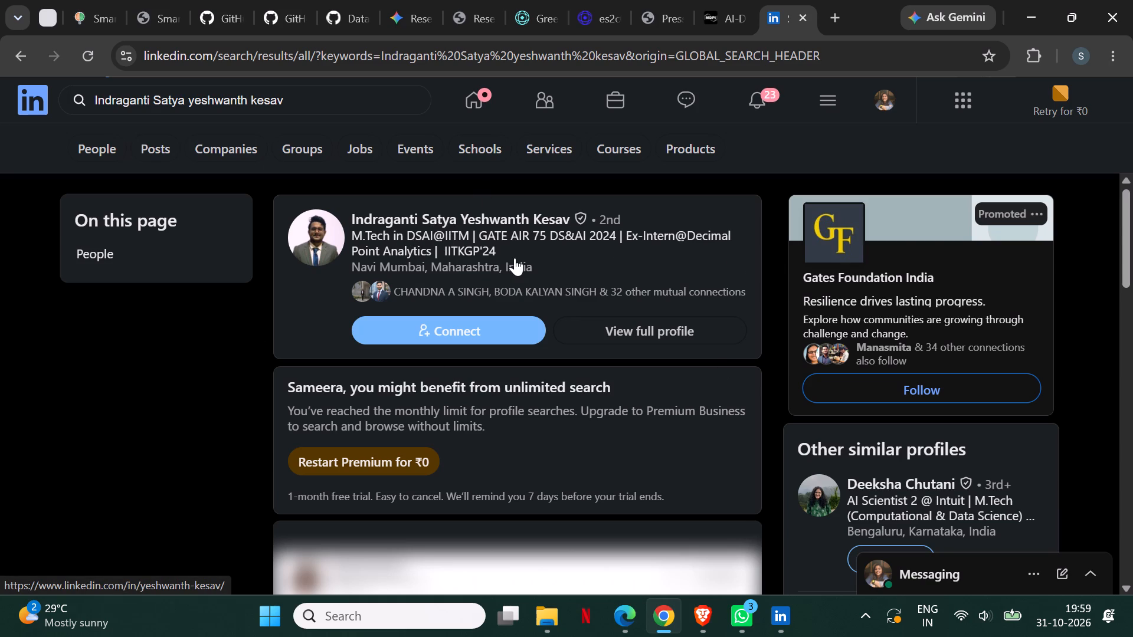
# Enter Decimal Point as the company in D81 of the Untitled spreadsheet.
pyautogui.hotkey('alt', 'Tab')
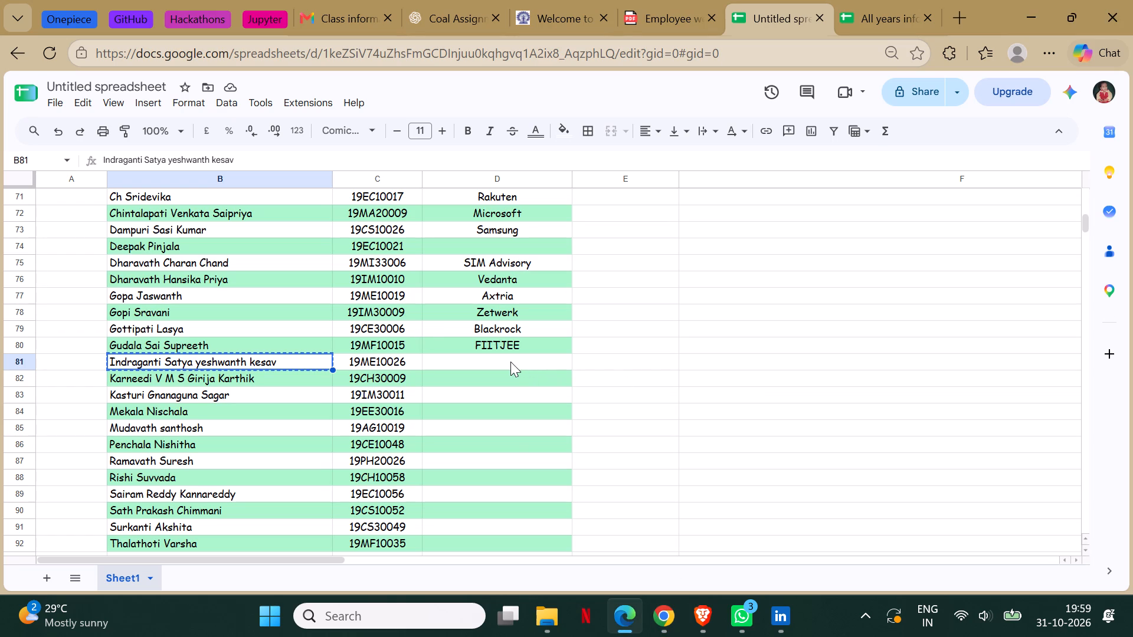
pyautogui.click(490, 357)
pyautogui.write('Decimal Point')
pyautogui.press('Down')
# Search LinkedIn for the name copied from B82 of the Untitled spreadsheet and check the results for the student.
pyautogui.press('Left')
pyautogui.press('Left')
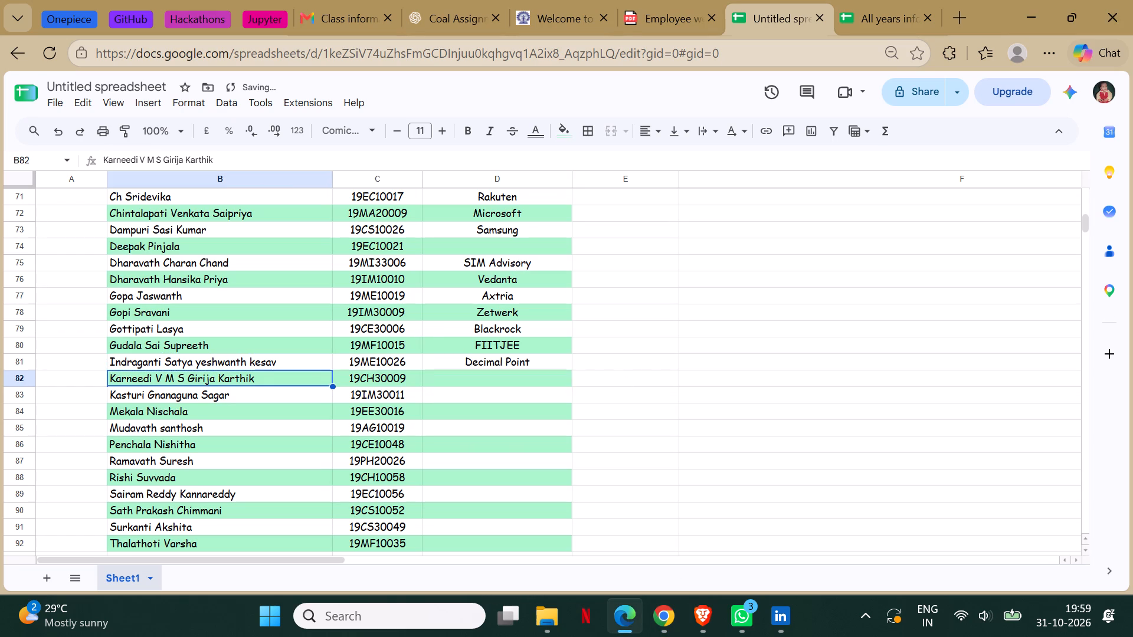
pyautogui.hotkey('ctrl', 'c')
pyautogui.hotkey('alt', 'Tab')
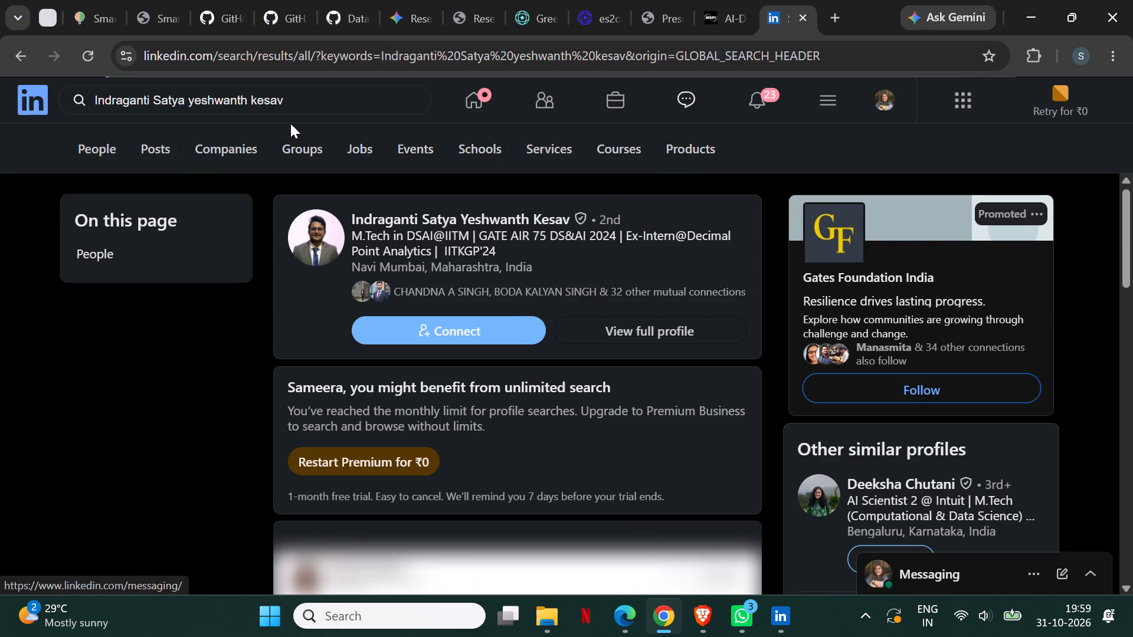
pyautogui.tripleClick(292, 101)
pyautogui.hotkey('ctrl', 'v')
pyautogui.press('Return')
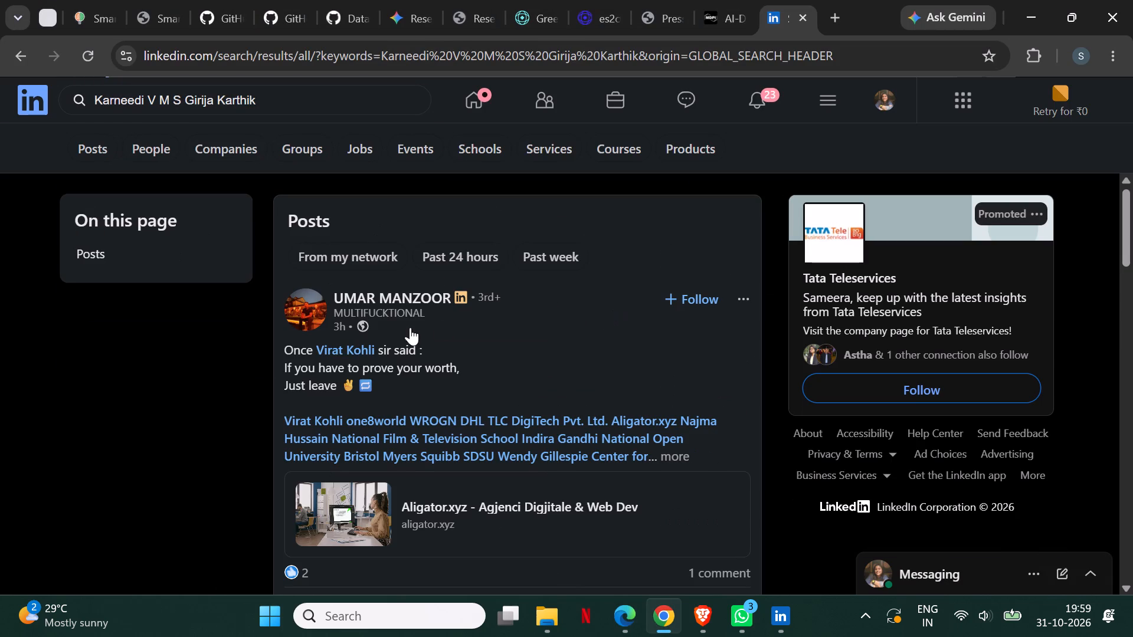
pyautogui.scroll(-7, 409, 328)
pyautogui.scroll(10, 409, 328)
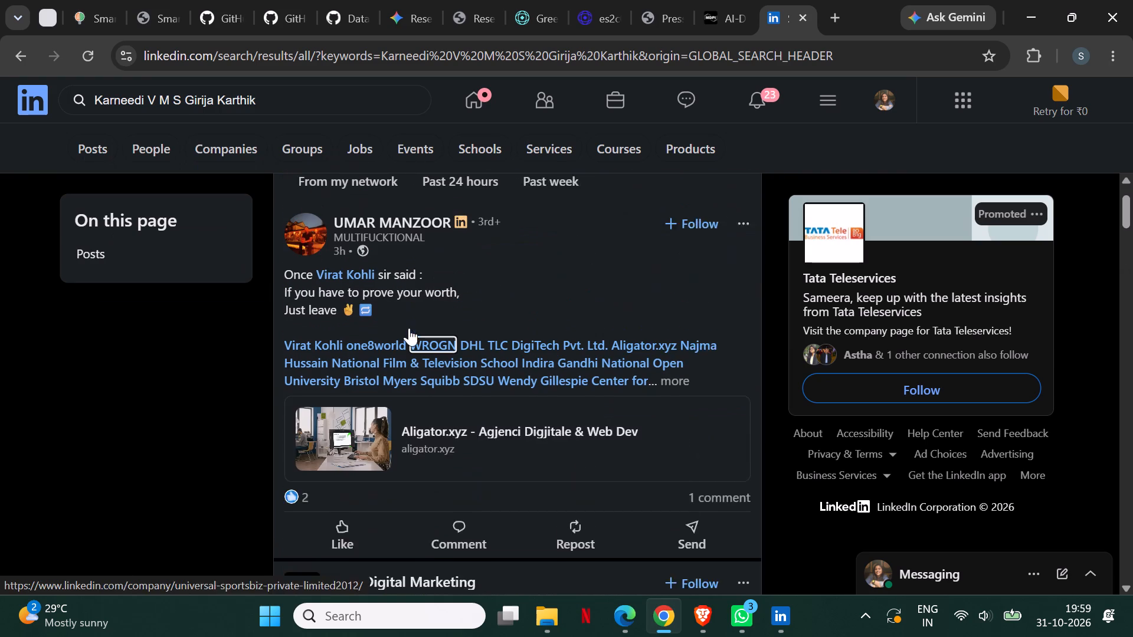
# Retry the LinkedIn search for the B82 student with only the last two name parts, and with the final given name before the surname.
pyautogui.moveTo(184, 97); pyautogui.dragTo(68, 123)
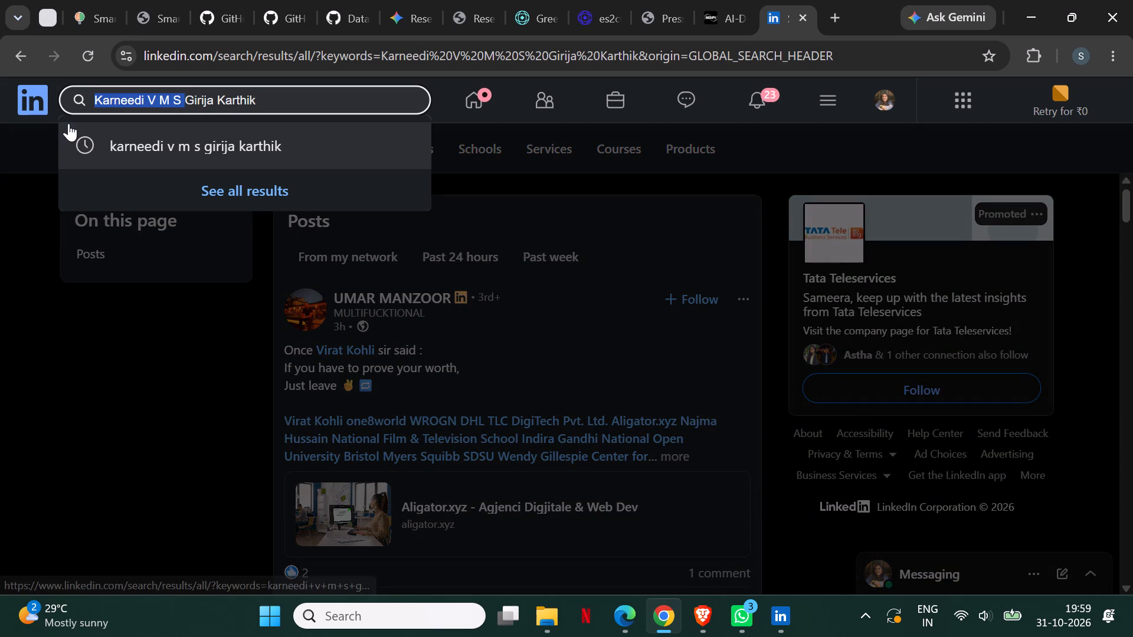
pyautogui.press('BackSpace')
pyautogui.press('Return')
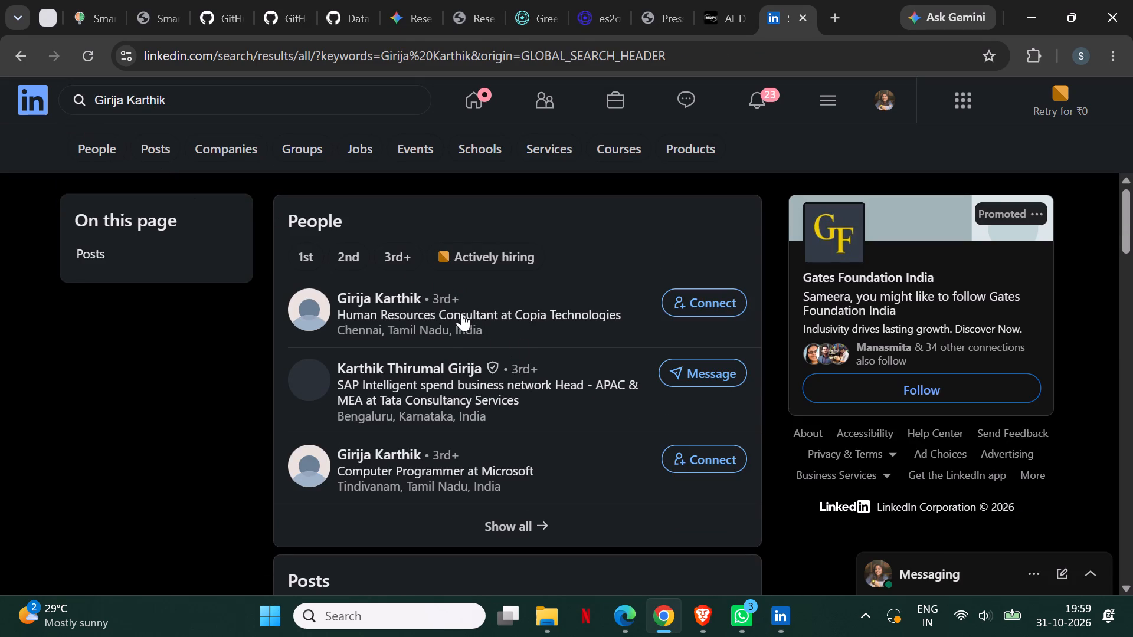
pyautogui.click(122, 101)
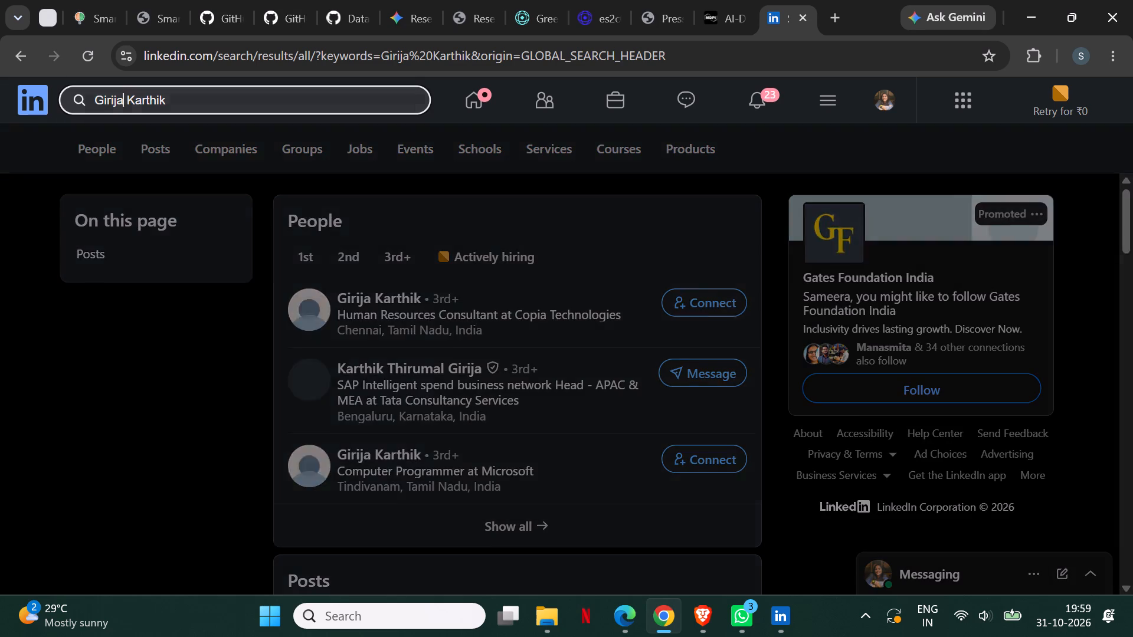
pyautogui.tripleClick(122, 101)
pyautogui.press('BackSpace')
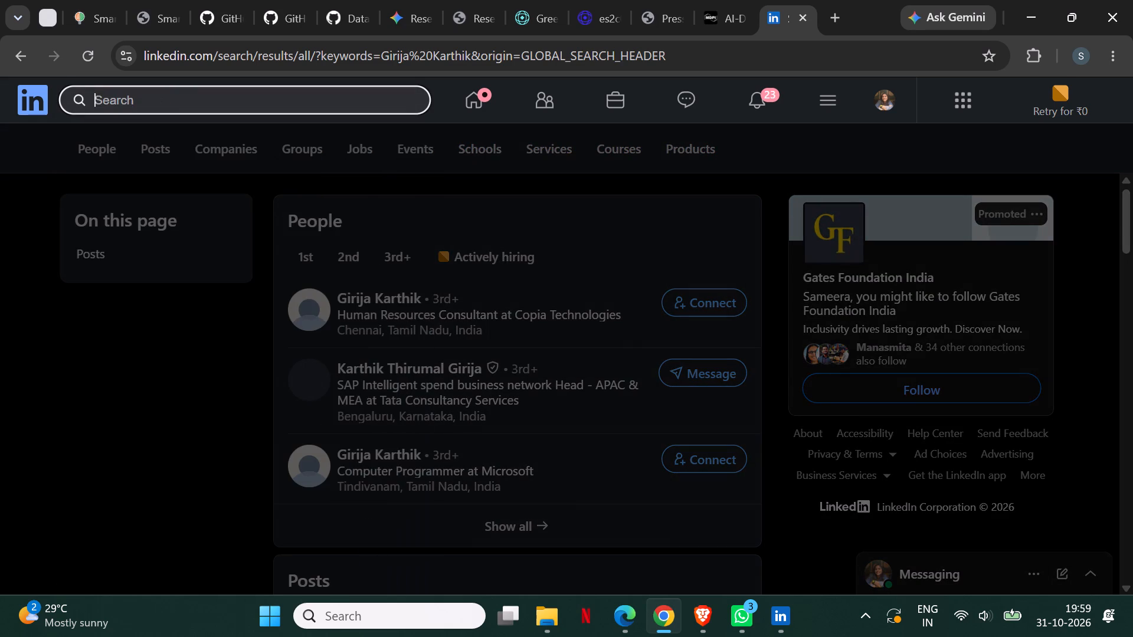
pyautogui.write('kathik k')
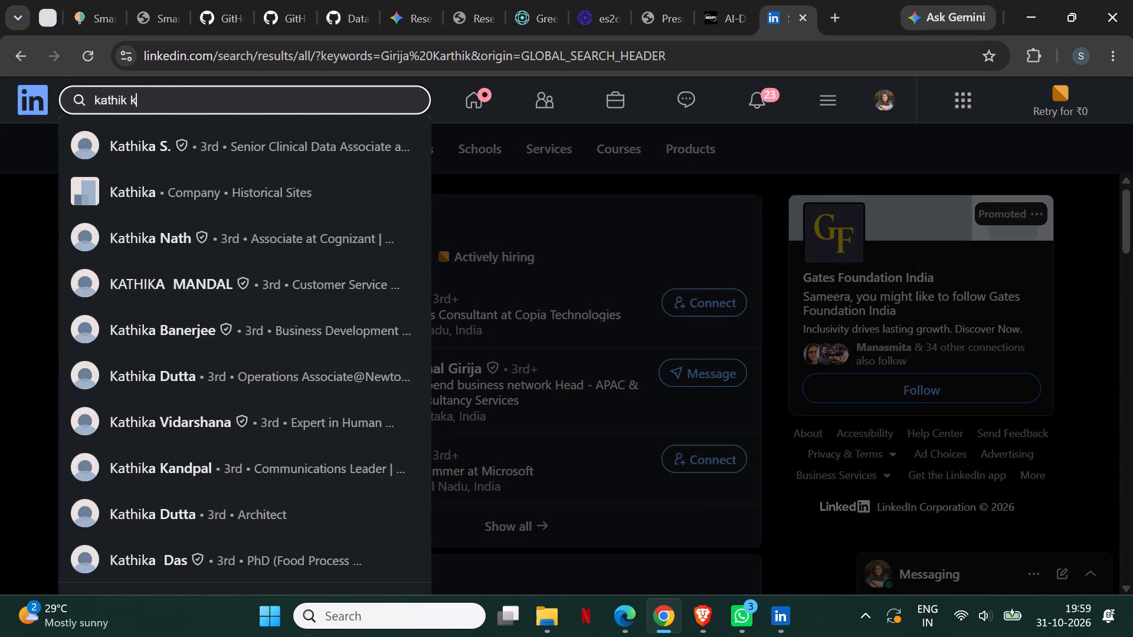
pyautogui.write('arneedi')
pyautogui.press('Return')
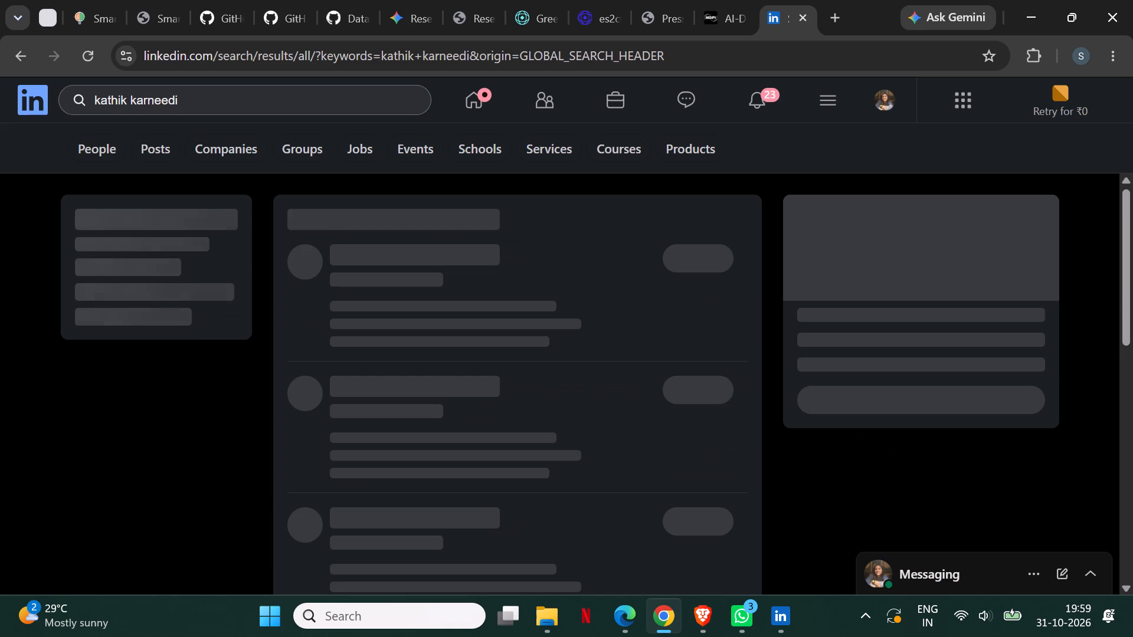
pyautogui.scroll(-6, 360, 431)
pyautogui.scroll(2, 361, 431)
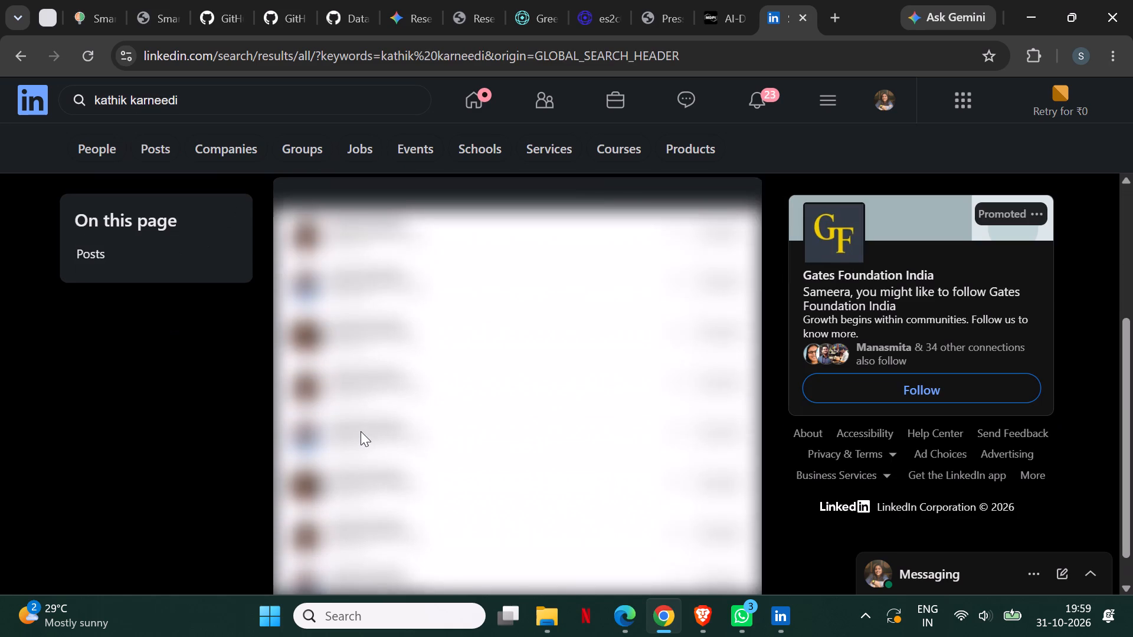
pyautogui.scroll(10, 361, 431)
# Search LinkedIn for the B82 student by surname first, open the matching suggested profile and examine it for an employer.
pyautogui.click(116, 90)
pyautogui.tripleClick(114, 97)
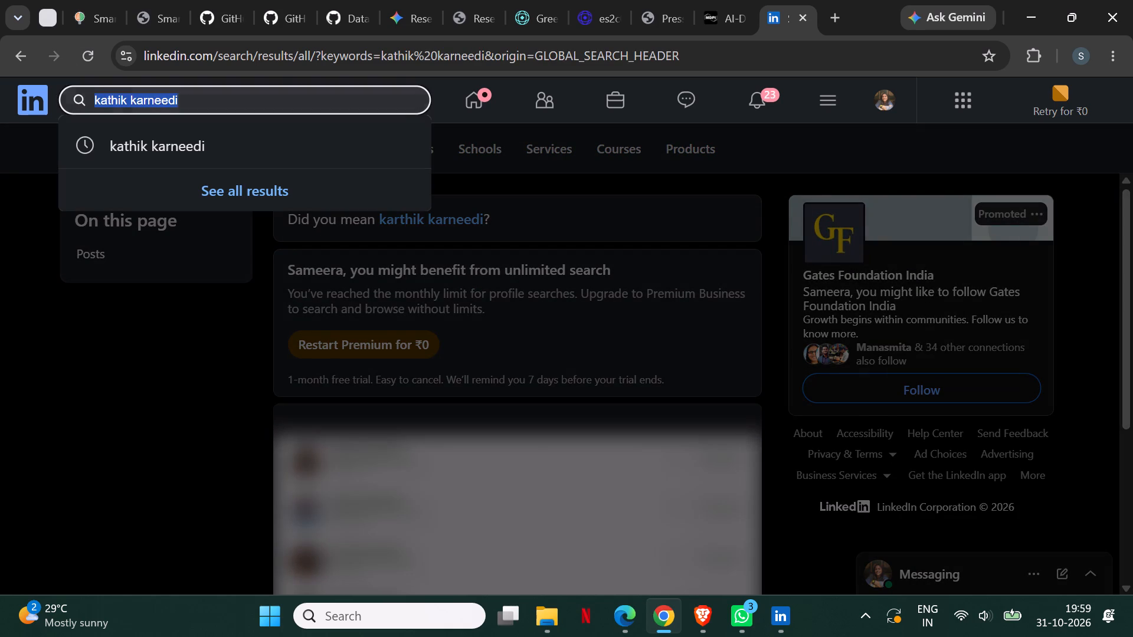
pyautogui.press('BackSpace')
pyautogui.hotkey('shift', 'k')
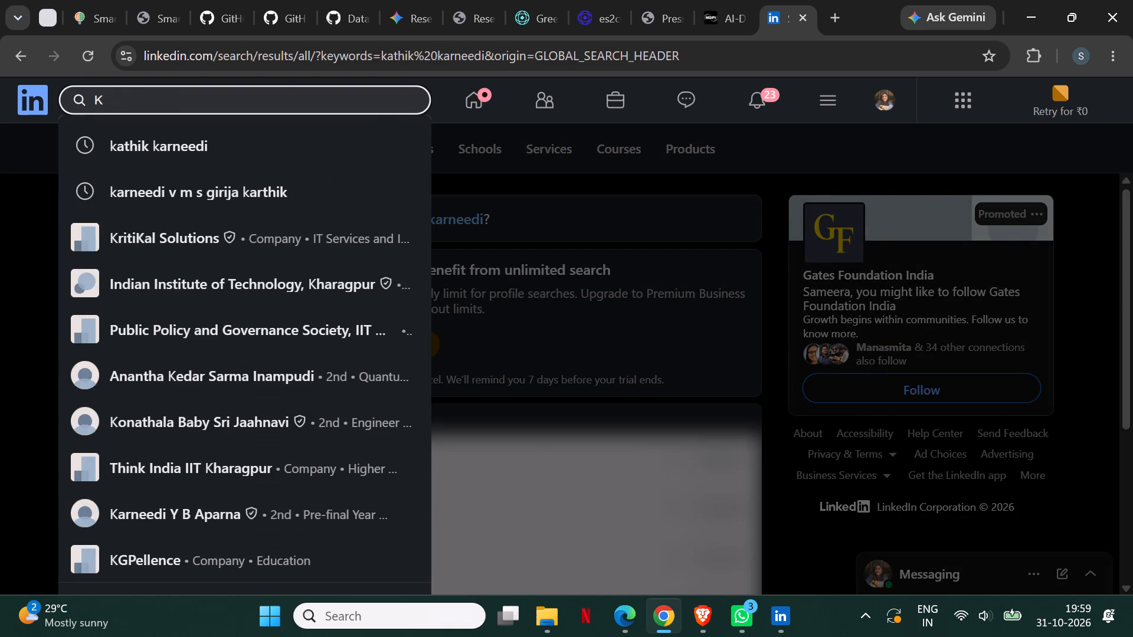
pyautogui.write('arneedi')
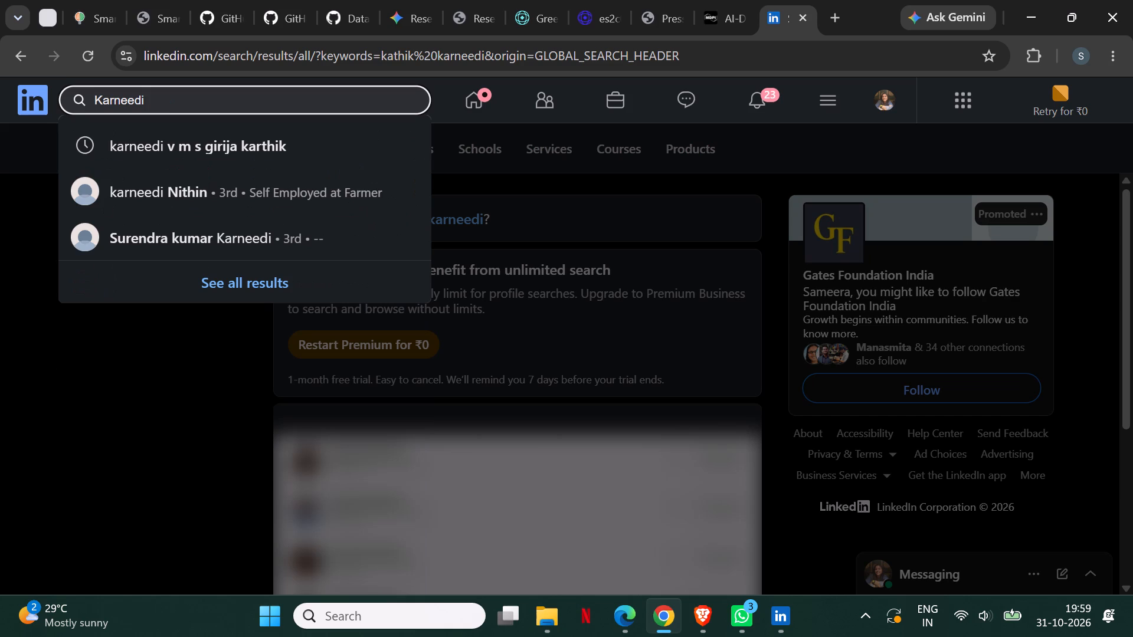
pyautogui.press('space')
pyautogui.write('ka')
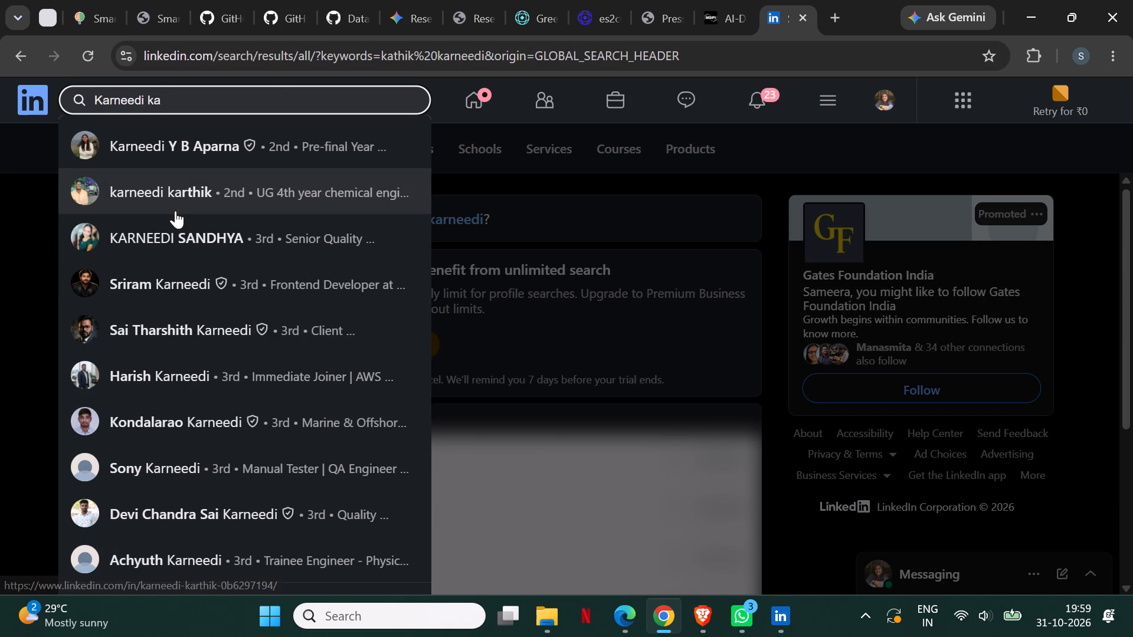
pyautogui.click(182, 191)
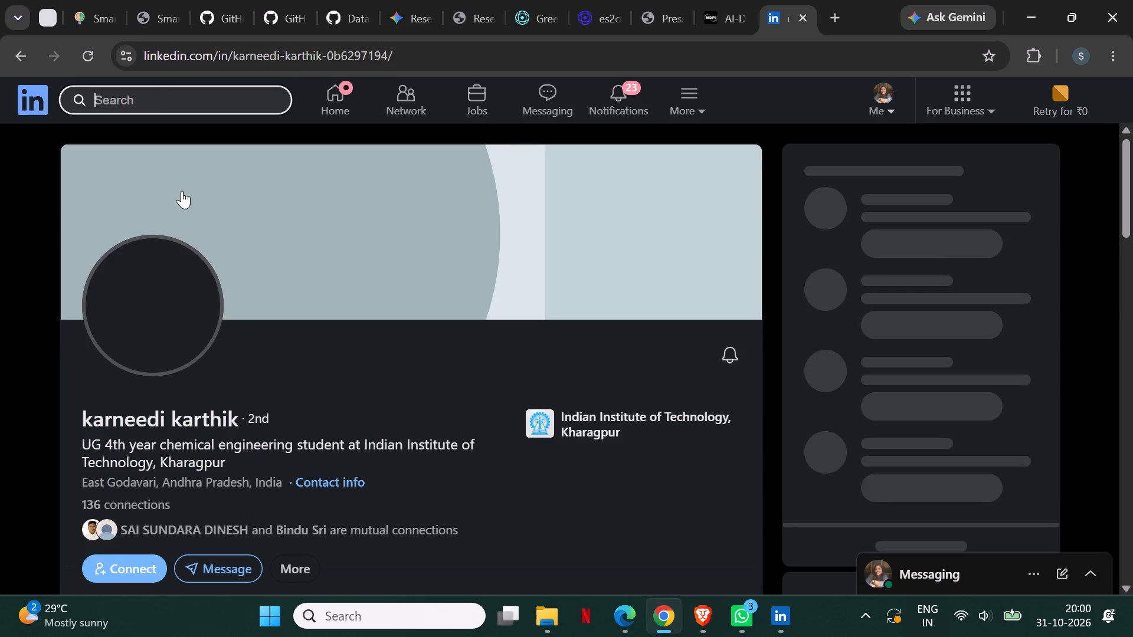
pyautogui.scroll(-4, 182, 191)
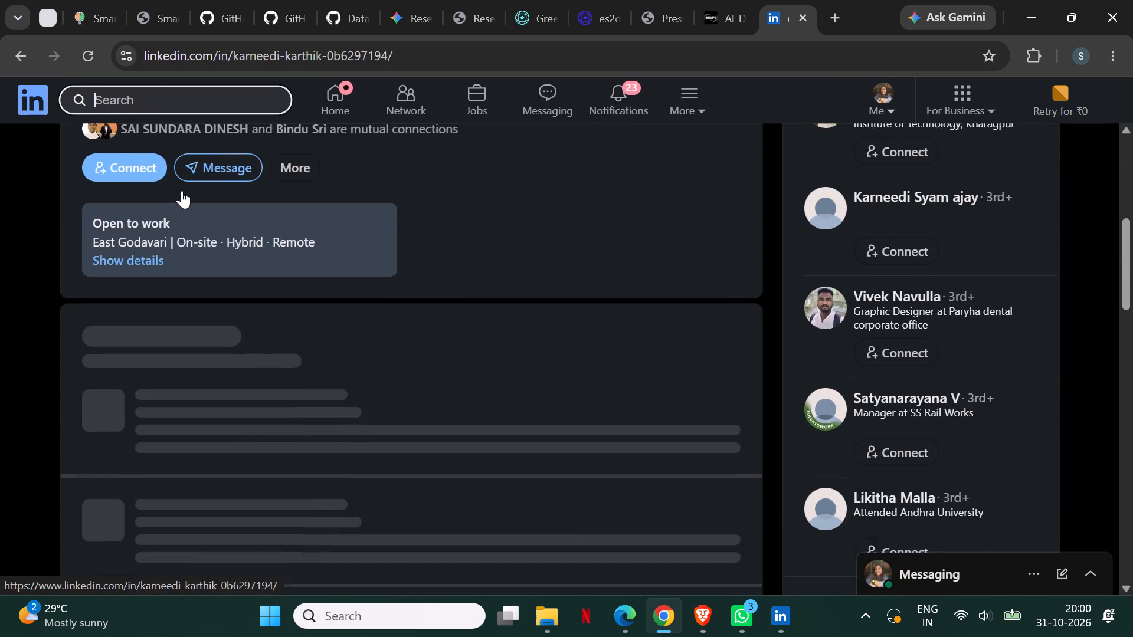
pyautogui.scroll(-4, 182, 191)
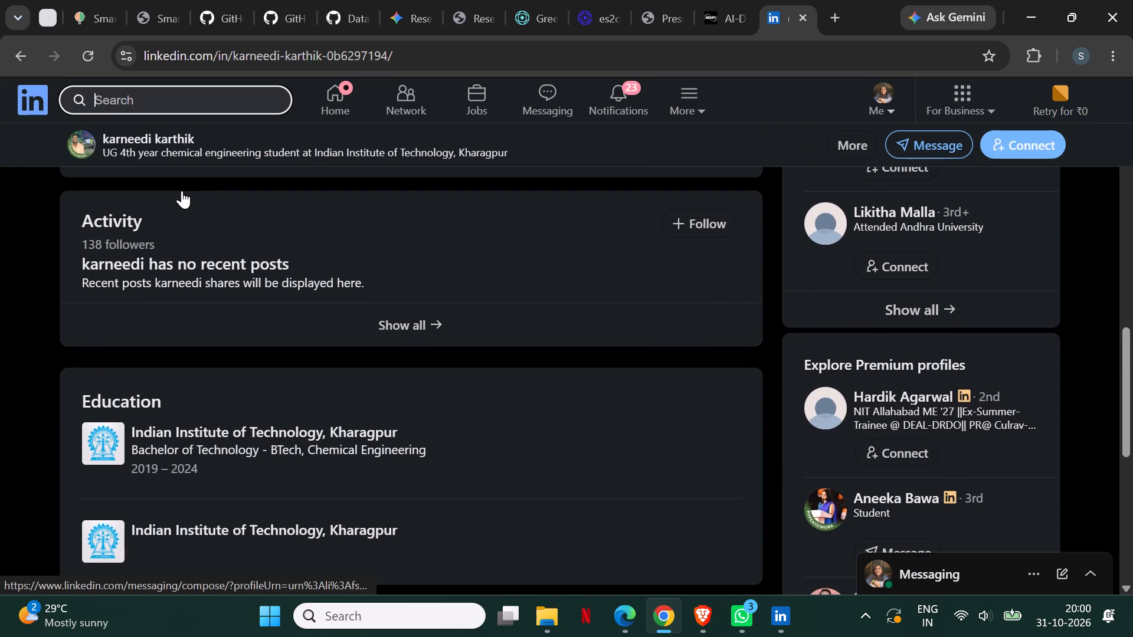
pyautogui.scroll(-4, 182, 191)
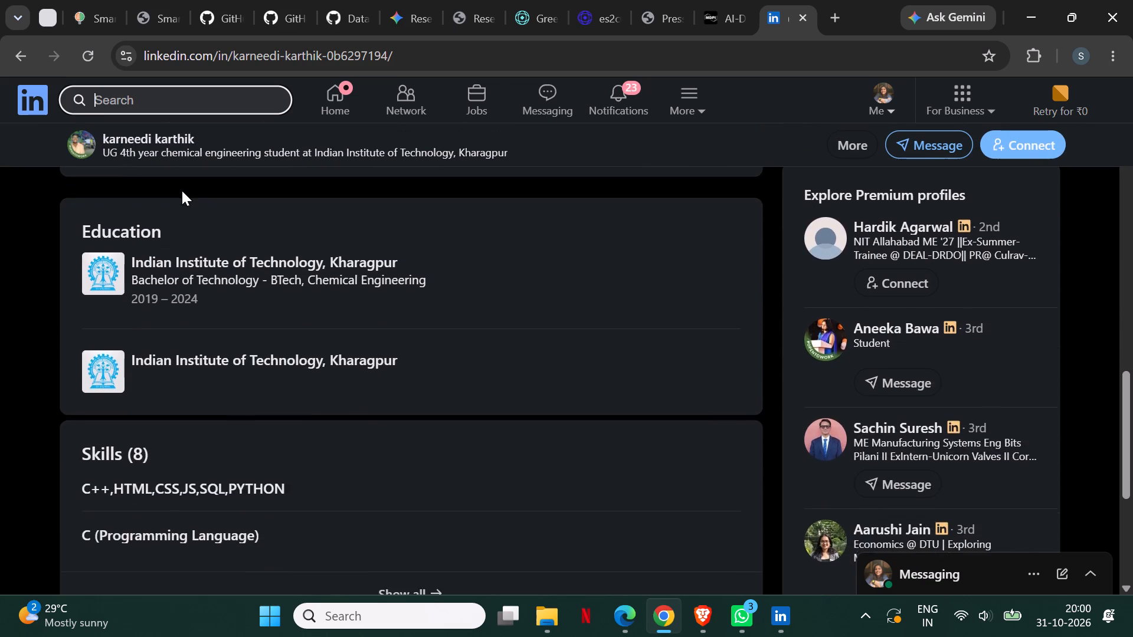
pyautogui.scroll(-1, 182, 191)
pyautogui.scroll(10, 182, 191)
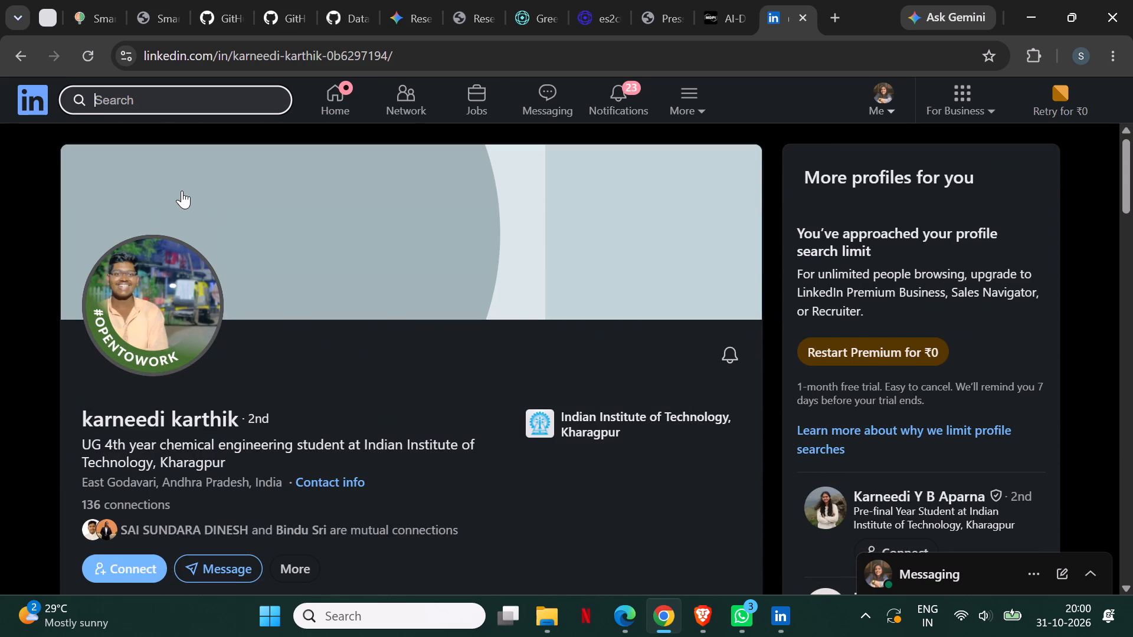
# Search LinkedIn for the name copied from B83 of the Untitled spreadsheet and open the student's profile to find the employer.
pyautogui.hotkey('alt', 'Tab')
pyautogui.hotkey('alt', 'Tab')
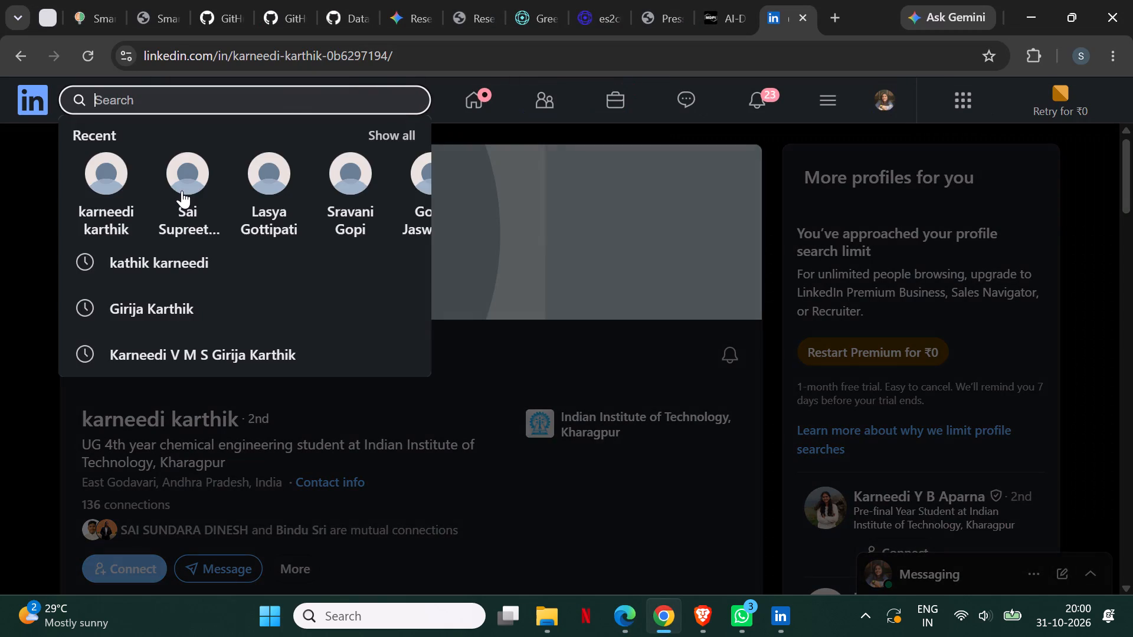
pyautogui.hotkey('alt', 'Tab')
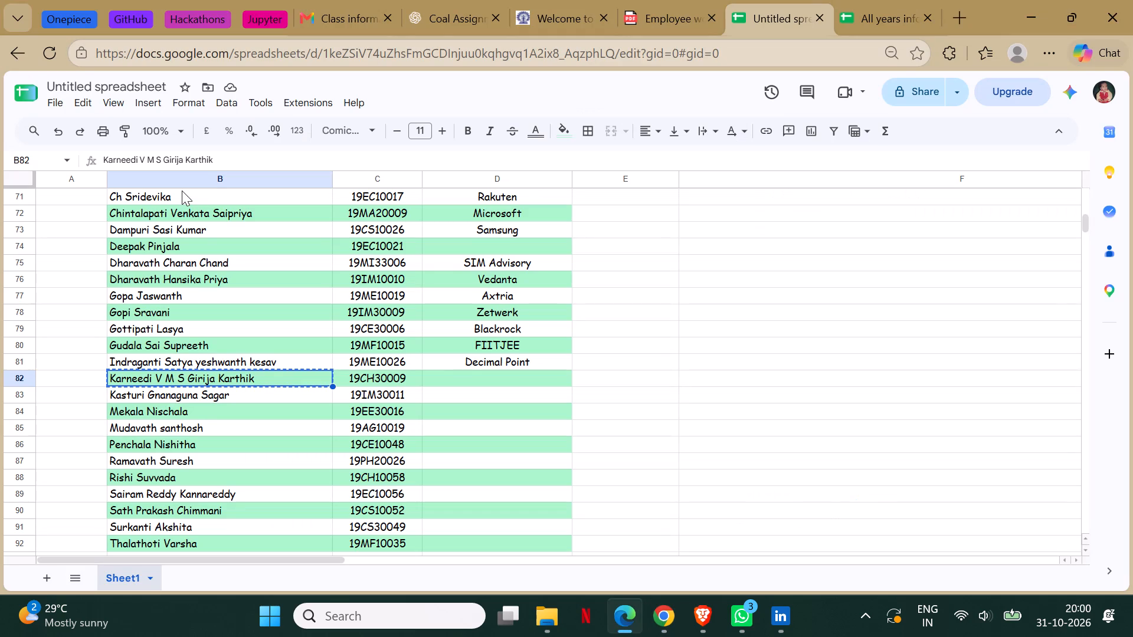
pyautogui.click(240, 395)
pyautogui.hotkey('ctrl', 'c')
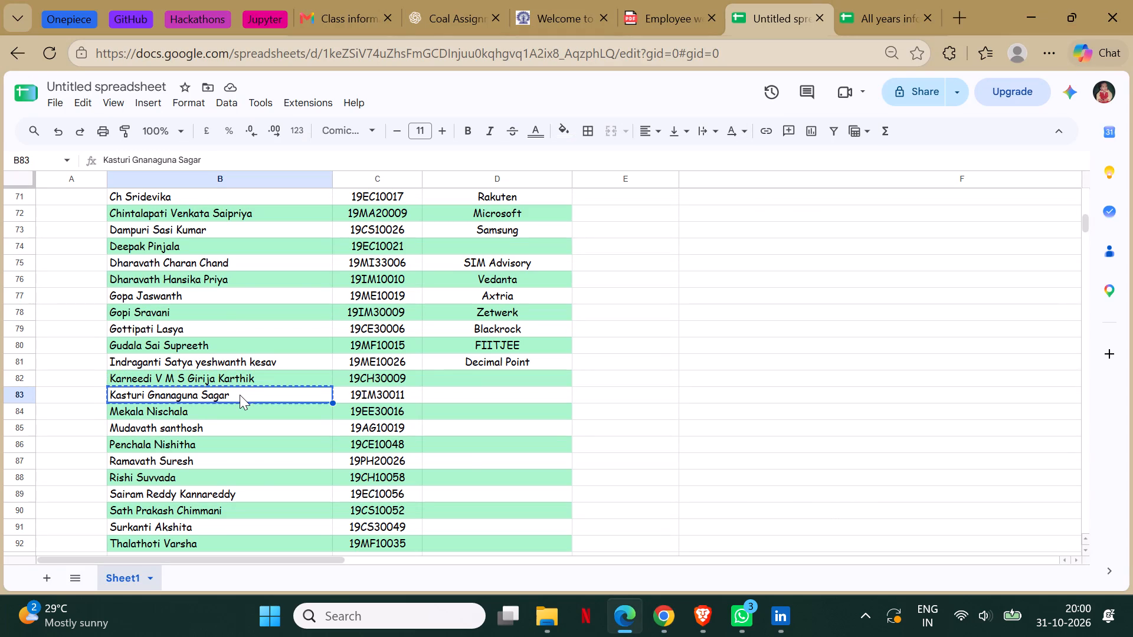
pyautogui.hotkey('alt', 'Tab')
pyautogui.hotkey('ctrl', 'v')
pyautogui.press('Return')
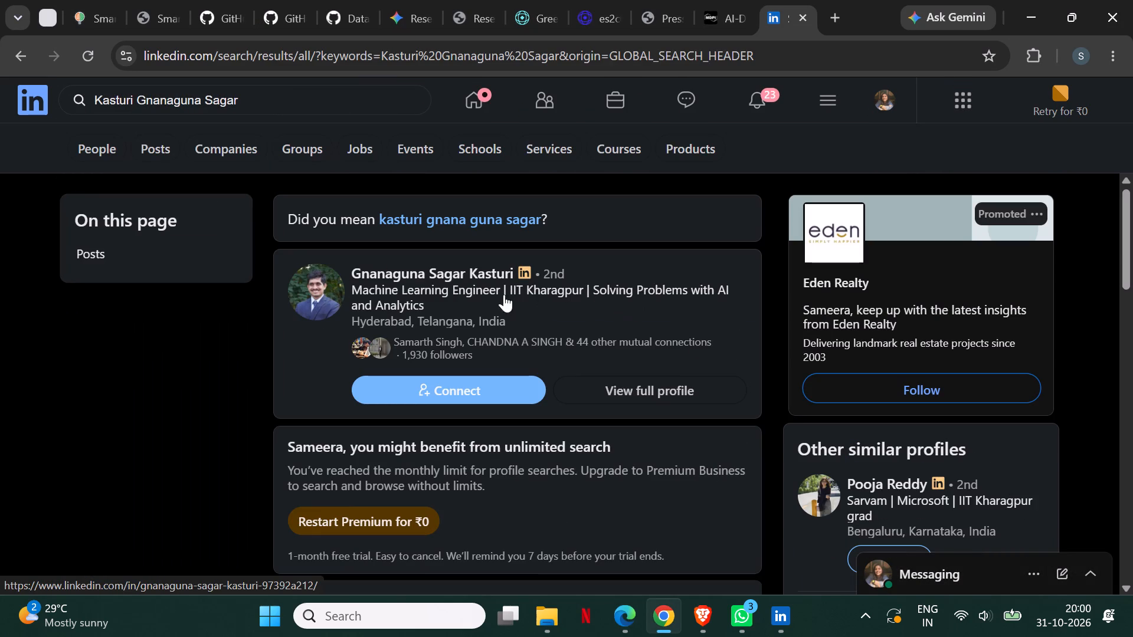
pyautogui.click(426, 268)
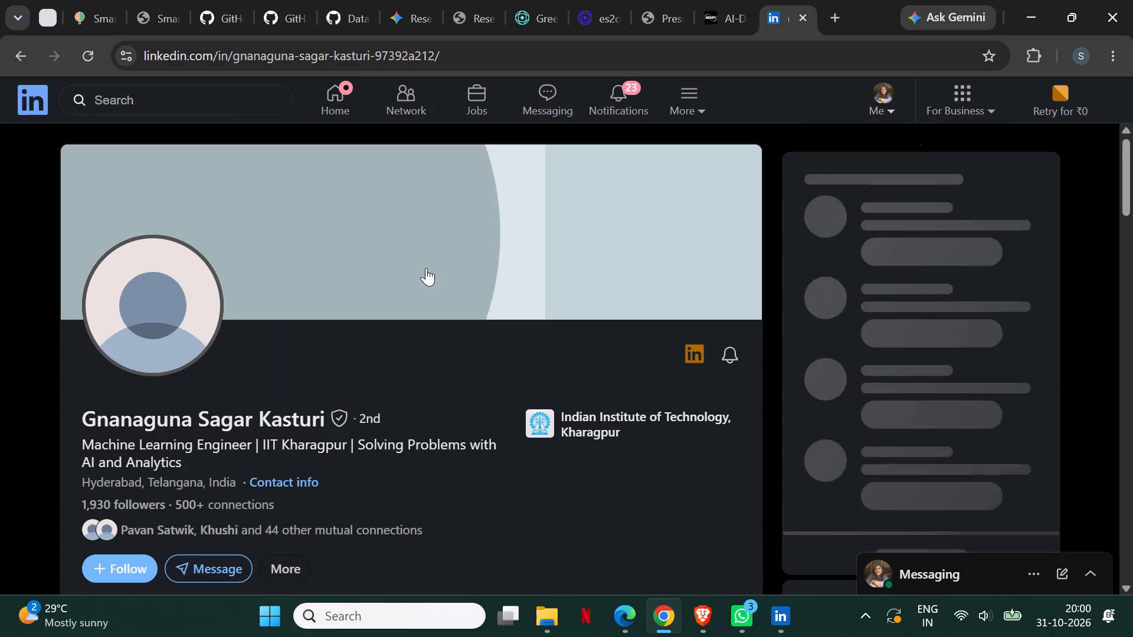
pyautogui.scroll(-8, 424, 274)
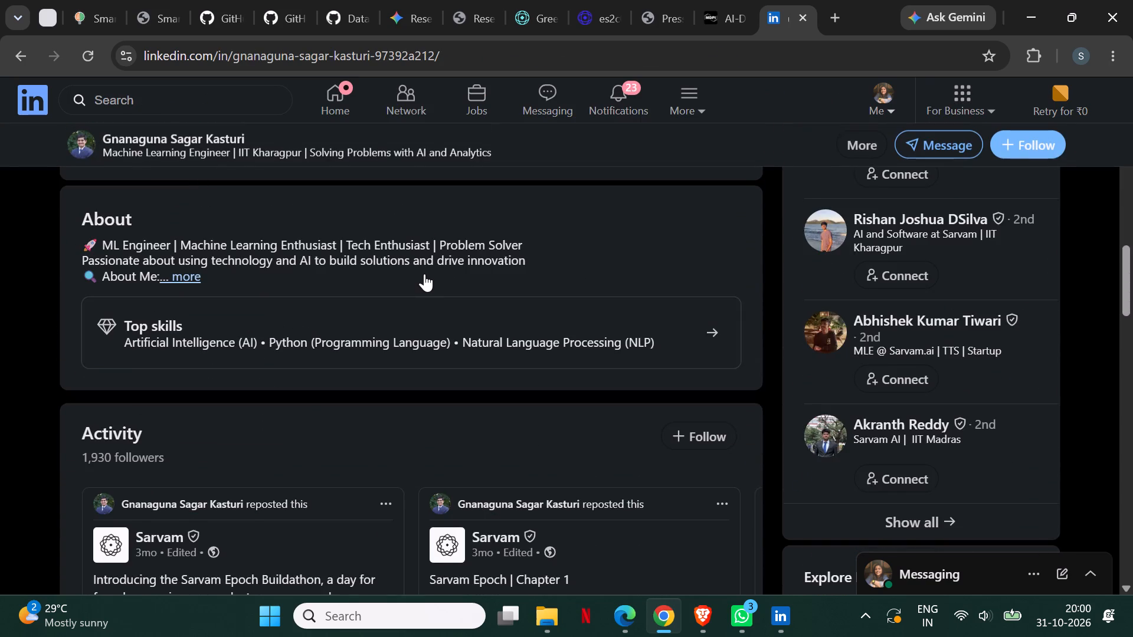
pyautogui.scroll(-8, 424, 274)
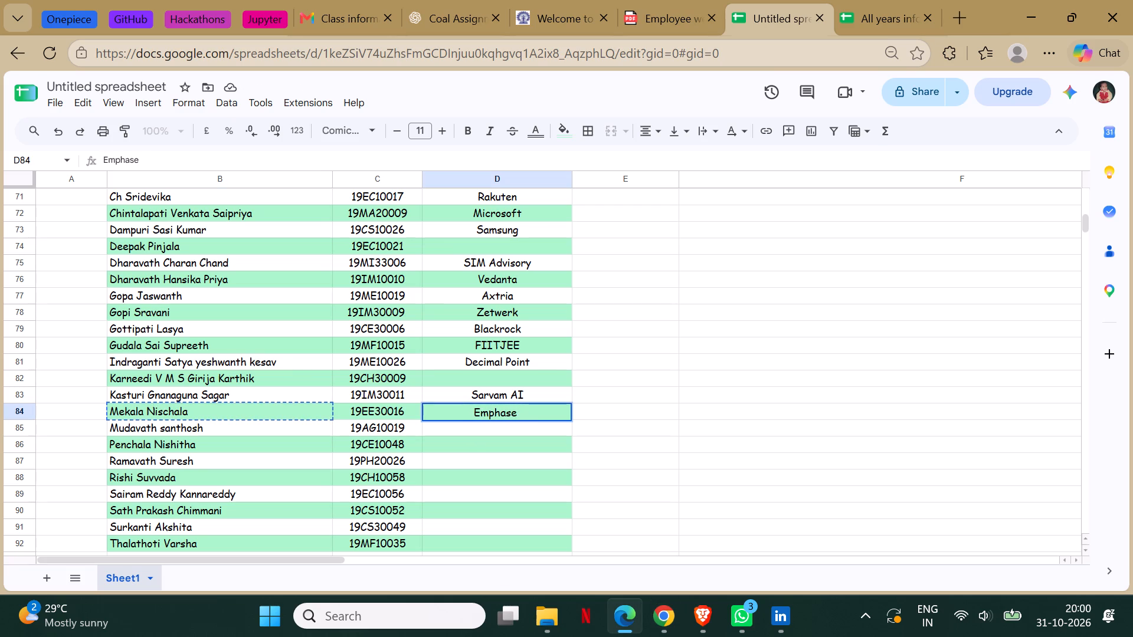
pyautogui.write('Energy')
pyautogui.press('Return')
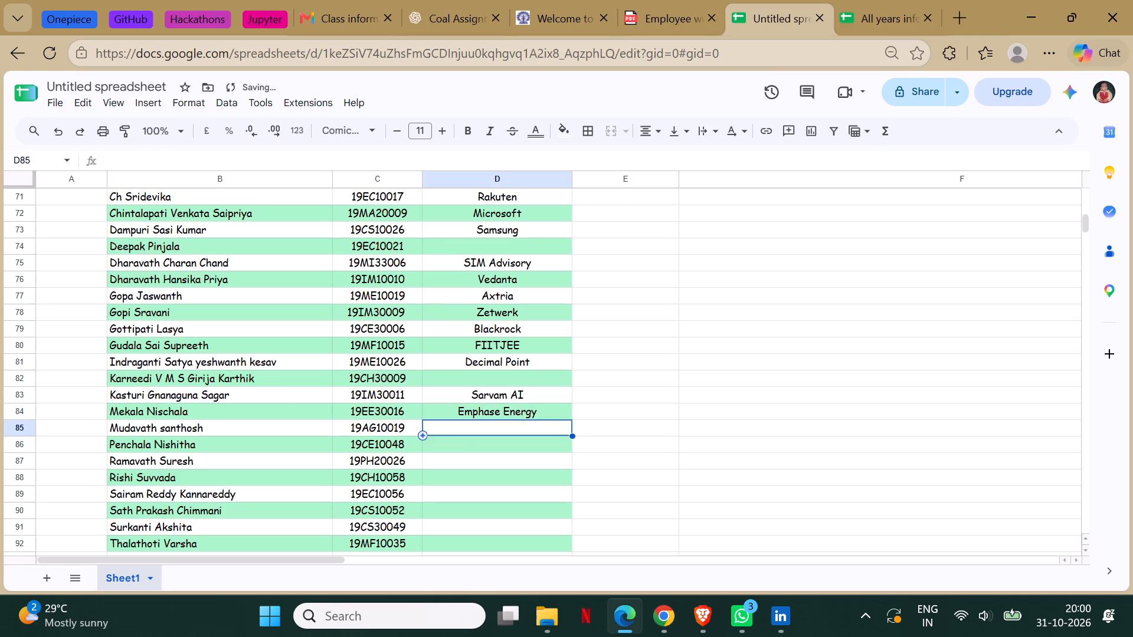
# Search LinkedIn for the name copied from B85 of the Untitled spreadsheet to find the student's employer.
pyautogui.click(310, 423)
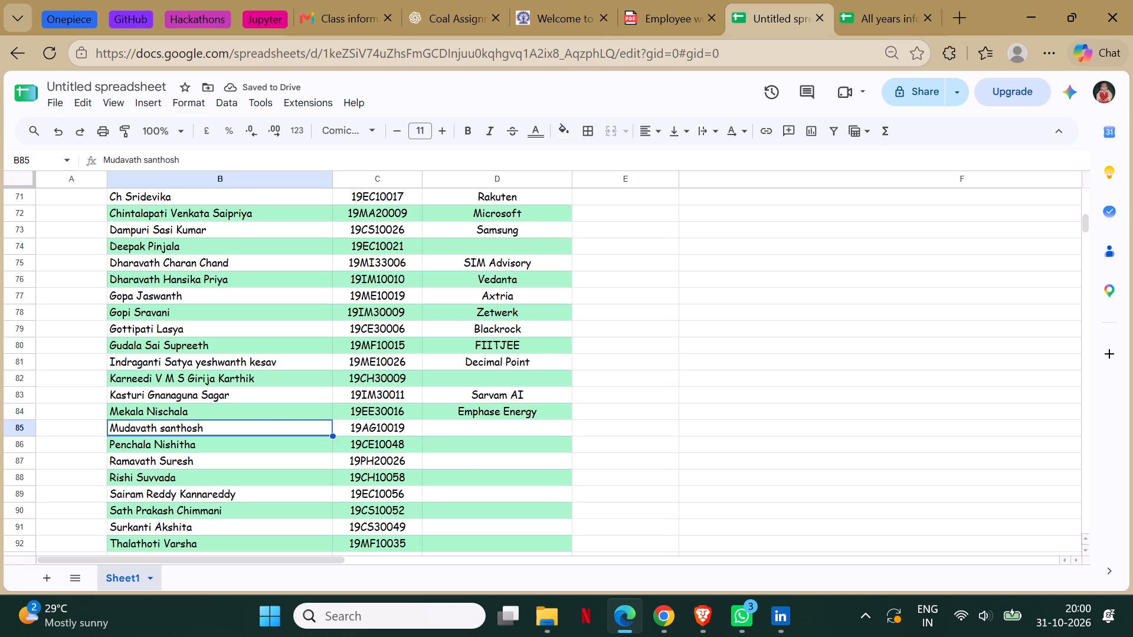
pyautogui.hotkey('ctrl', 'c')
pyautogui.hotkey('alt', 'Tab')
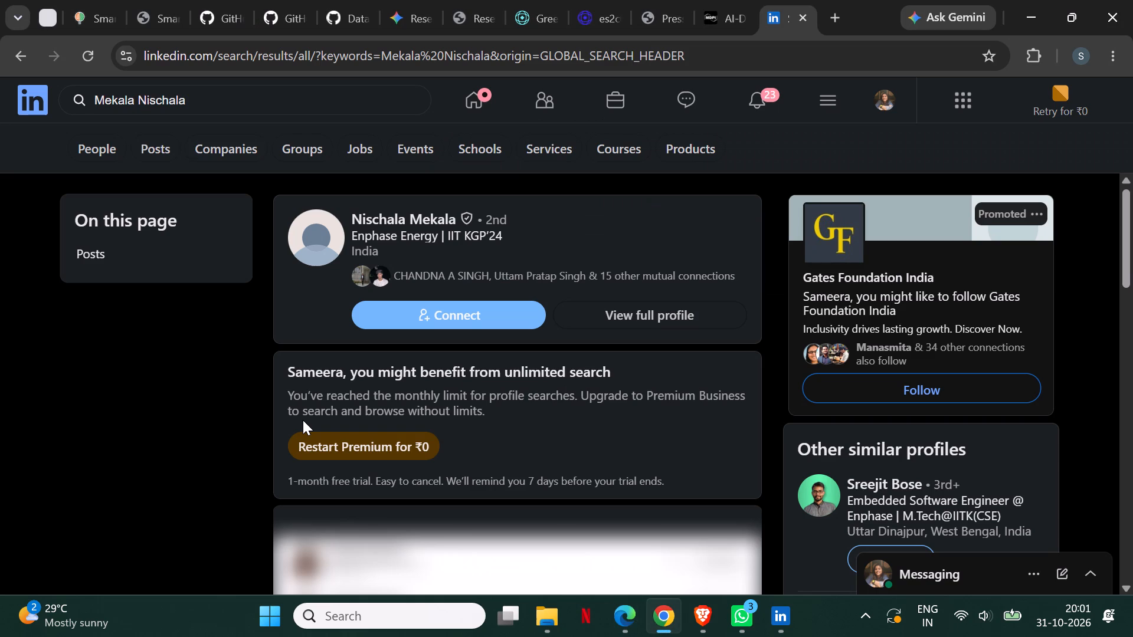
pyautogui.tripleClick(205, 104)
pyautogui.hotkey('ctrl', 'v')
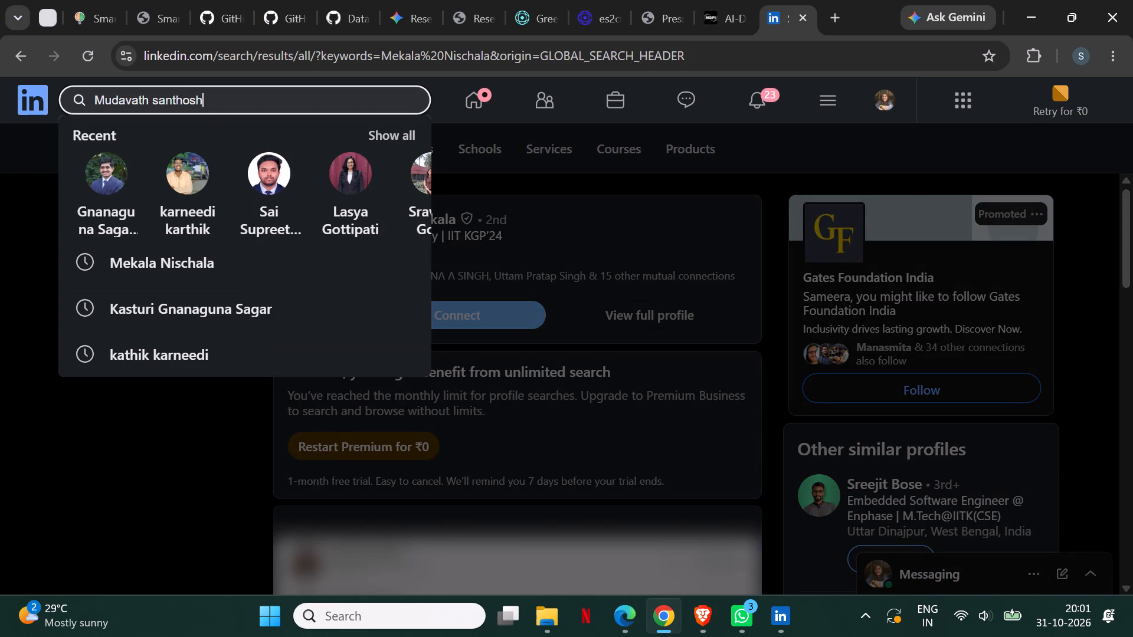
pyautogui.press('Return')
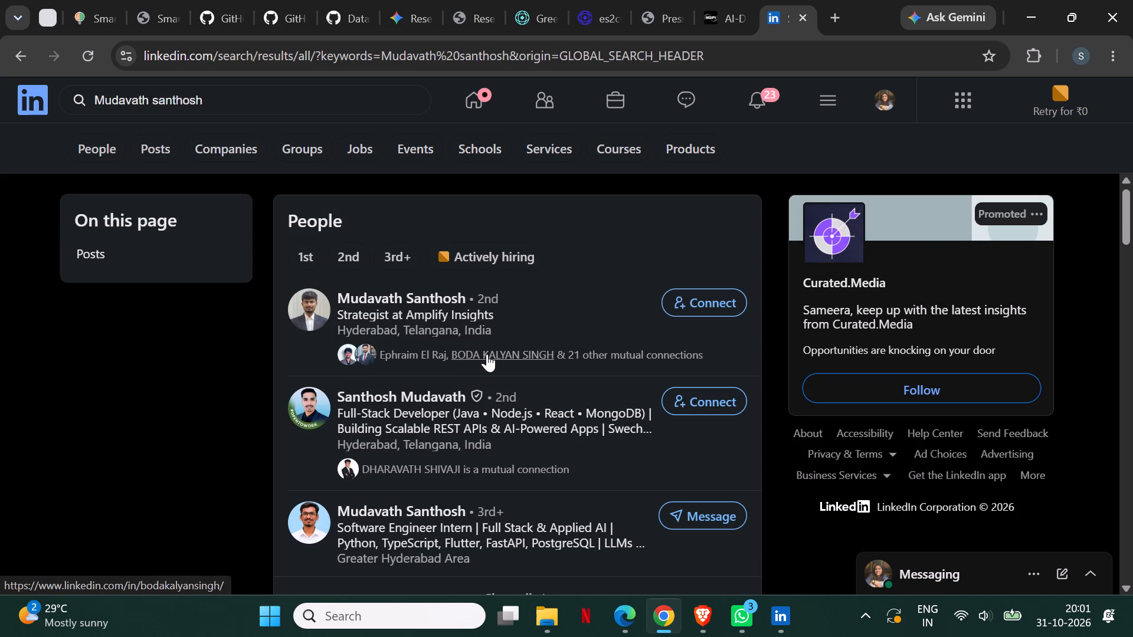
# Enter Amplify insights as the company in D85 of the Untitled spreadsheet.
pyautogui.hotkey('alt', 'Tab')
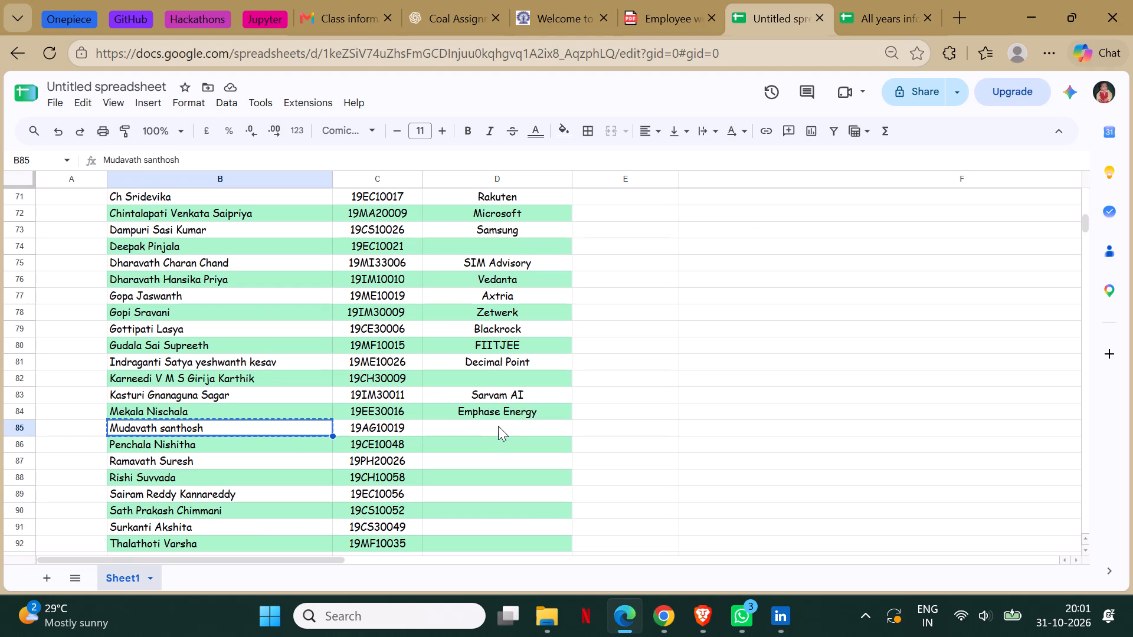
pyautogui.click(499, 426)
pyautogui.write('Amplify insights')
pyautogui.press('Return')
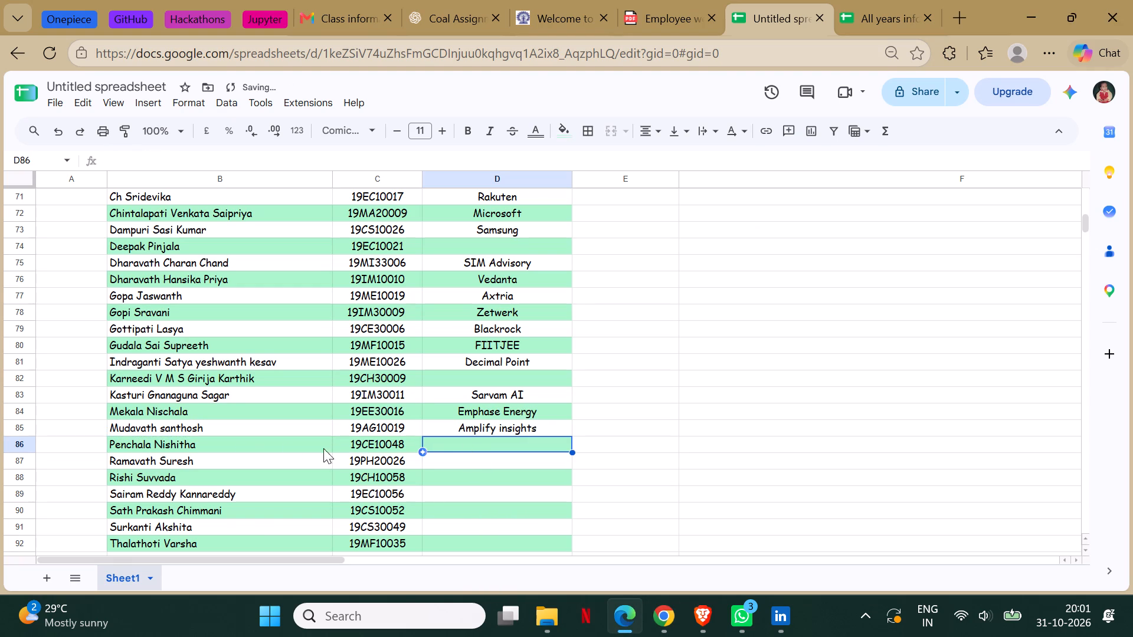
# Search LinkedIn for the name copied from B86, open the matching profile and examine its Experience section for the employer.
pyautogui.click(263, 445)
pyautogui.hotkey('ctrl', 'c')
pyautogui.hotkey('alt', 'Tab')
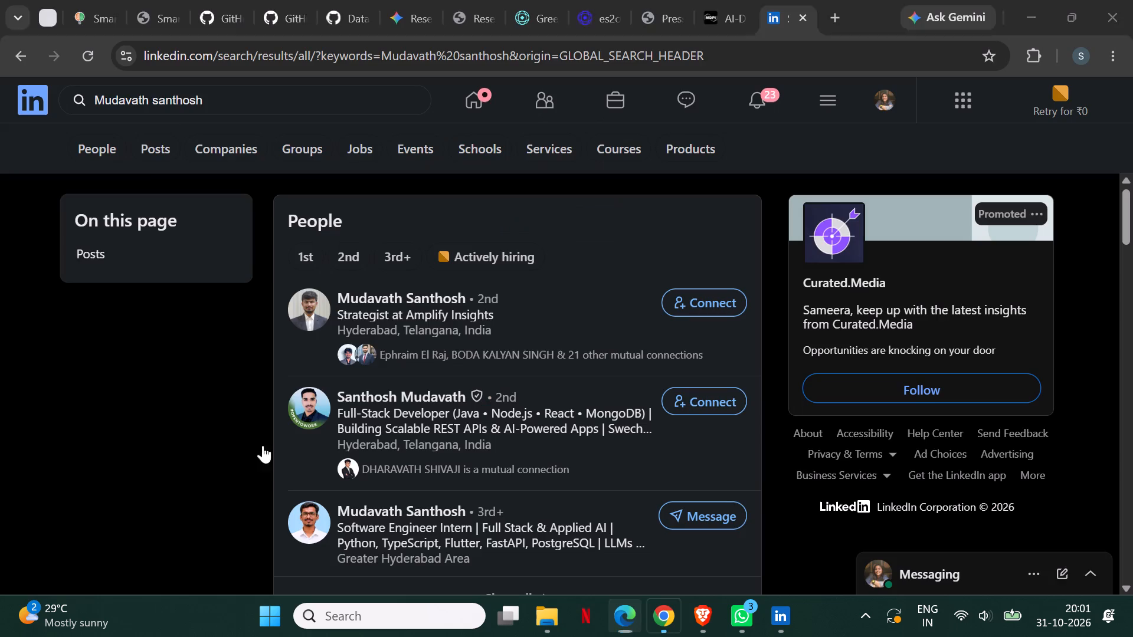
pyautogui.tripleClick(191, 102)
pyautogui.hotkey('ctrl', 'v')
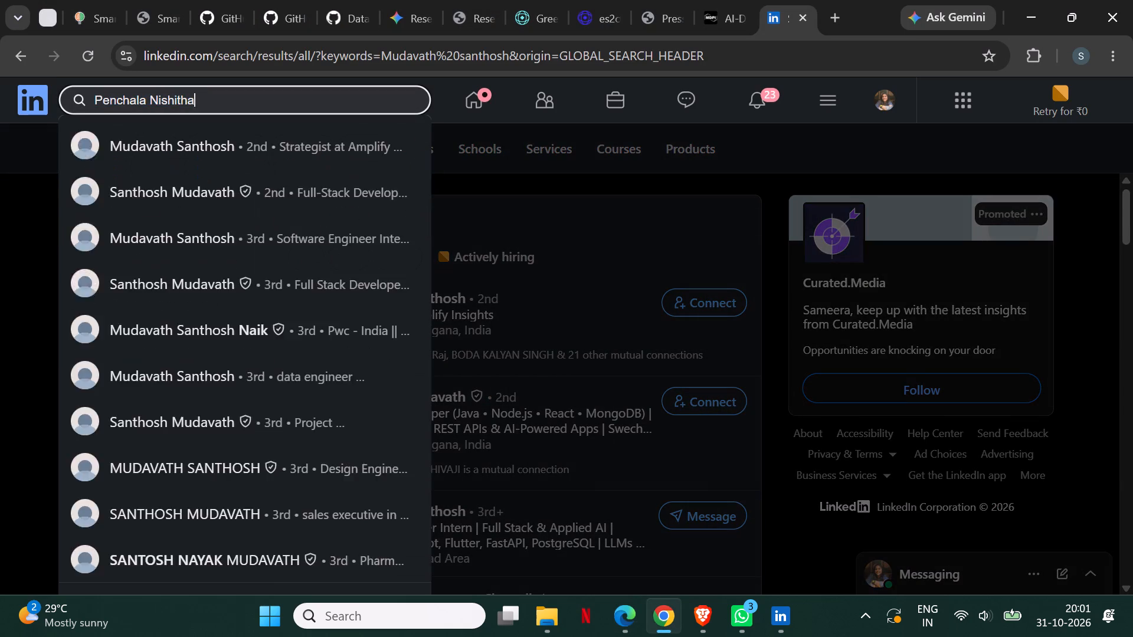
pyautogui.press('Return')
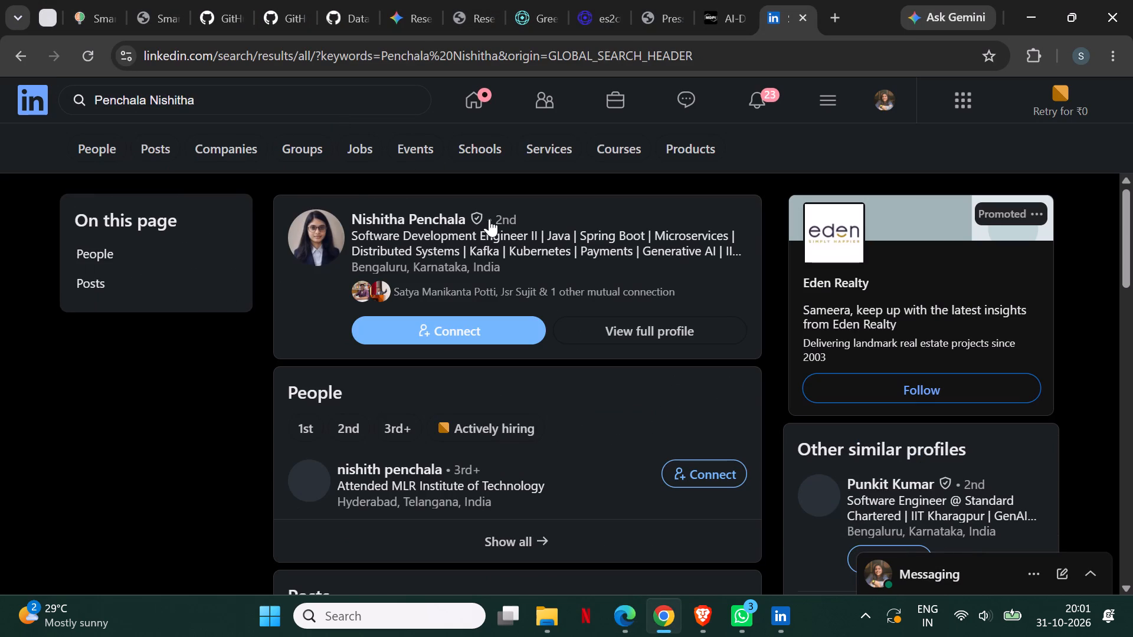
pyautogui.click(405, 218)
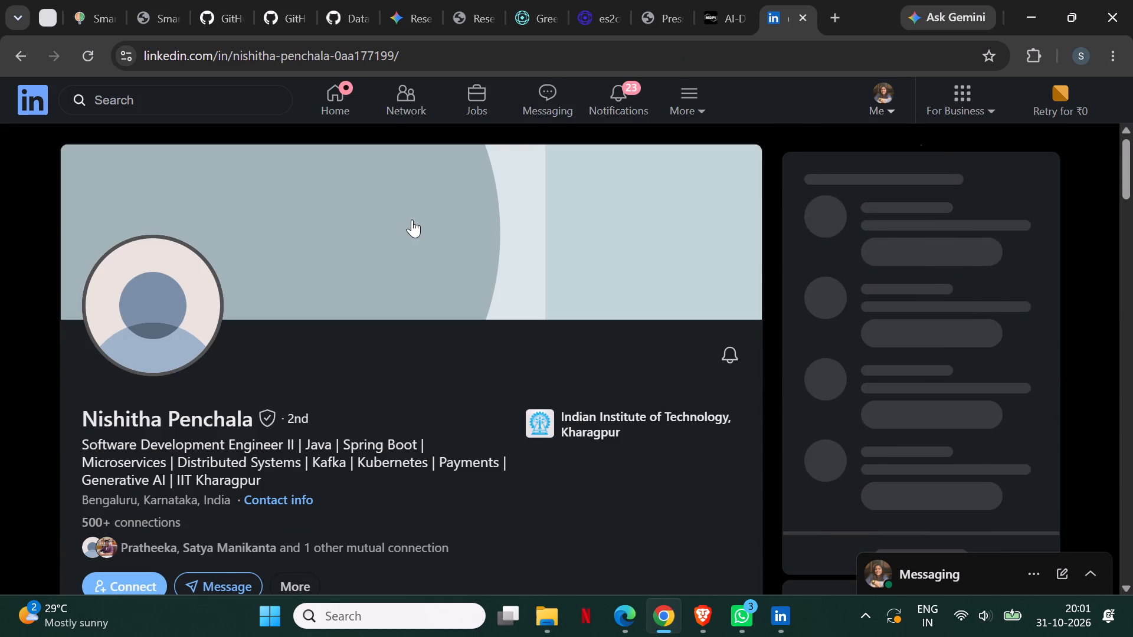
pyautogui.scroll(-5, 293, 373)
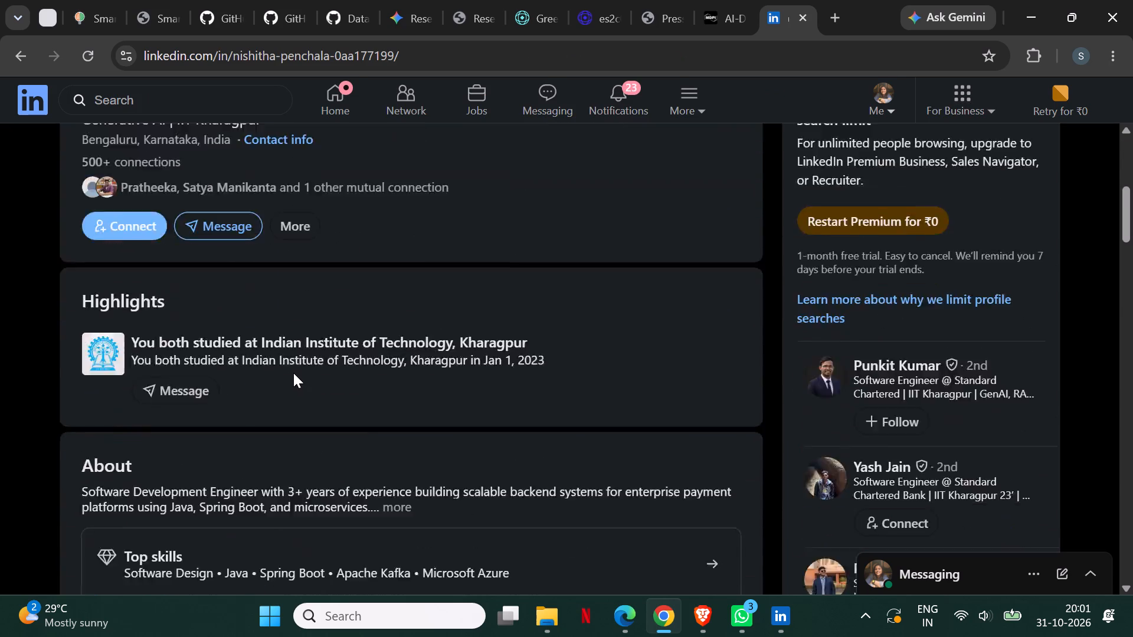
pyautogui.scroll(-13, 293, 373)
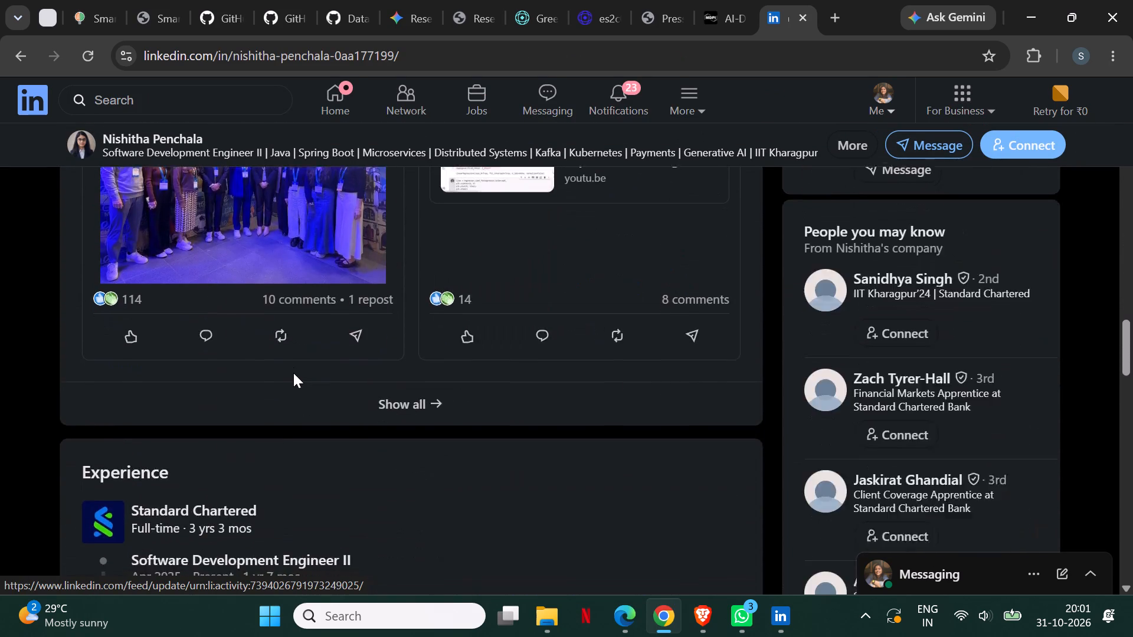
pyautogui.scroll(-2, 293, 373)
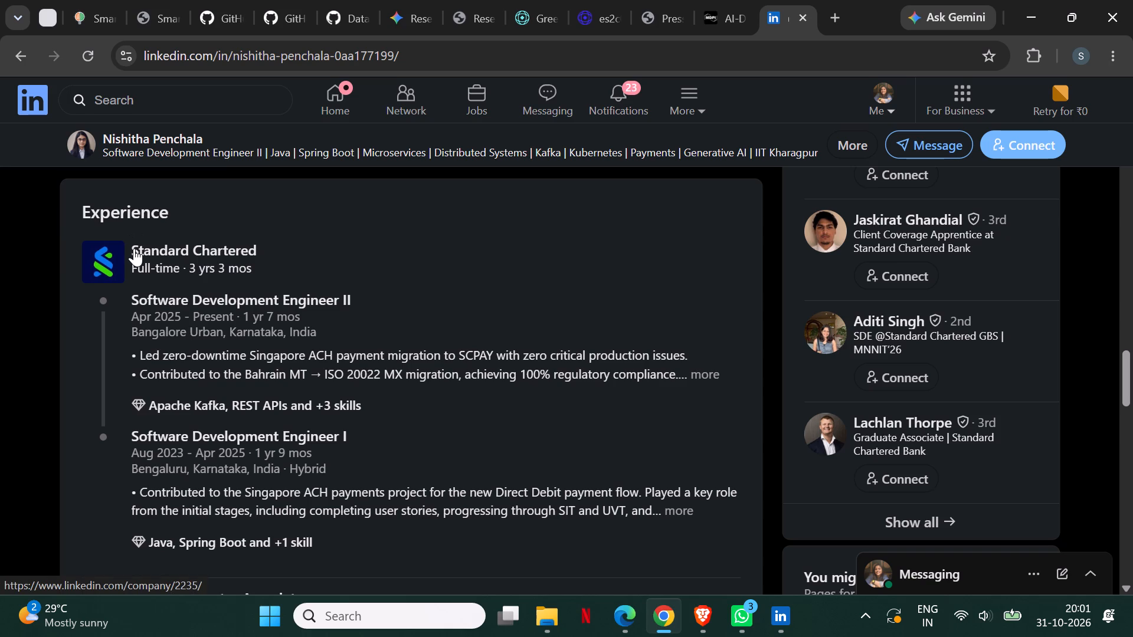
# Enter Standard Chattered as the company in D86 of the Untitled spreadsheet.
pyautogui.hotkey('alt', 'Tab')
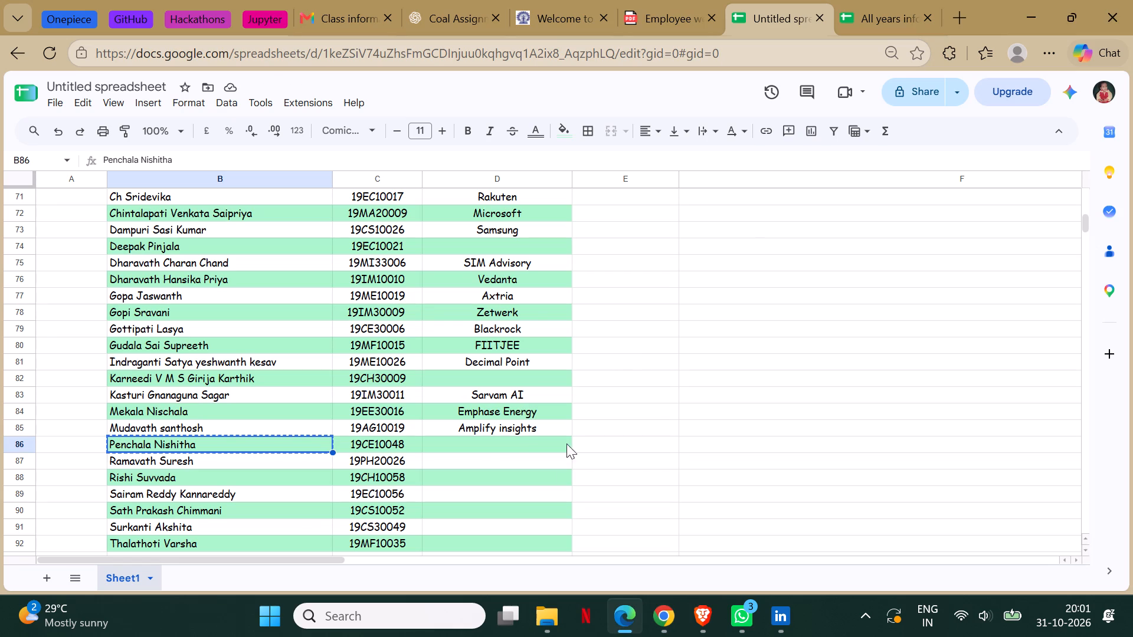
pyautogui.click(496, 446)
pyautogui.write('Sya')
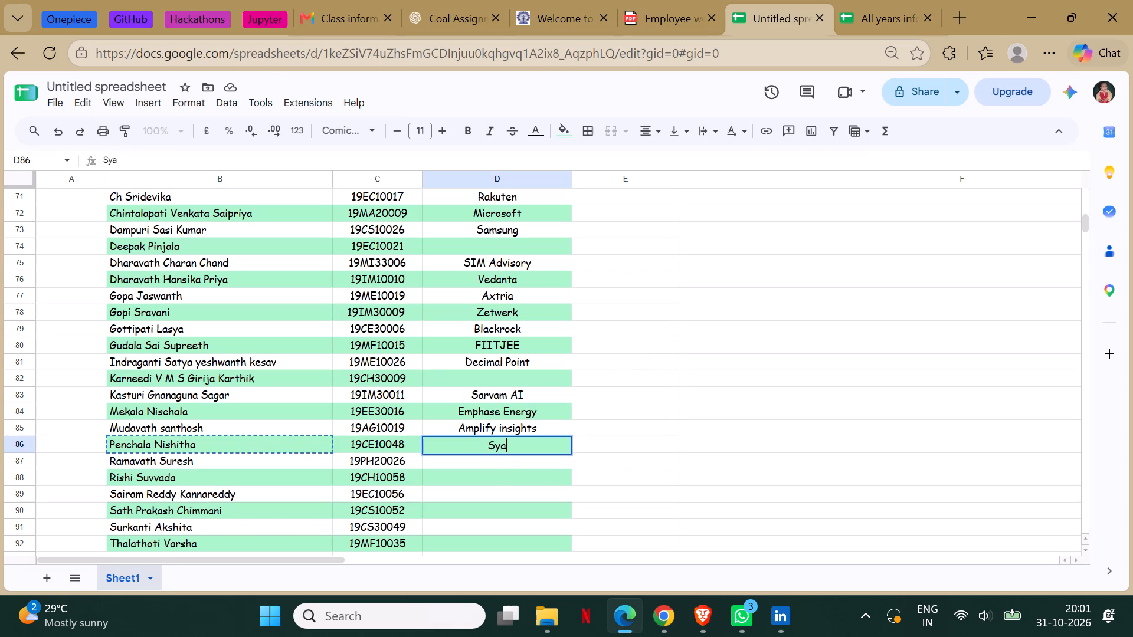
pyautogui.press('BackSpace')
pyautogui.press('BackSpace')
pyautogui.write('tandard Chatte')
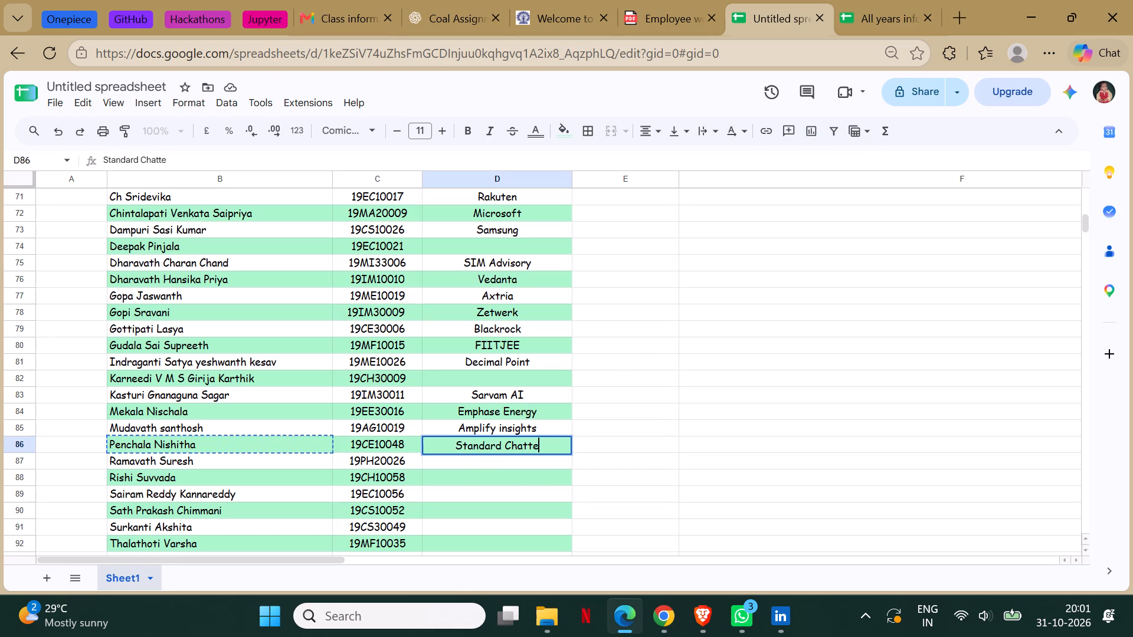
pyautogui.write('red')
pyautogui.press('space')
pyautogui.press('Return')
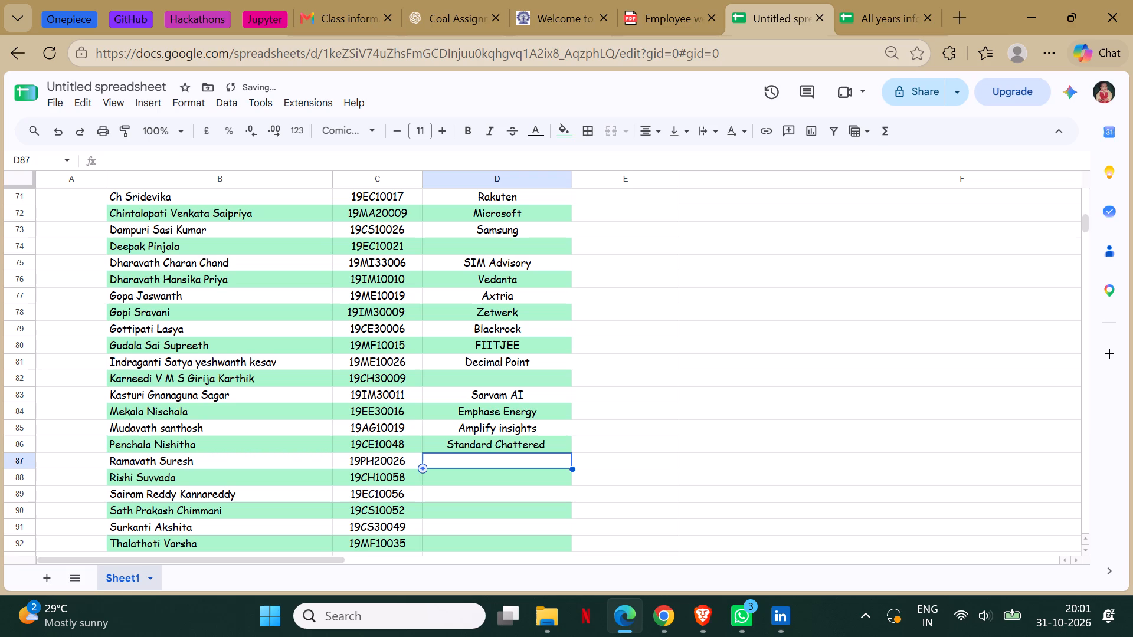
# Check the company's spelling against the LinkedIn profile and correct D86 to Standard Chartered.
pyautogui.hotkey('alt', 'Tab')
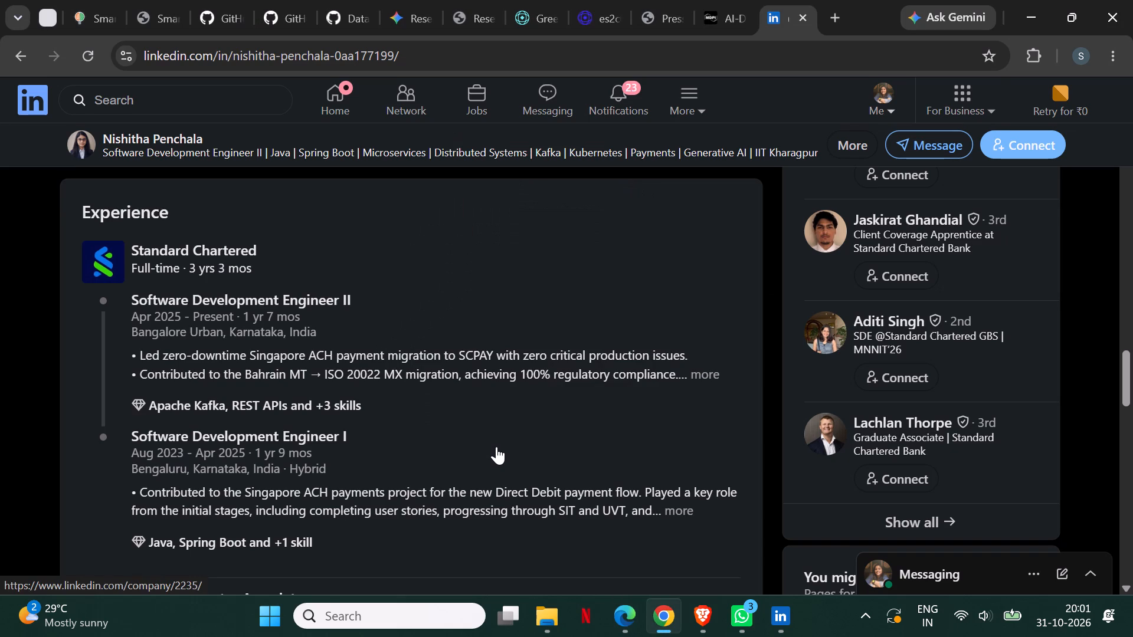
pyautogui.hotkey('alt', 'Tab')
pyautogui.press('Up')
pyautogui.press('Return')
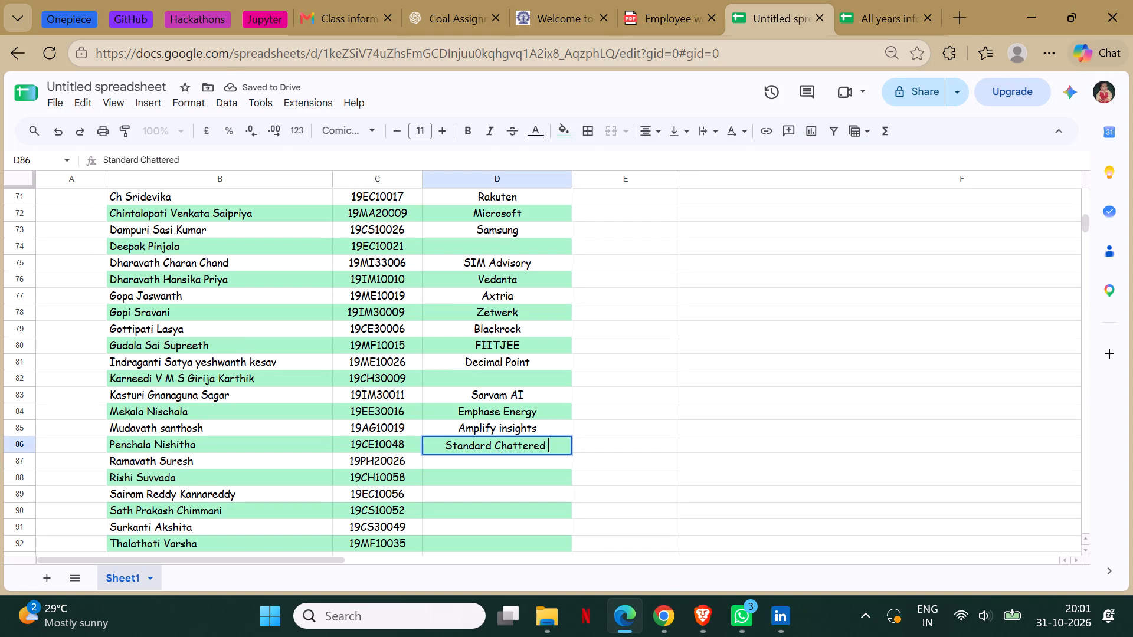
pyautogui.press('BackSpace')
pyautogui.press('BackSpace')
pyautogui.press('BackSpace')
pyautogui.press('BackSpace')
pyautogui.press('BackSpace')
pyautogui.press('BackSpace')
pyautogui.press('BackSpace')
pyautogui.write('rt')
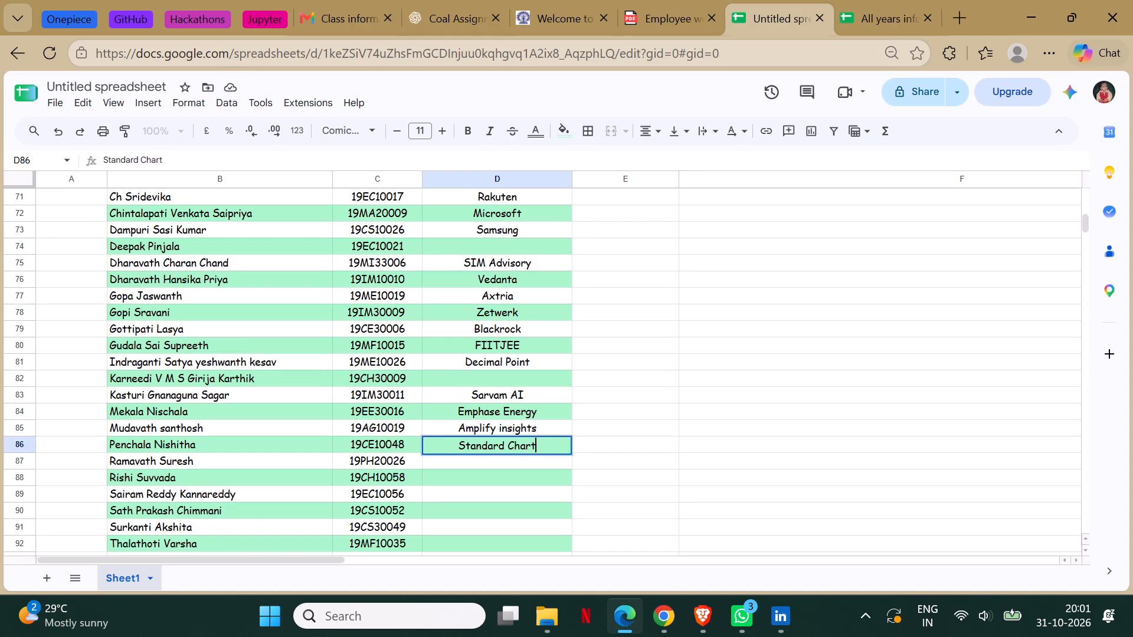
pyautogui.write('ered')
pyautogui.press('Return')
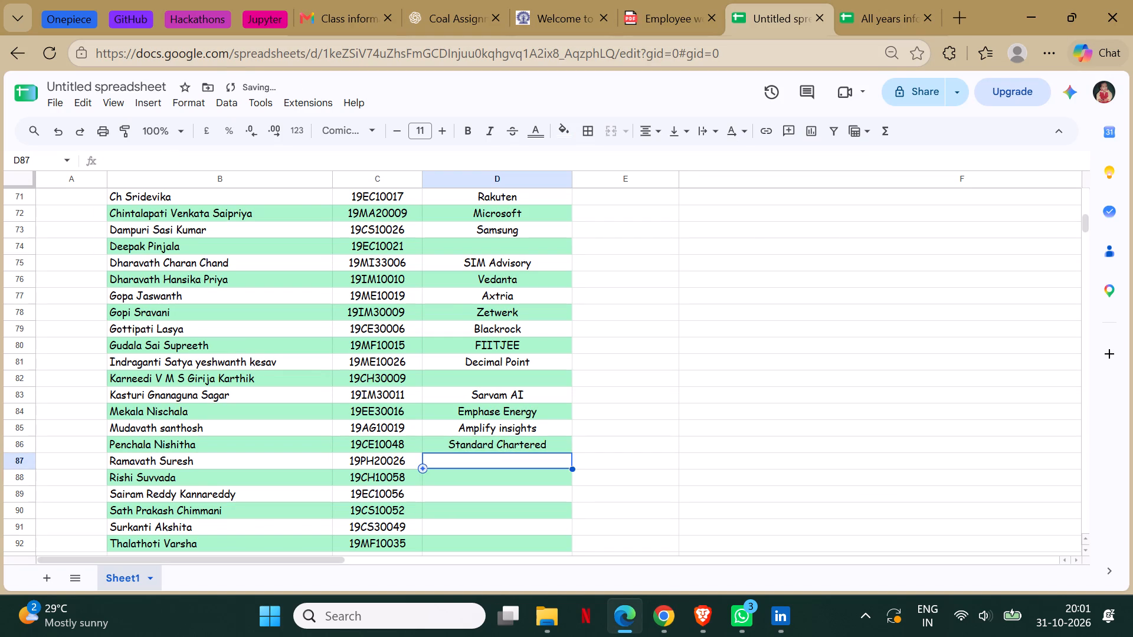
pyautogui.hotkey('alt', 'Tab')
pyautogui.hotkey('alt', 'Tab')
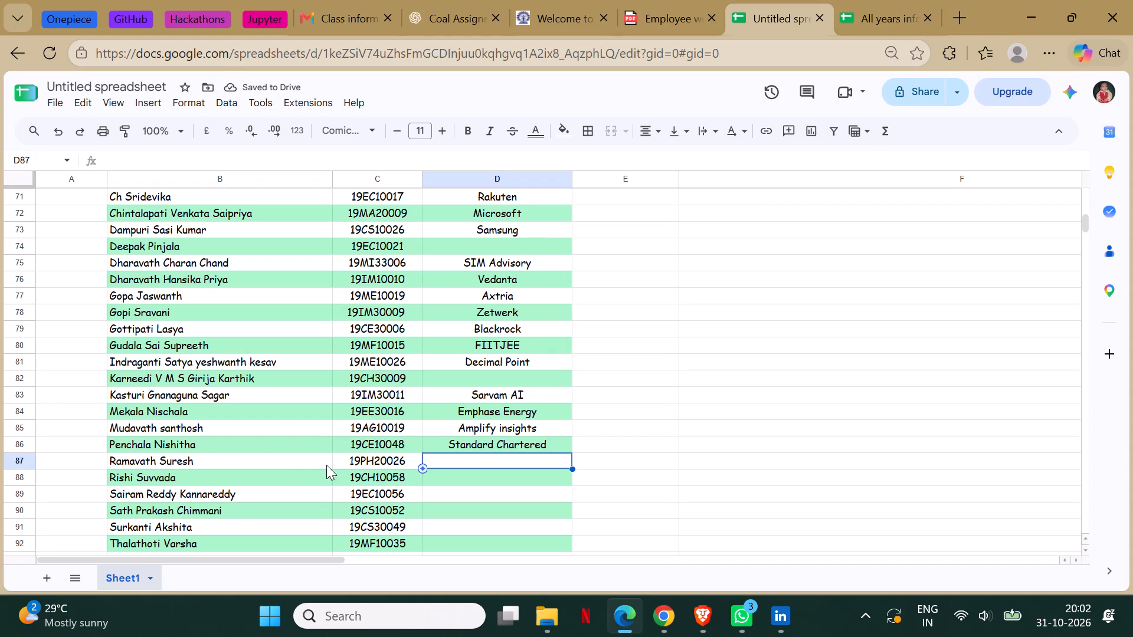
# Search LinkedIn for the name copied from B87 of the Untitled spreadsheet to find the student's employer.
pyautogui.click(295, 462)
pyautogui.hotkey('ctrl', 'c')
pyautogui.hotkey('alt', 'Tab')
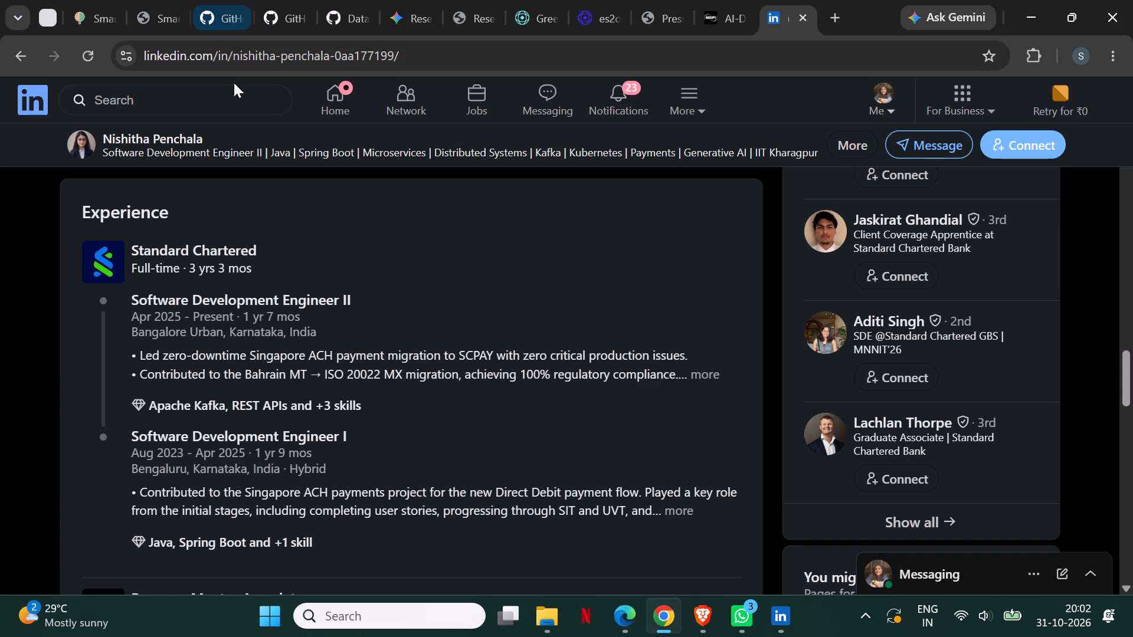
pyautogui.click(222, 87)
pyautogui.hotkey('ctrl', 'v')
pyautogui.press('Return')
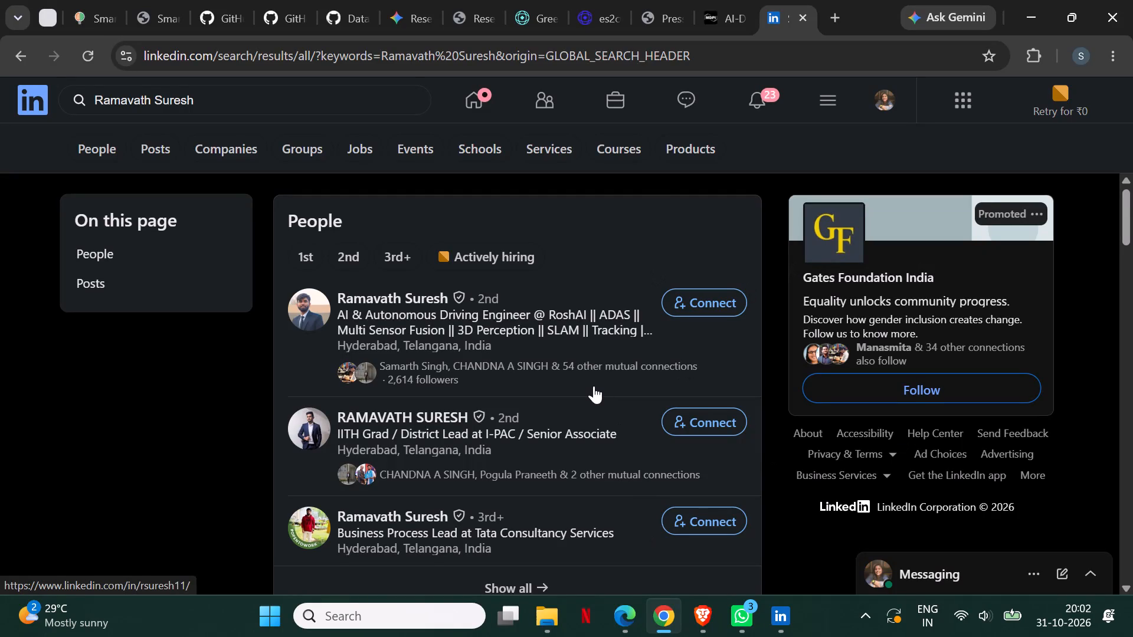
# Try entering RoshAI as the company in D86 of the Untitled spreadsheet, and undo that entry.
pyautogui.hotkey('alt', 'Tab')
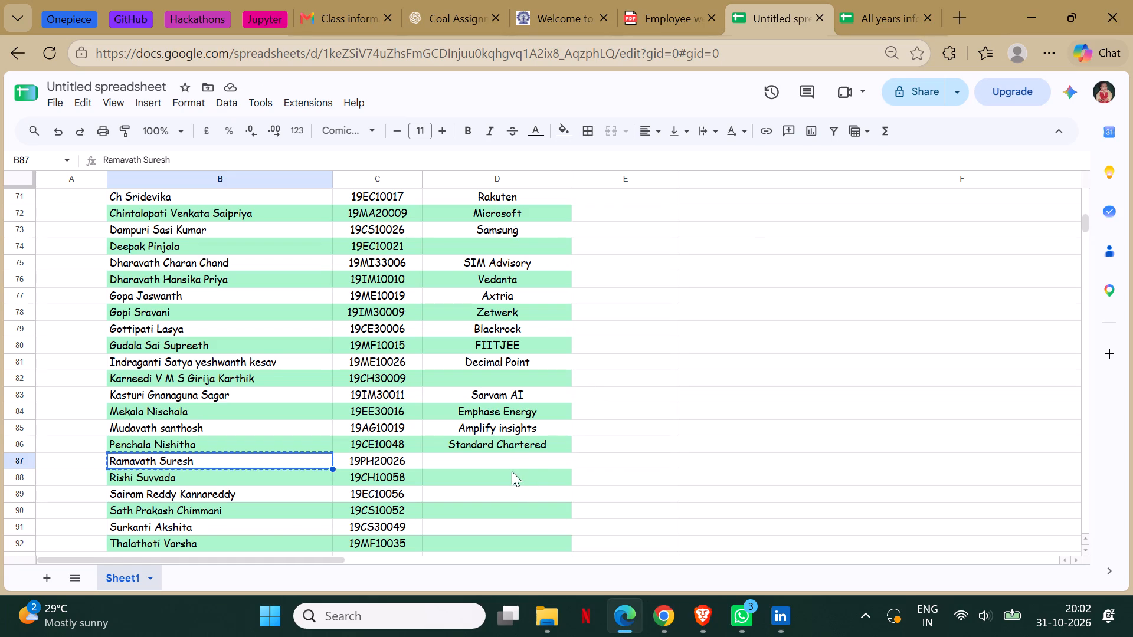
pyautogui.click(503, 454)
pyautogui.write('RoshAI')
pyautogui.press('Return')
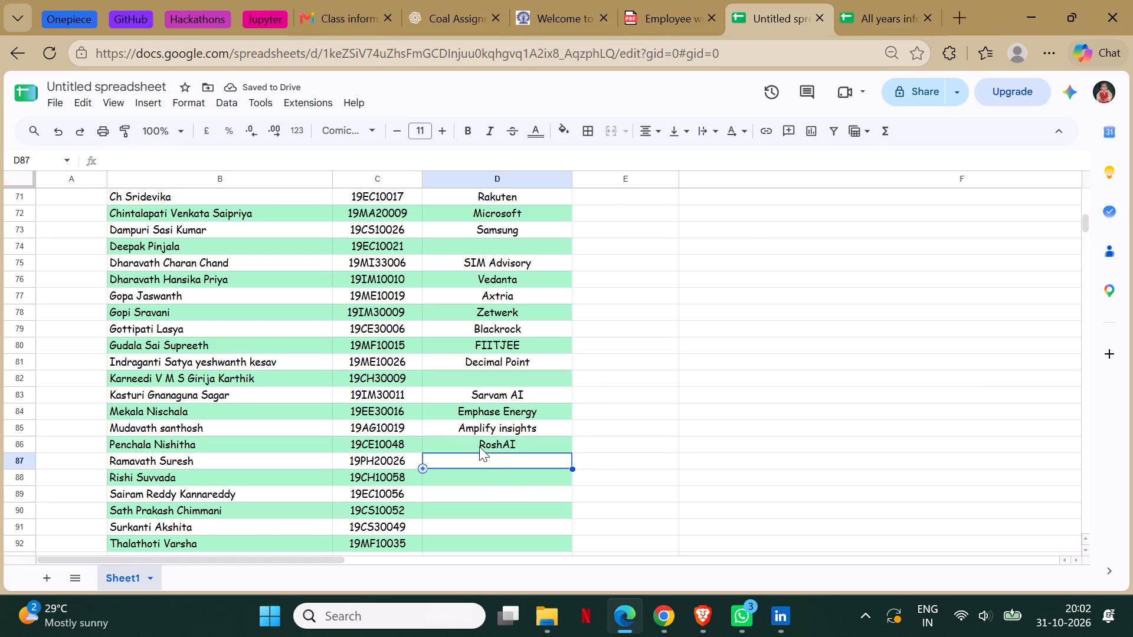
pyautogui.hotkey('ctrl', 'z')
# Enter RoshAi as the company in D87 of the Untitled spreadsheet.
pyautogui.click(495, 460)
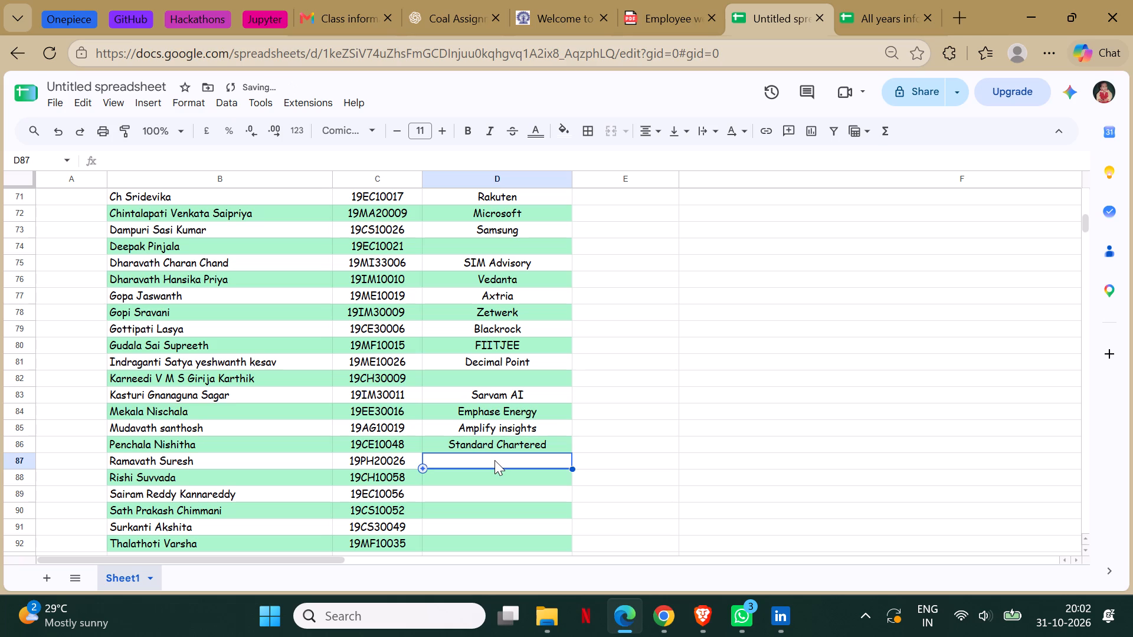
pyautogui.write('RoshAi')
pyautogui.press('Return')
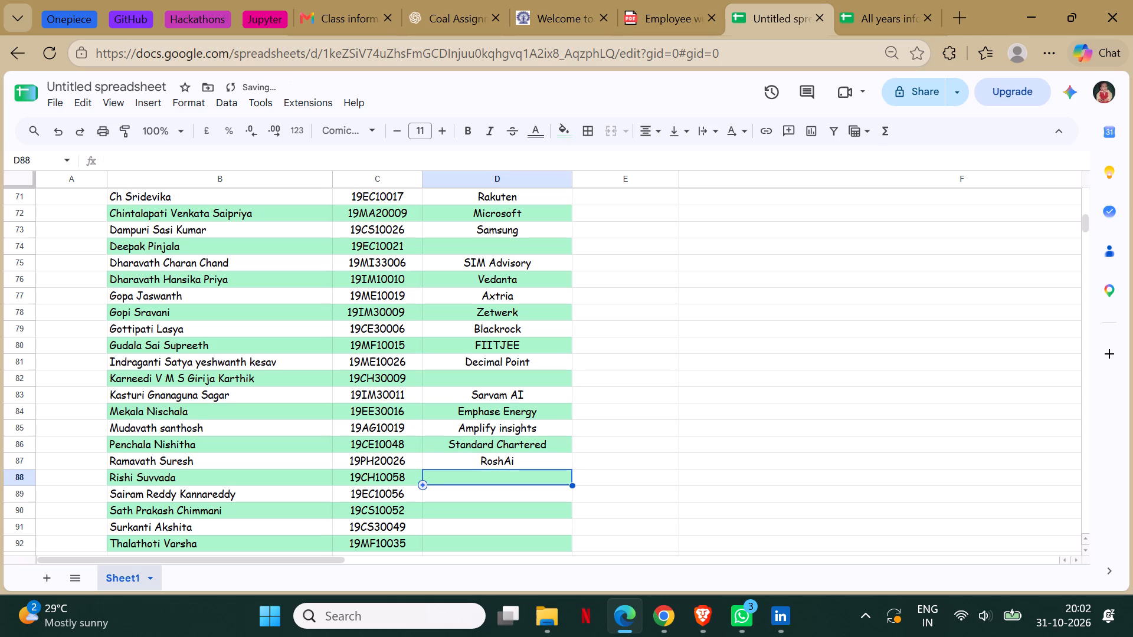
# Search LinkedIn for the name copied from B88 of the Untitled spreadsheet to find the student's employer.
pyautogui.click(285, 481)
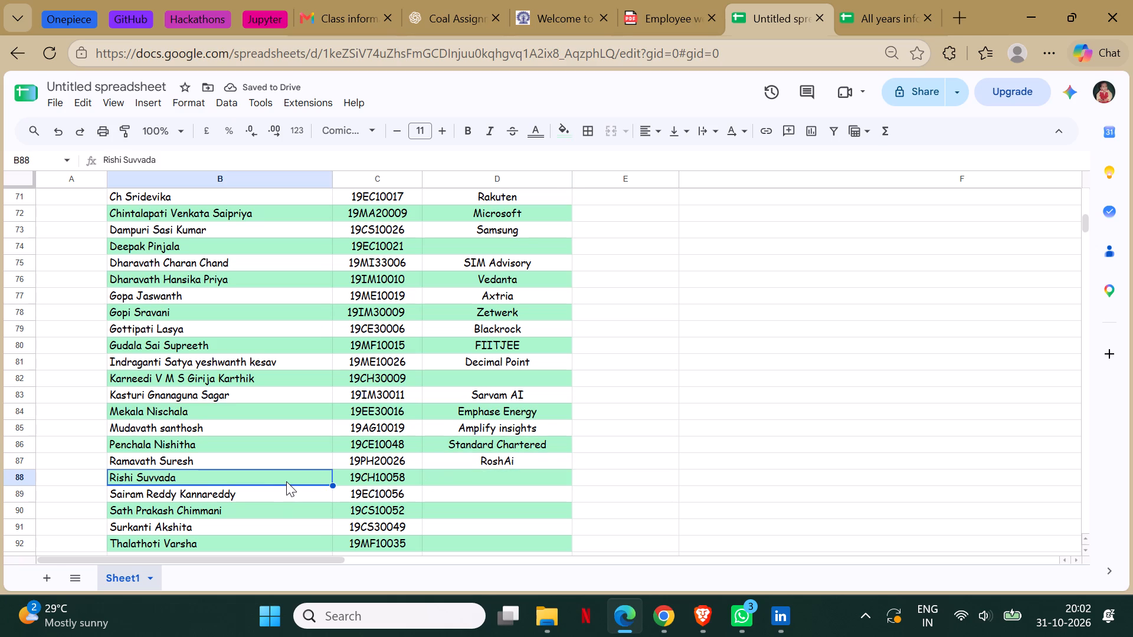
pyautogui.hotkey('ctrl', 'c')
pyautogui.hotkey('alt', 'Tab')
pyautogui.tripleClick(234, 100)
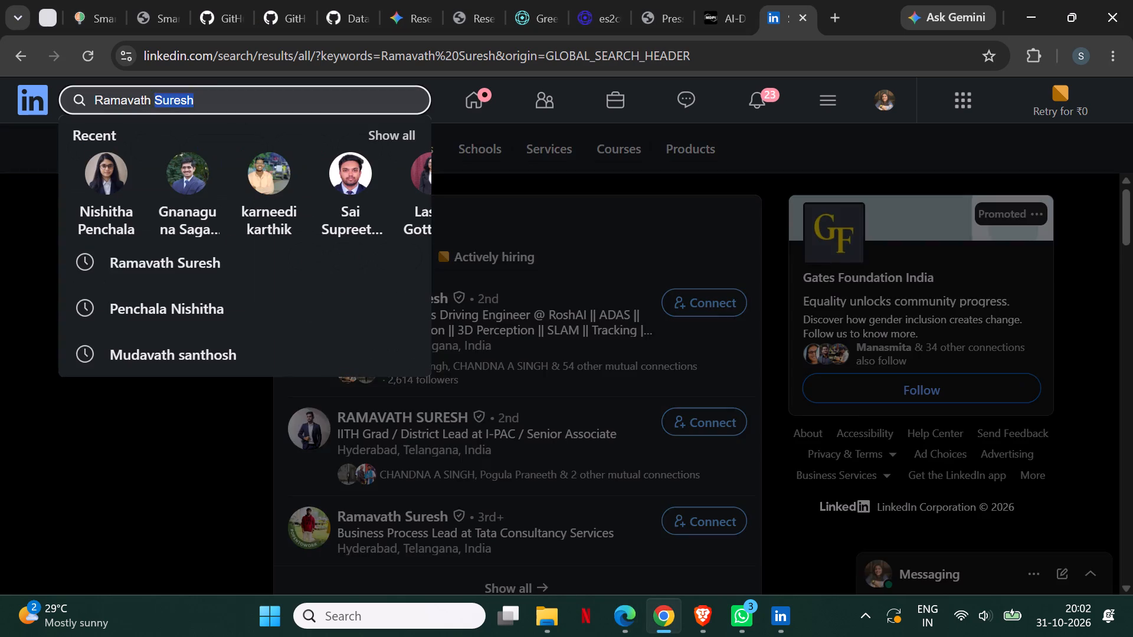
pyautogui.click(234, 100)
pyautogui.hotkey('ctrl', 'v')
pyautogui.press('Return')
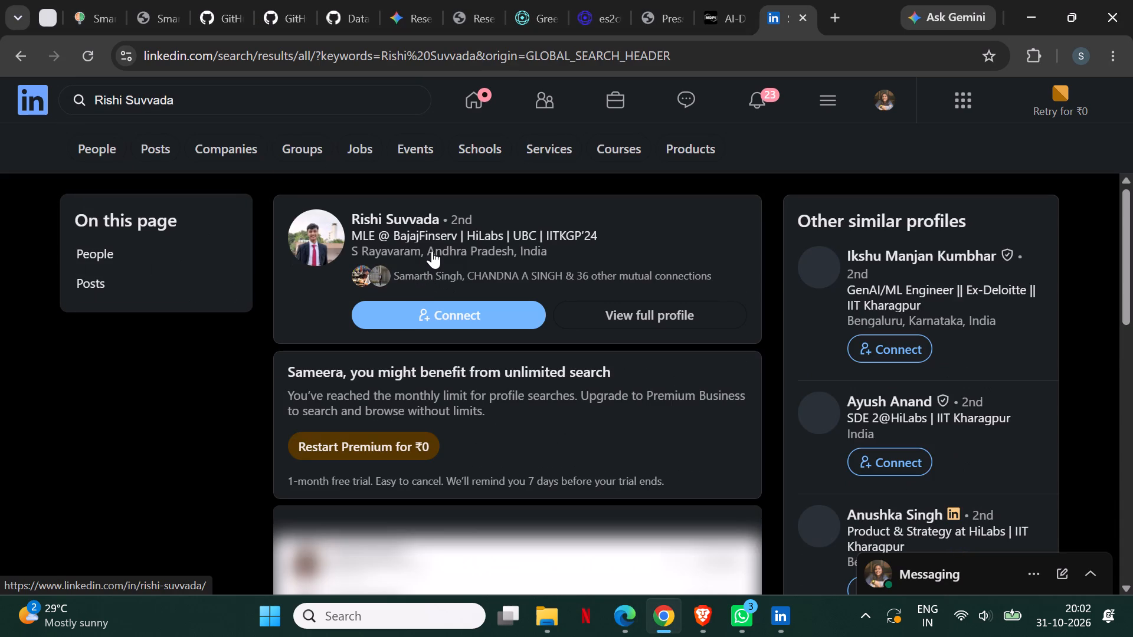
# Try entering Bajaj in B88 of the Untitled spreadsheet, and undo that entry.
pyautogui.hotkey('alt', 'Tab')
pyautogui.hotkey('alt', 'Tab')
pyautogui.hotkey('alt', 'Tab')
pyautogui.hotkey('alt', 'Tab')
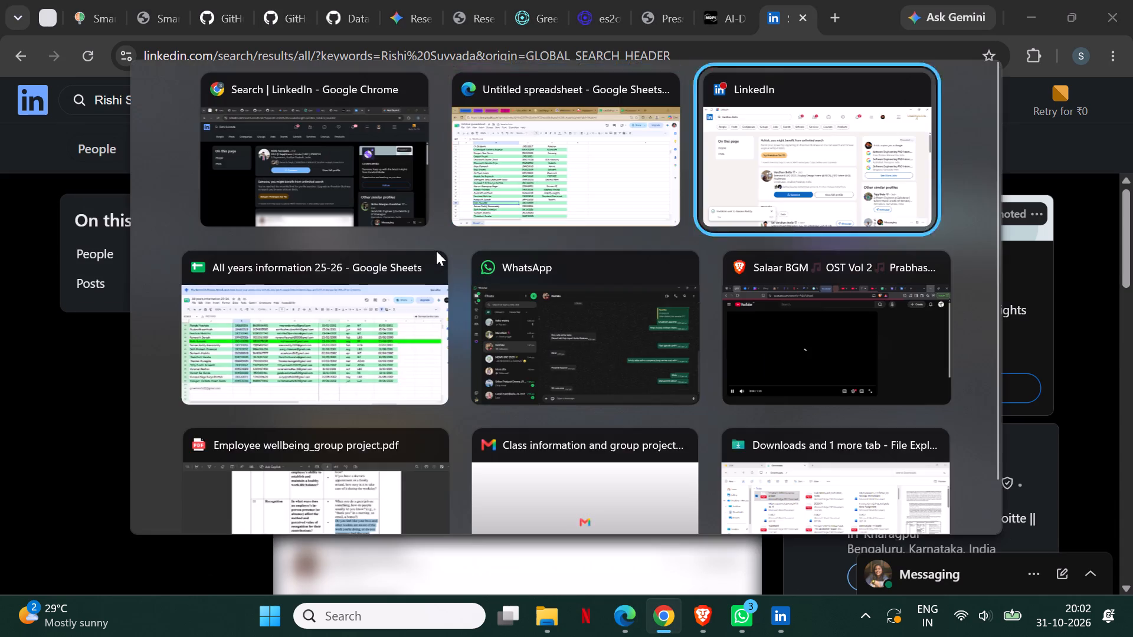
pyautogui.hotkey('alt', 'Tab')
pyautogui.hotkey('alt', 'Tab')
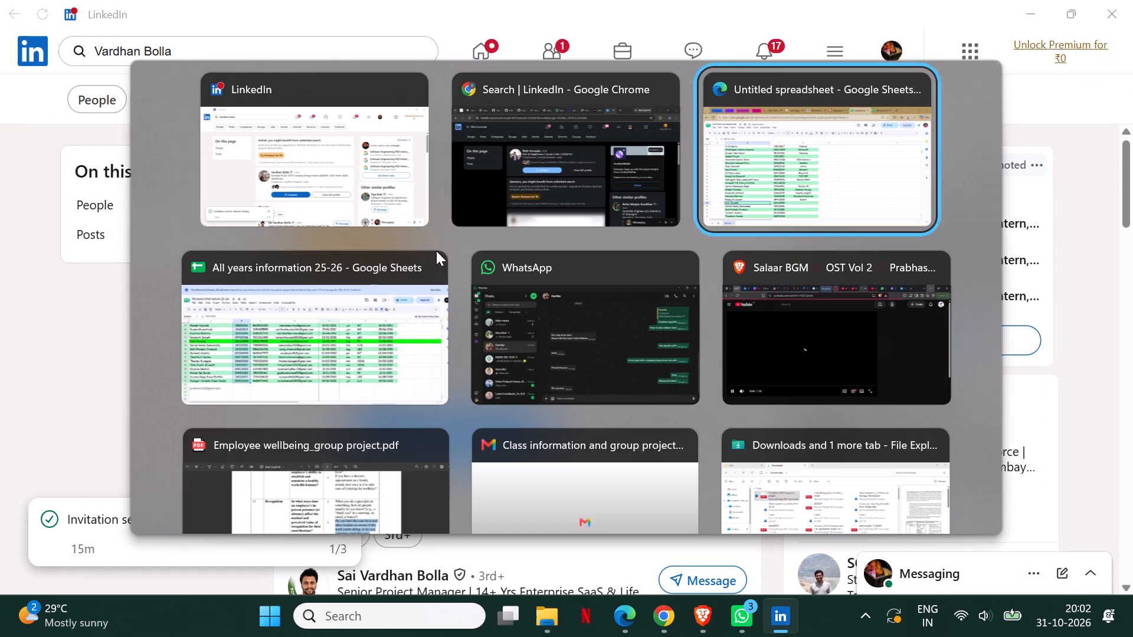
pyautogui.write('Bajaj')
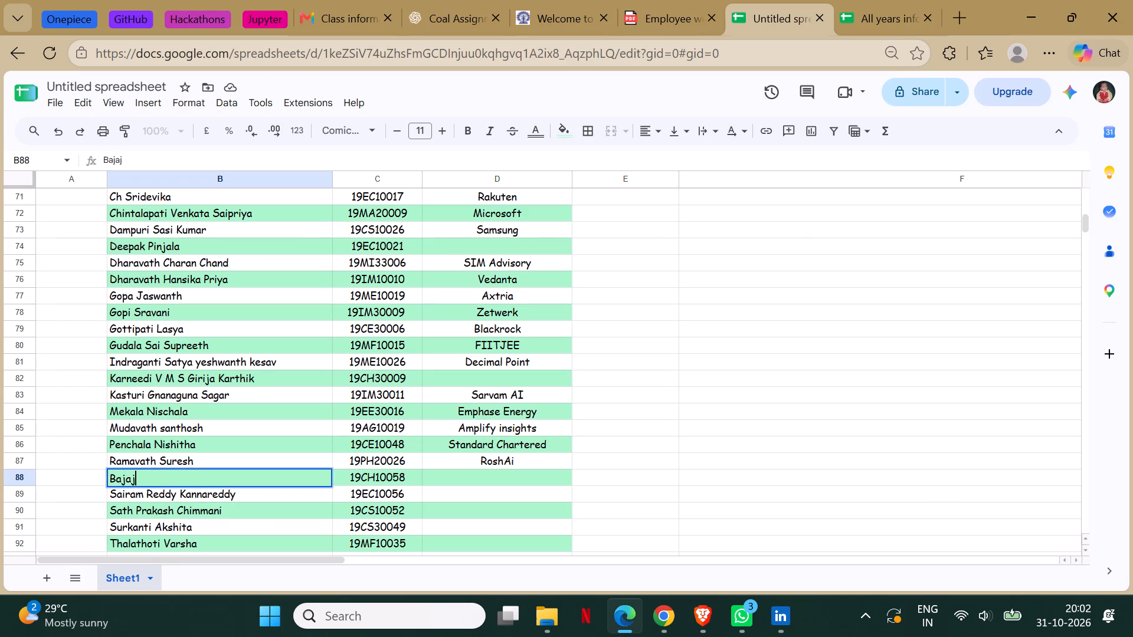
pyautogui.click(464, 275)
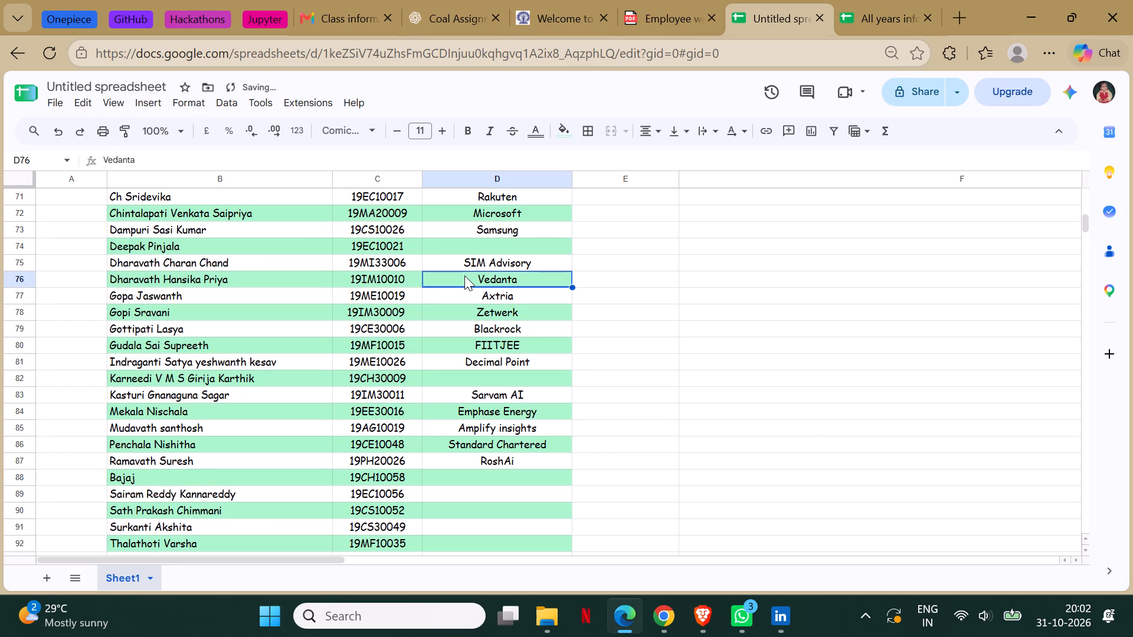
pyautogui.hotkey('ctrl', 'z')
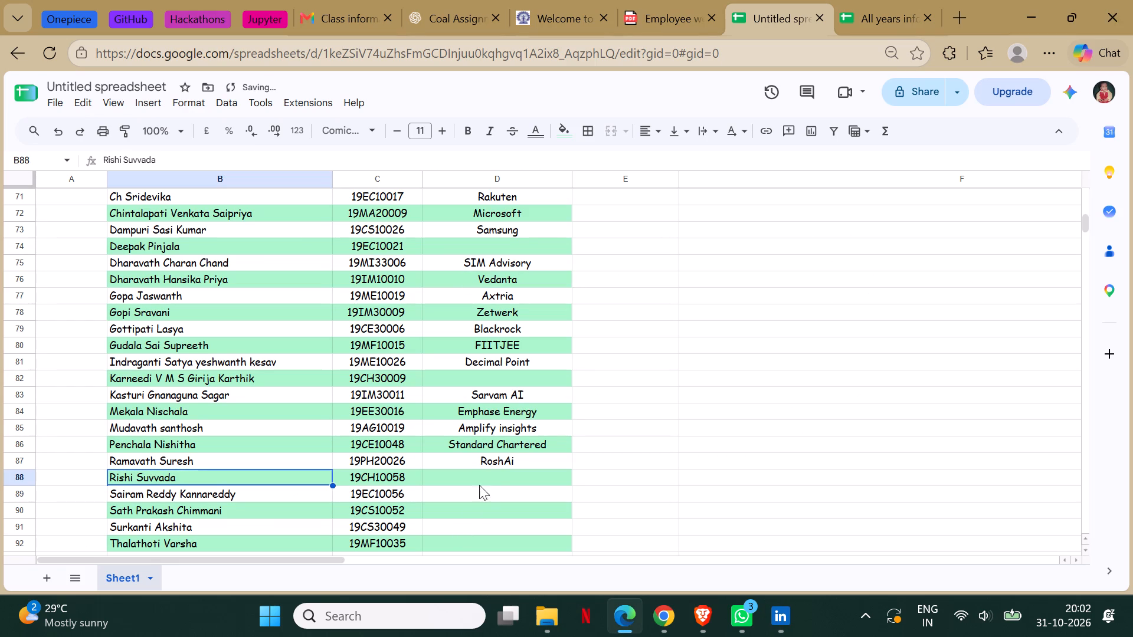
# Enter Bajaj Finance as the company in D88 of the Untitled spreadsheet.
pyautogui.click(489, 474)
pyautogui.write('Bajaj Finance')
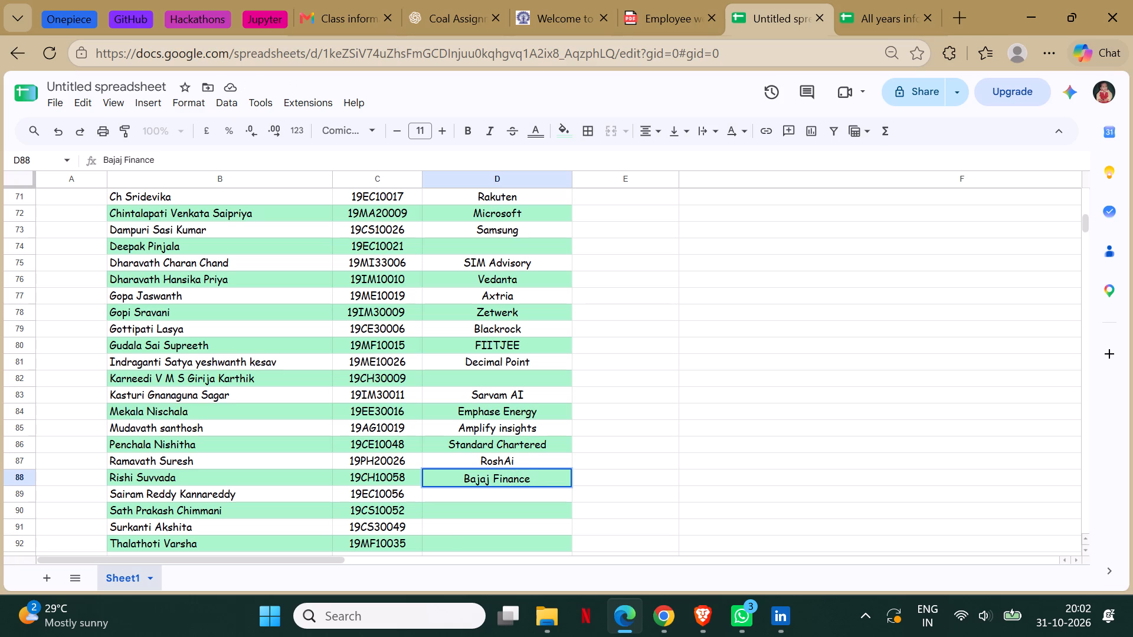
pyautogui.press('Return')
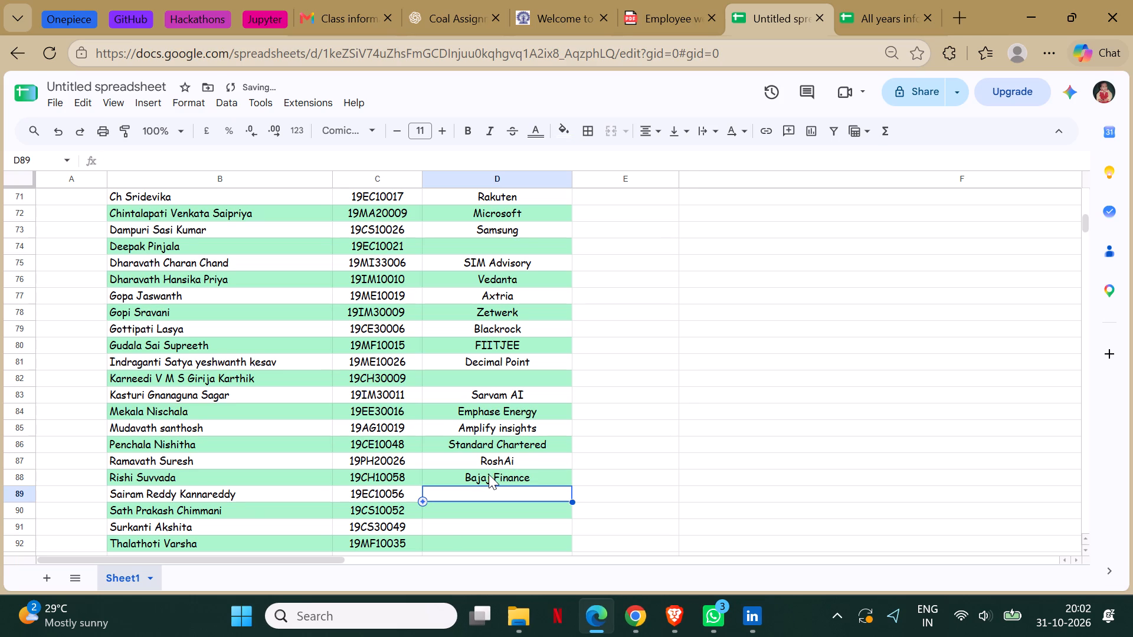
# Search LinkedIn for the name copied from B89 of the Untitled spreadsheet to find the student's employer.
pyautogui.click(306, 507)
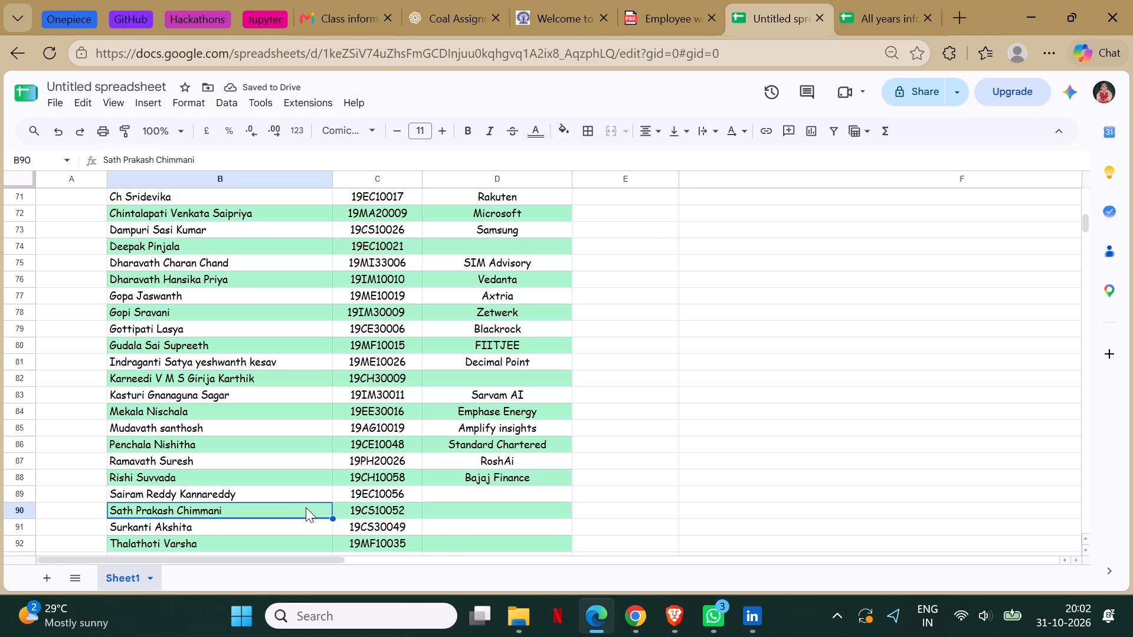
pyautogui.hotkey('ctrl', 'c')
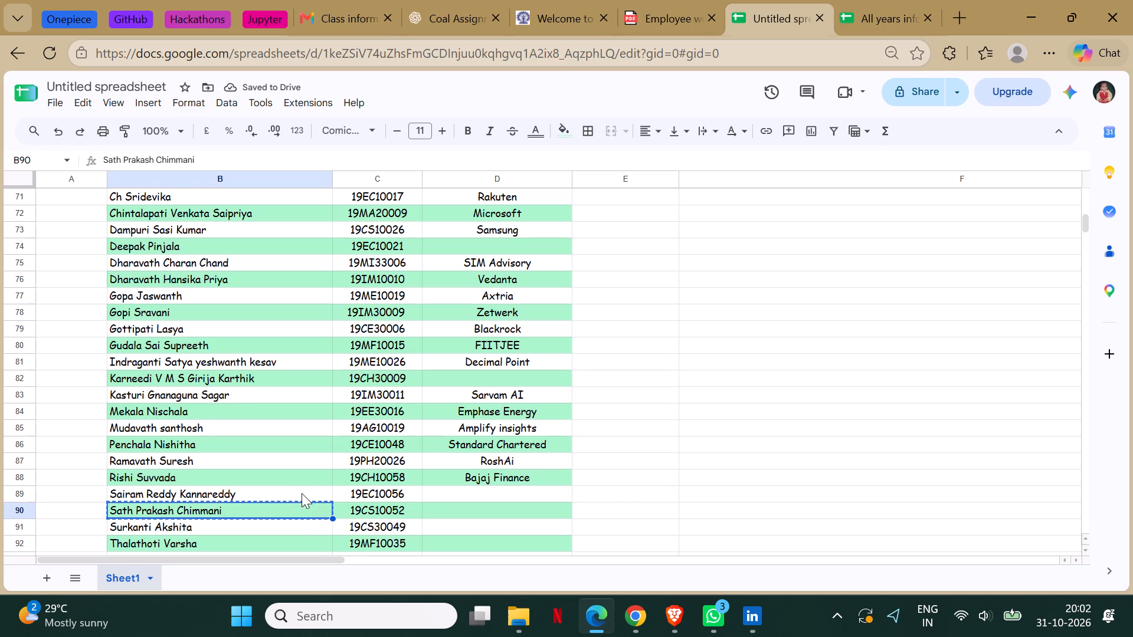
pyautogui.click(302, 493)
pyautogui.hotkey('ctrl', 'c')
pyautogui.hotkey('alt', 'Tab')
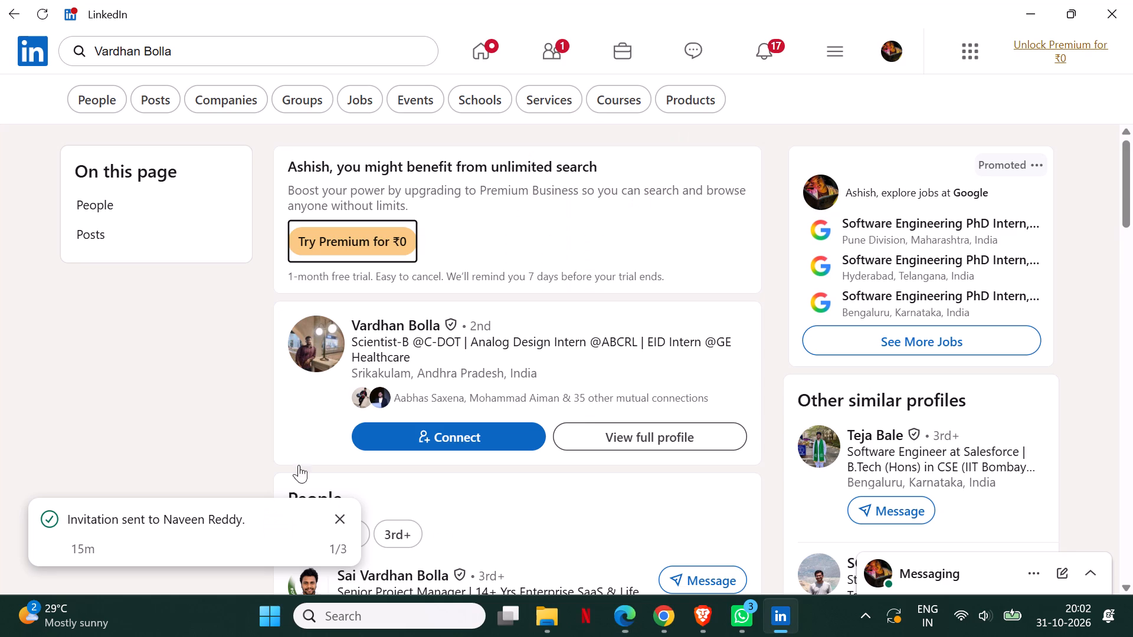
pyautogui.tripleClick(283, 59)
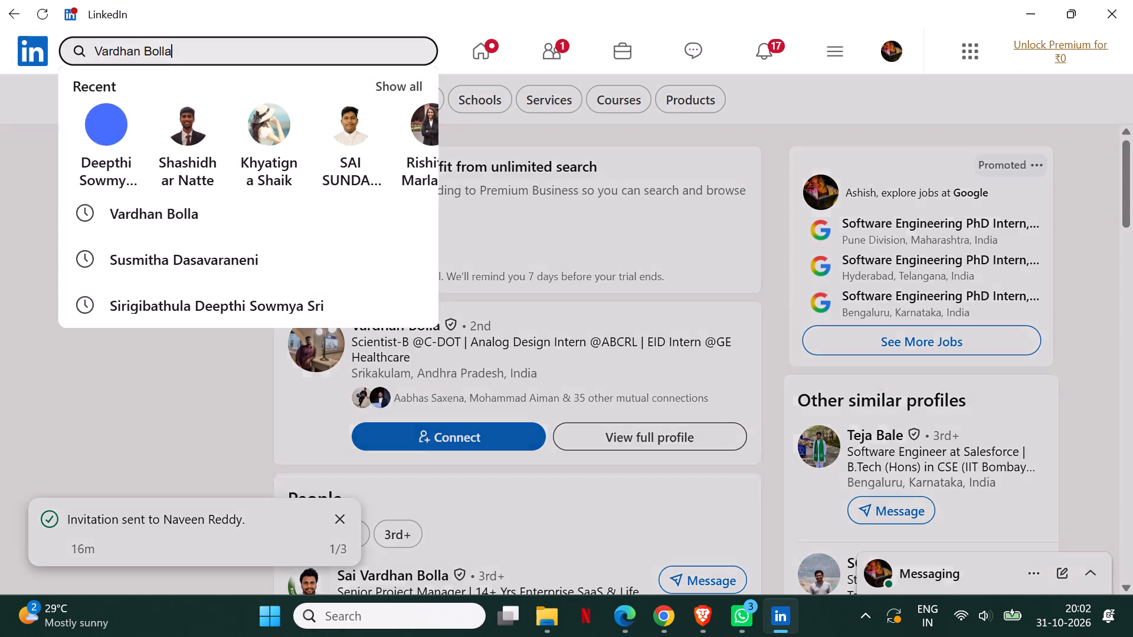
pyautogui.hotkey('ctrl', 'v')
pyautogui.press('Return')
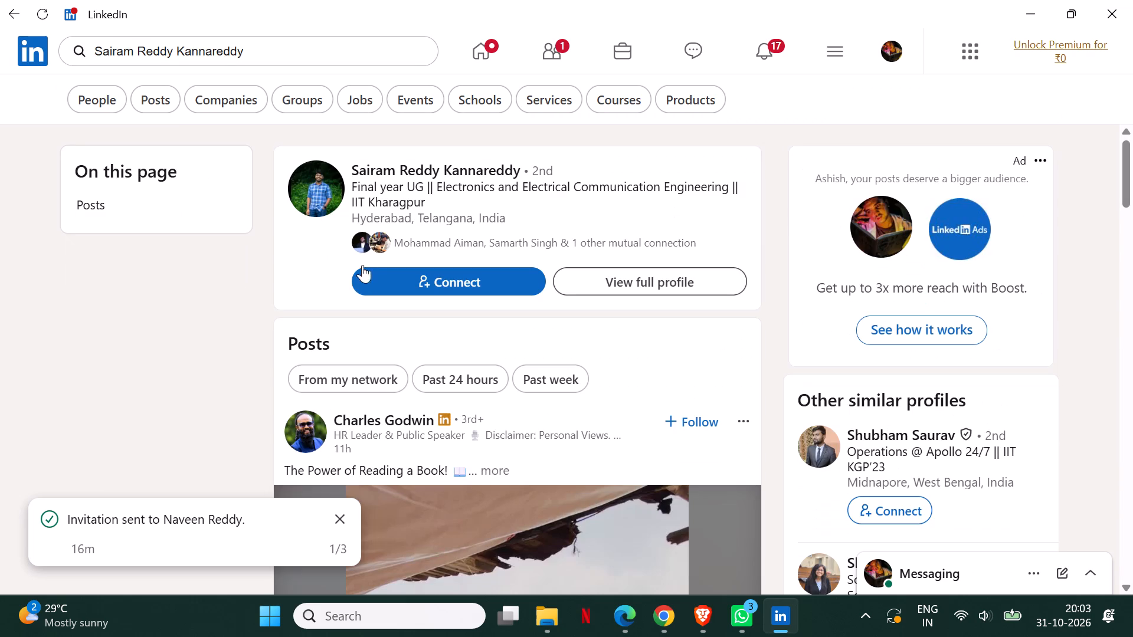
# Open the matching LinkedIn profile for the B89 student and examine its Experience section for an employer.
pyautogui.click(423, 162)
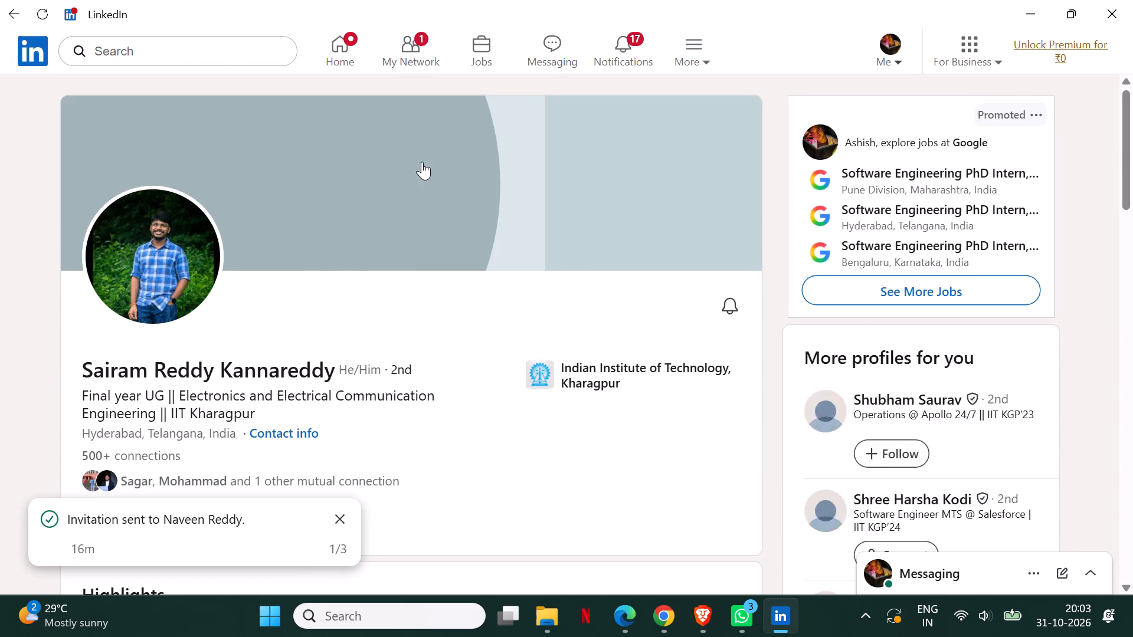
pyautogui.scroll(-11, 422, 162)
pyautogui.scroll(3, 422, 162)
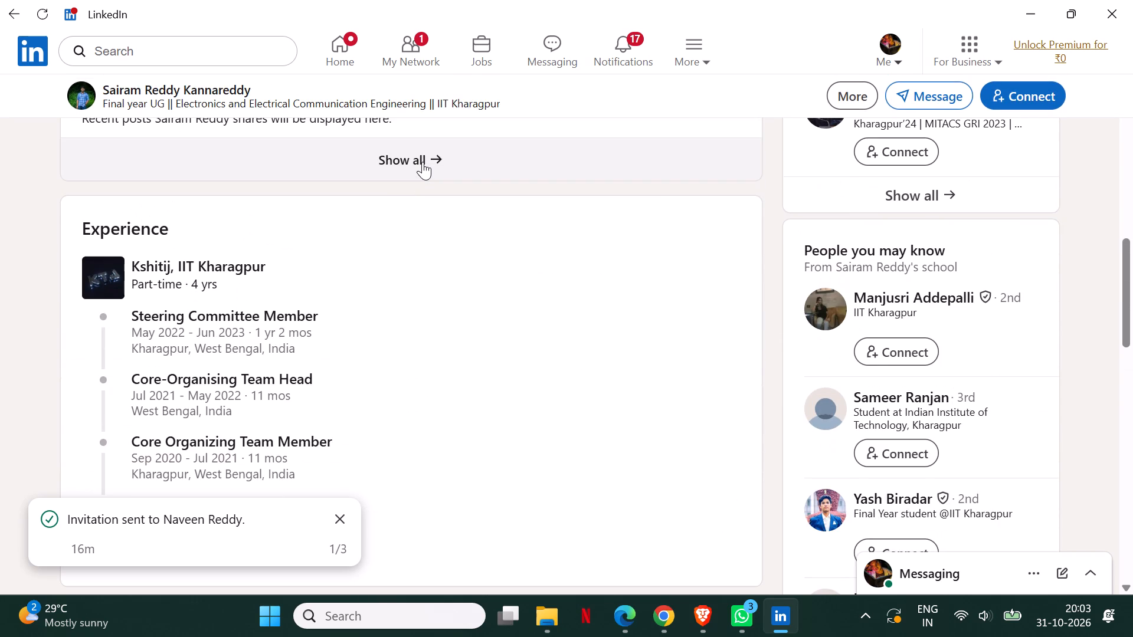
pyautogui.scroll(-3, 423, 162)
pyautogui.scroll(15, 424, 162)
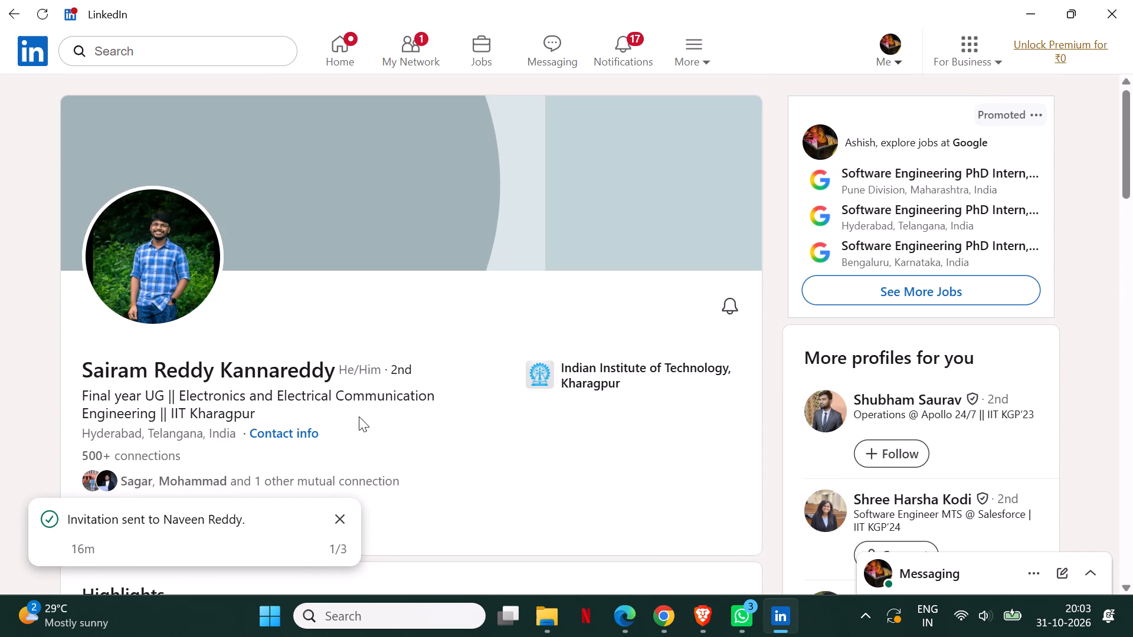
# Search LinkedIn for the name copied from B90 of the Untitled spreadsheet to find the student's employer.
pyautogui.hotkey('alt', 'Tab')
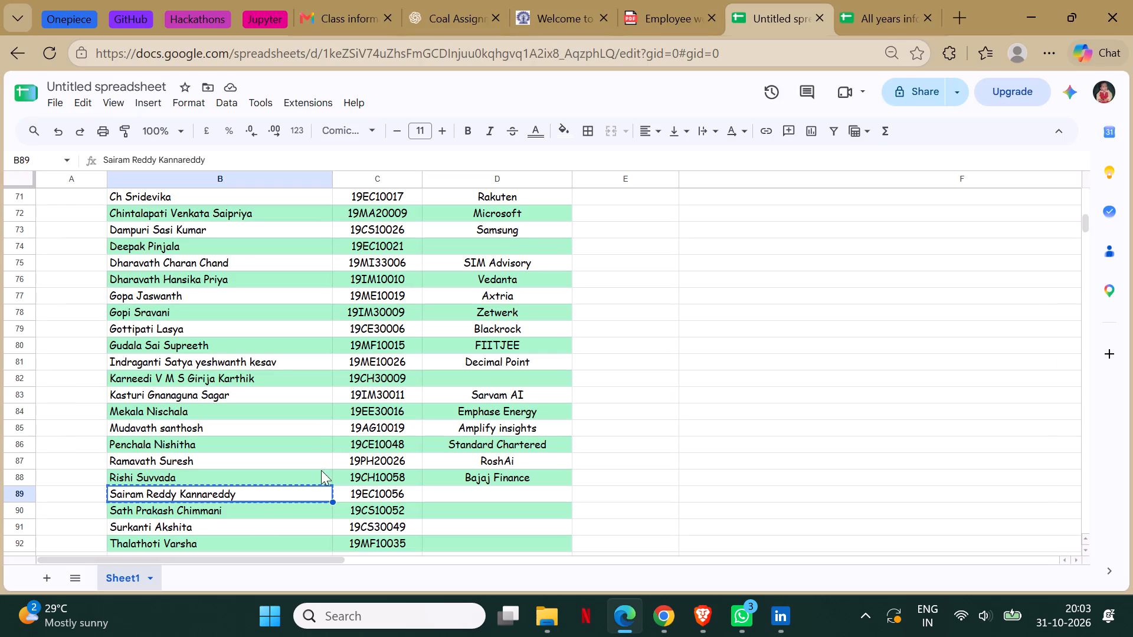
pyautogui.click(252, 515)
pyautogui.hotkey('ctrl', 'c')
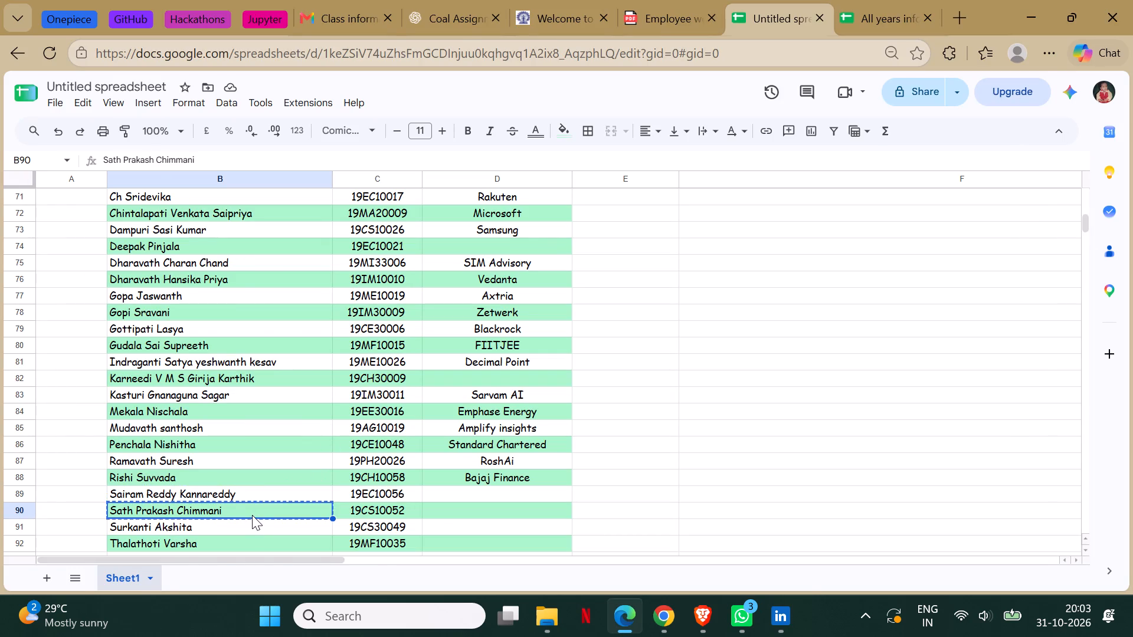
pyautogui.hotkey('alt', 'Tab')
pyautogui.click(177, 56)
pyautogui.hotkey('ctrl', 'v')
pyautogui.press('Return')
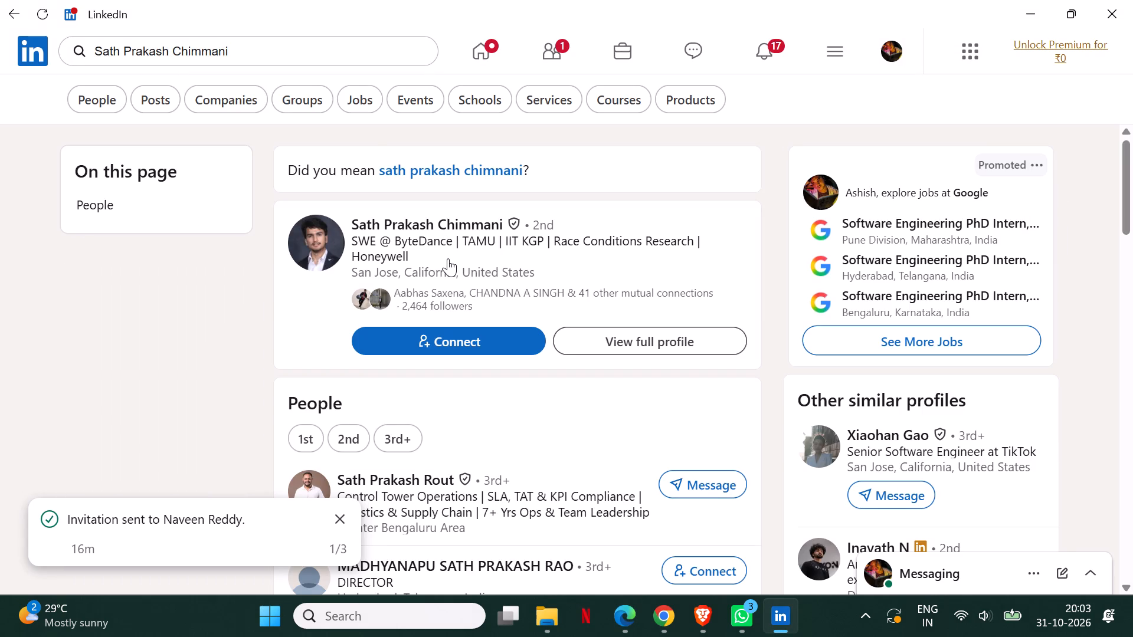
# Enter ByteDance as the company in D90 of the Untitled spreadsheet.
pyautogui.hotkey('alt', 'Tab')
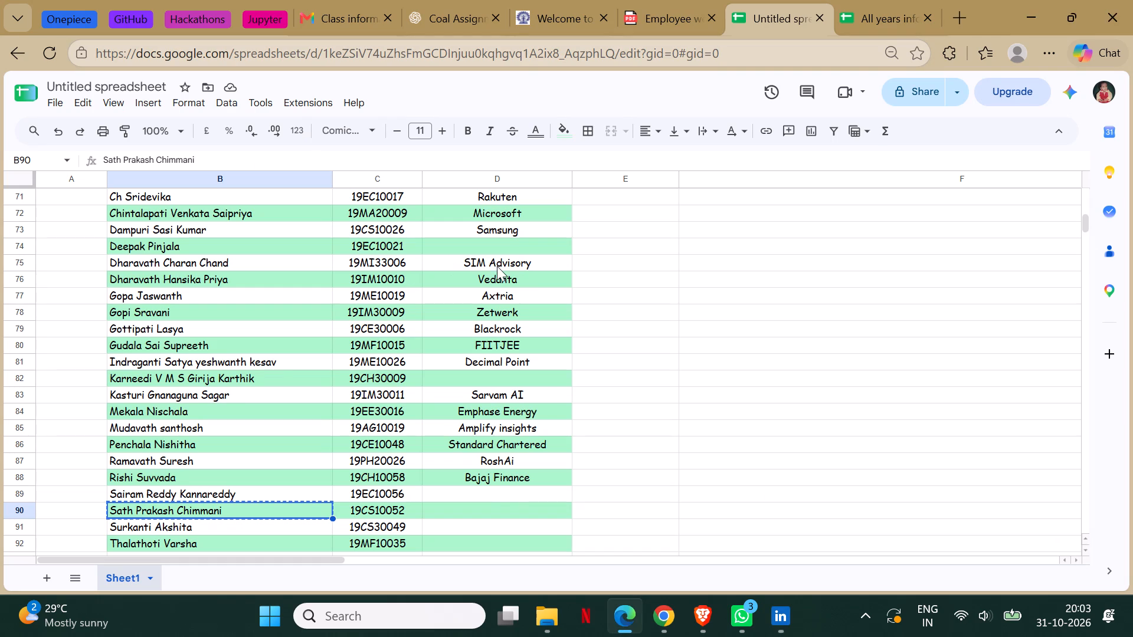
pyautogui.click(497, 508)
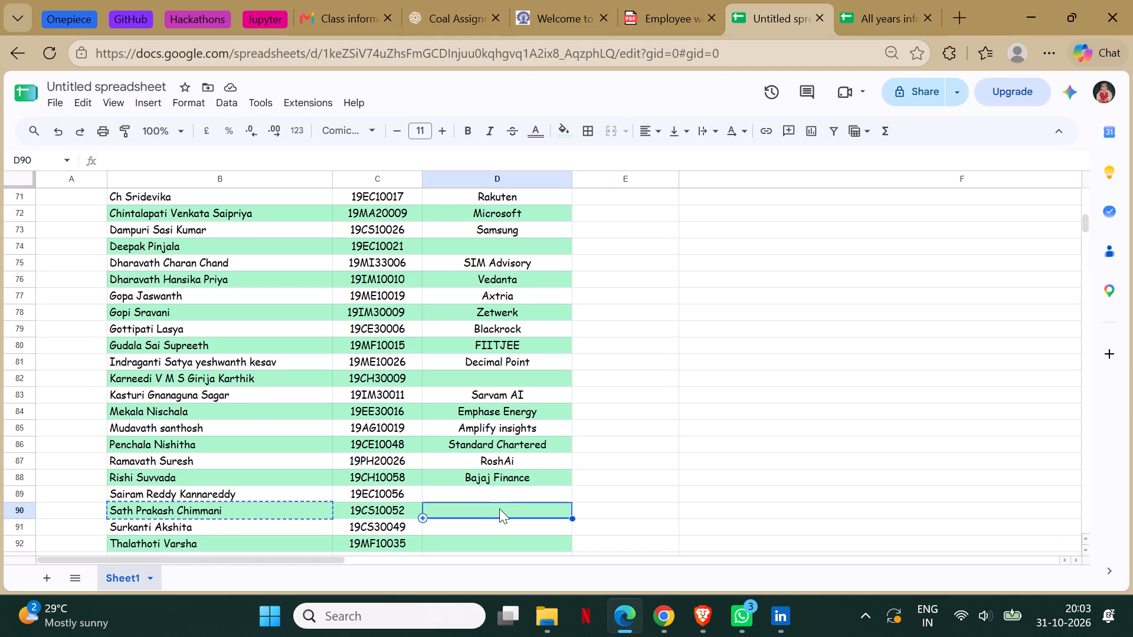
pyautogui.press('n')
pyautogui.press('BackSpace')
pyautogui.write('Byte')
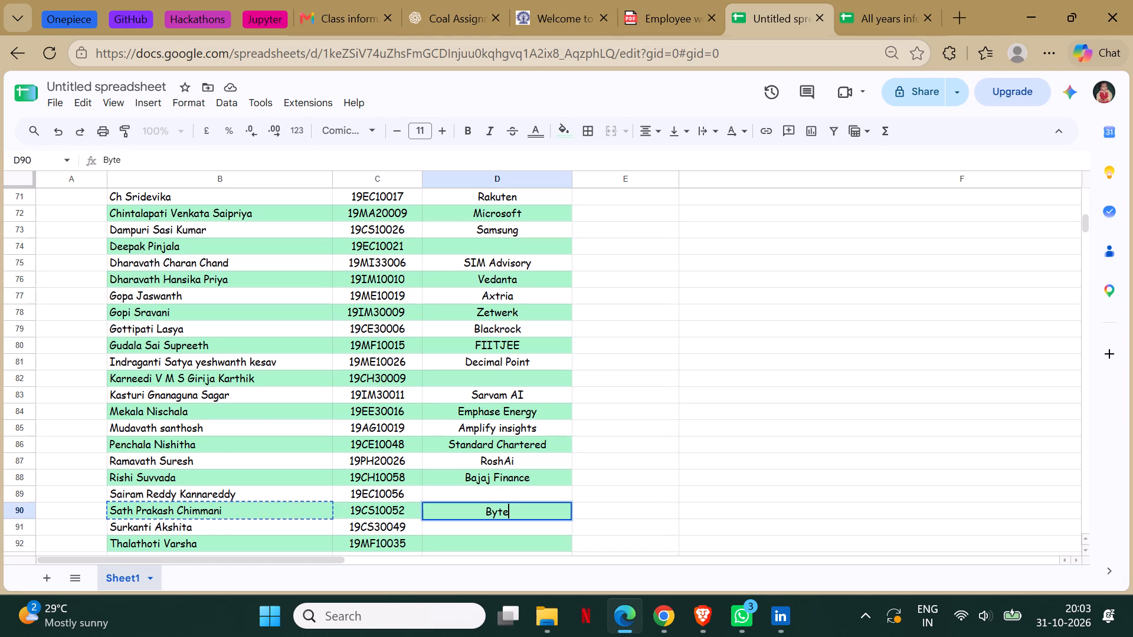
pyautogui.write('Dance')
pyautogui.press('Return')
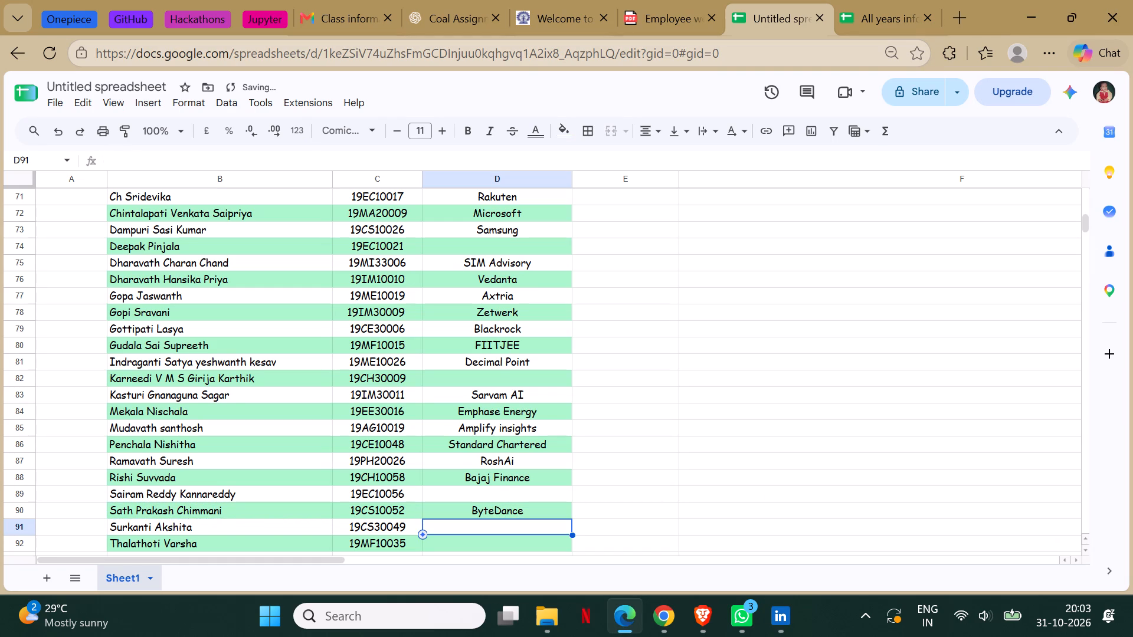
# Search LinkedIn for the name copied from B91 of the Untitled spreadsheet to find the student's employer.
pyautogui.scroll(-1, 373, 511)
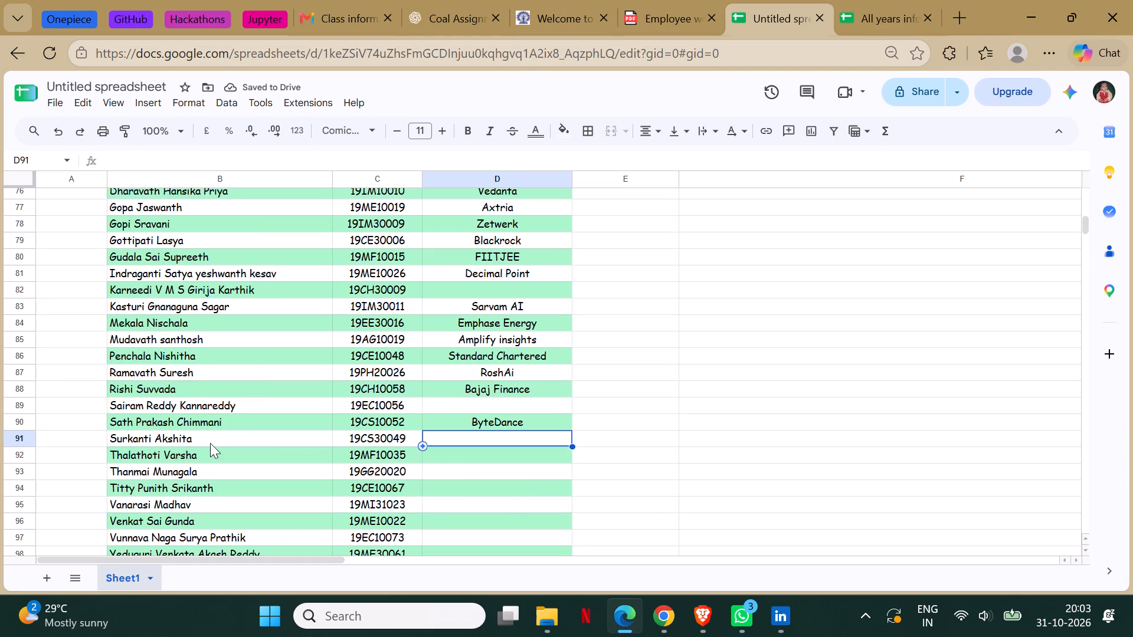
pyautogui.click(208, 441)
pyautogui.hotkey('ctrl', 'c')
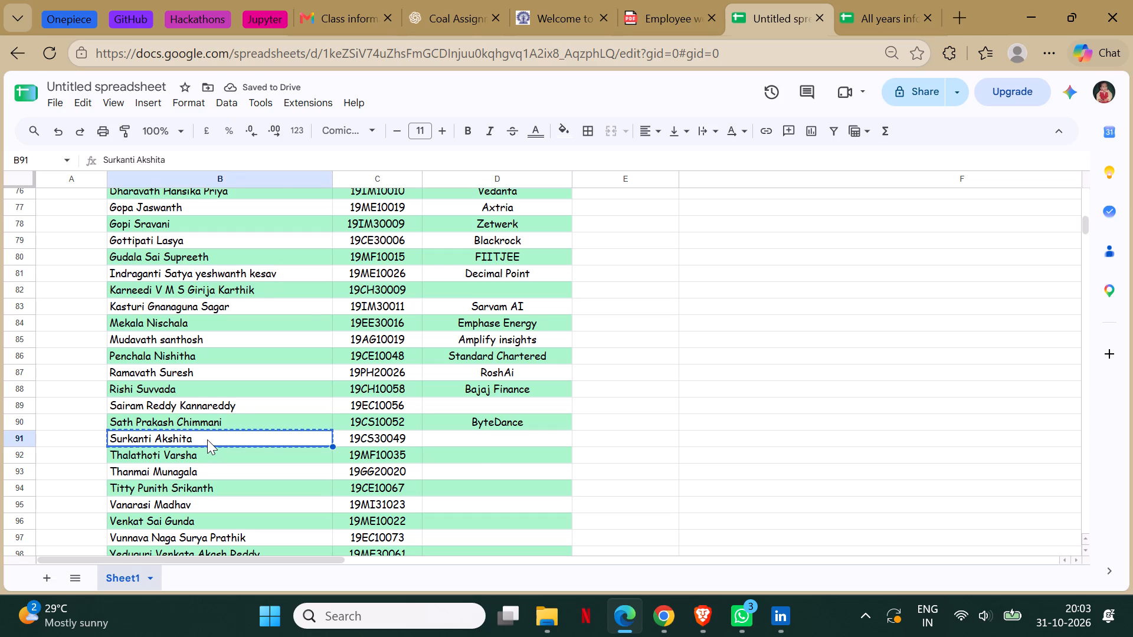
pyautogui.hotkey('alt', 'Tab')
pyautogui.tripleClick(239, 58)
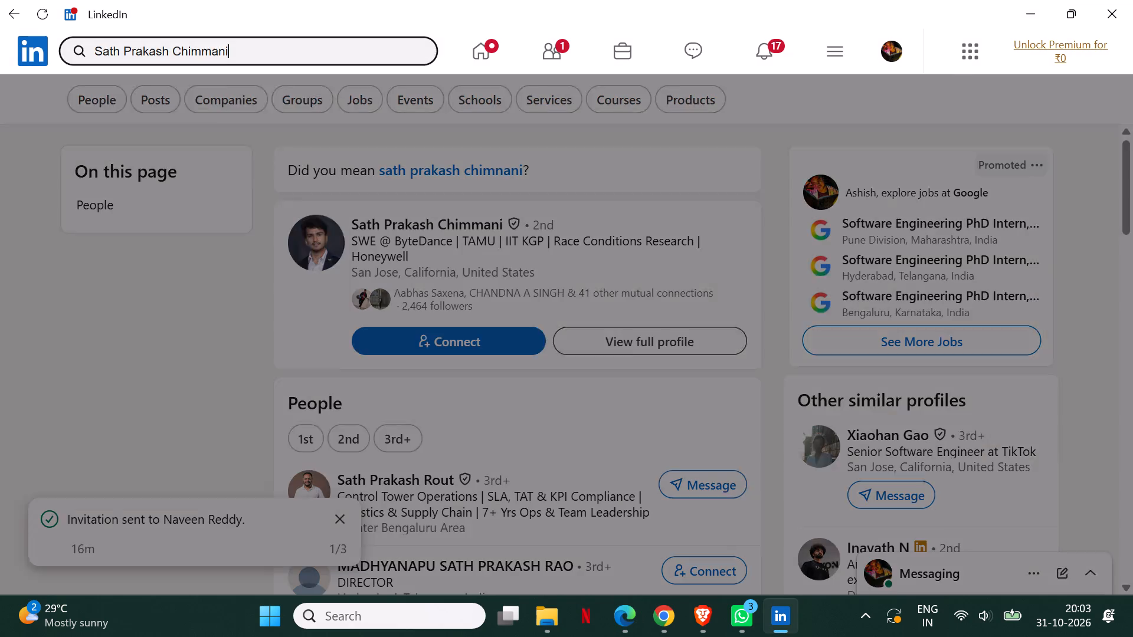
pyautogui.click(238, 58)
pyautogui.hotkey('ctrl', 'v')
pyautogui.press('Return')
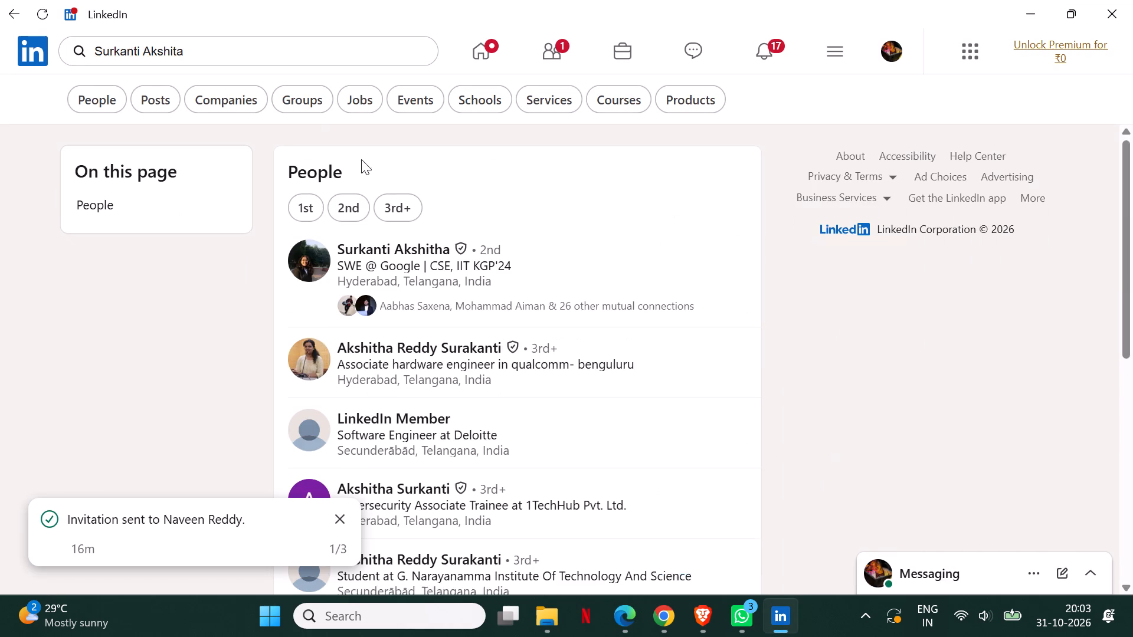
# Enter Google as the company in D91 of the Untitled spreadsheet.
pyautogui.hotkey('alt', 'Tab')
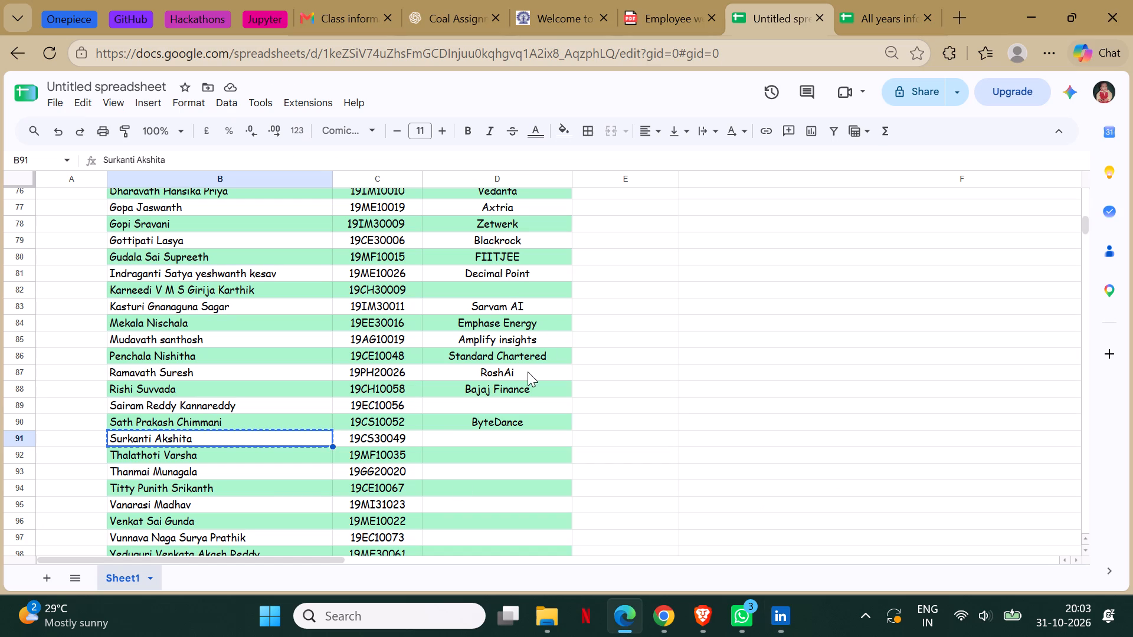
pyautogui.click(475, 442)
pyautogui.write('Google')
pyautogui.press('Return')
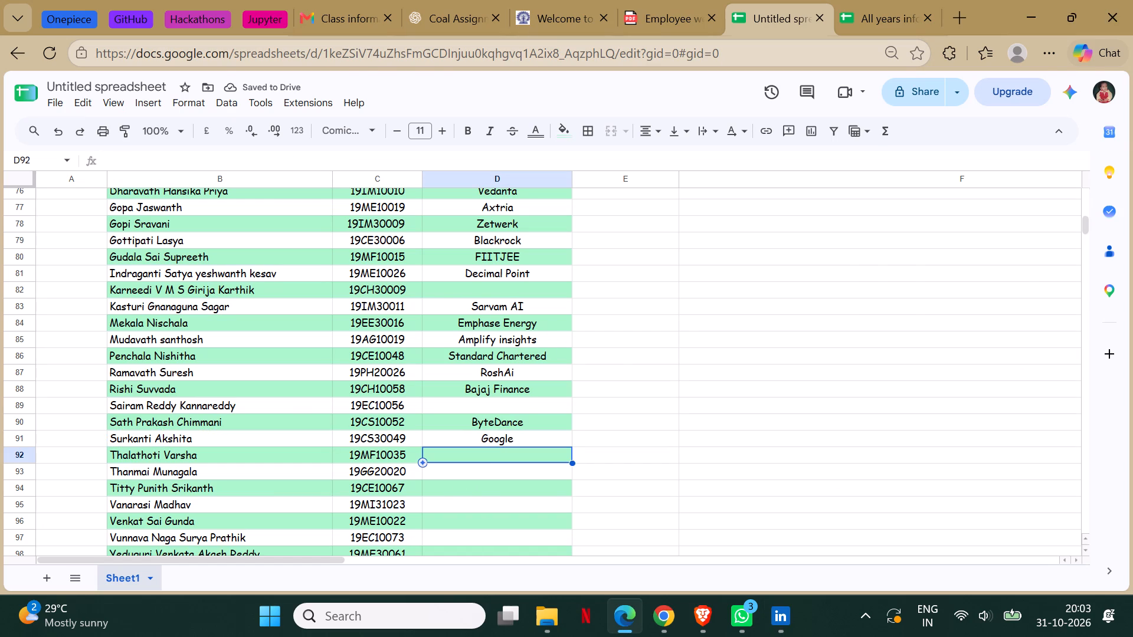
# Look up the student named in B92 on LinkedIn, open the suggested profile, and examine its photo and Experience section for the employer.
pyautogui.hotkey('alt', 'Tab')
pyautogui.tripleClick(297, 51)
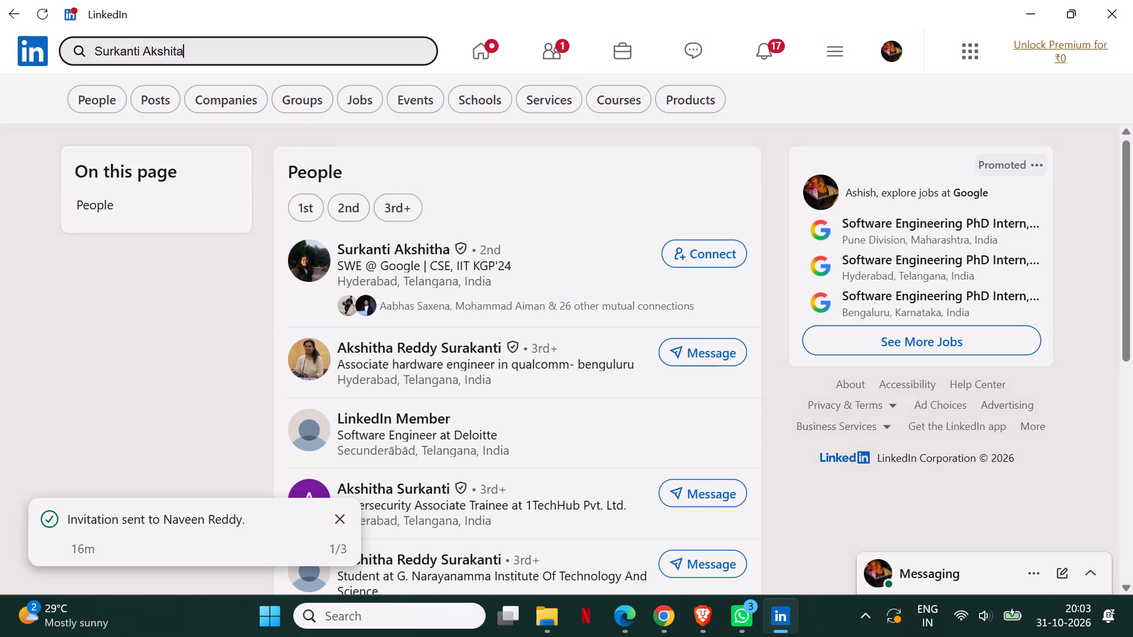
pyautogui.click(297, 51)
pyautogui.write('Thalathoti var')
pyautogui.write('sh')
pyautogui.click(193, 90)
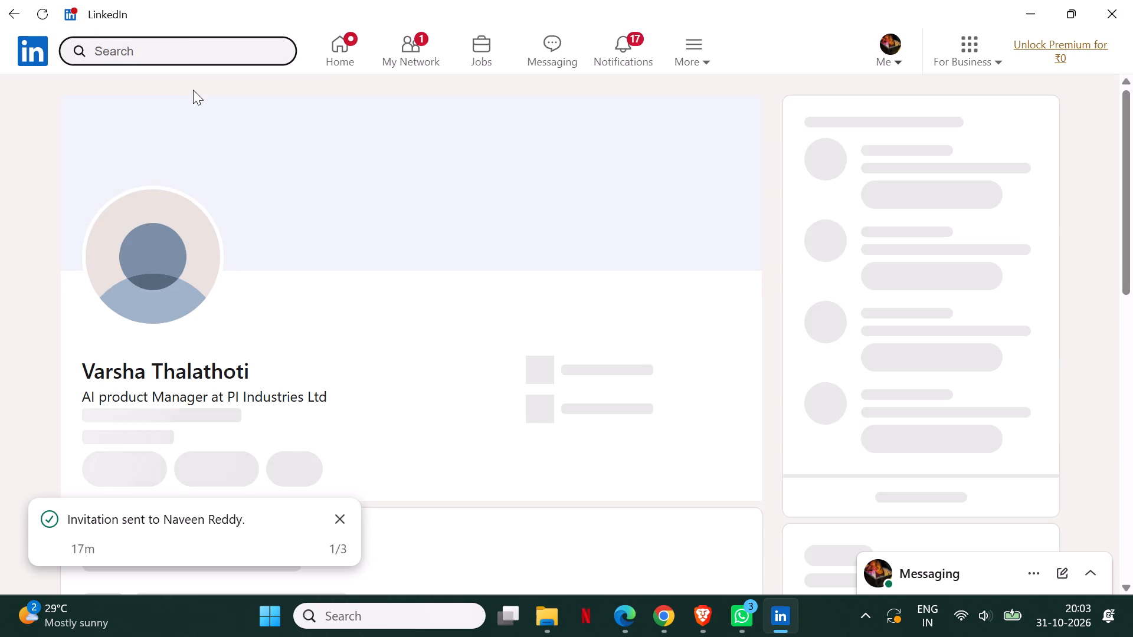
pyautogui.click(151, 270)
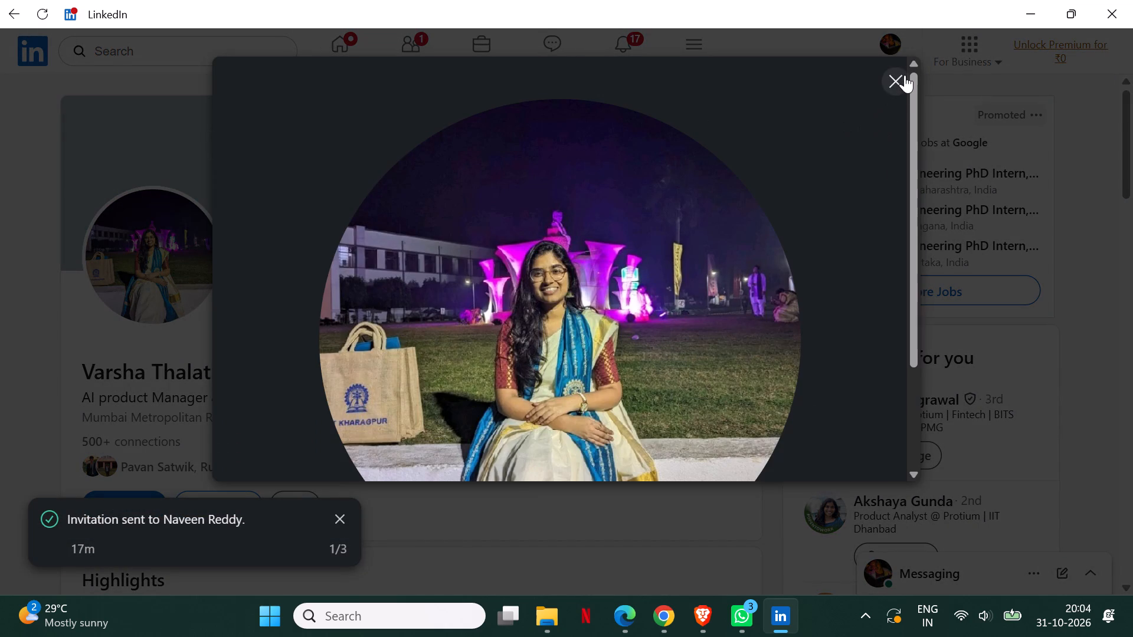
pyautogui.click(905, 75)
pyautogui.scroll(-6, 416, 398)
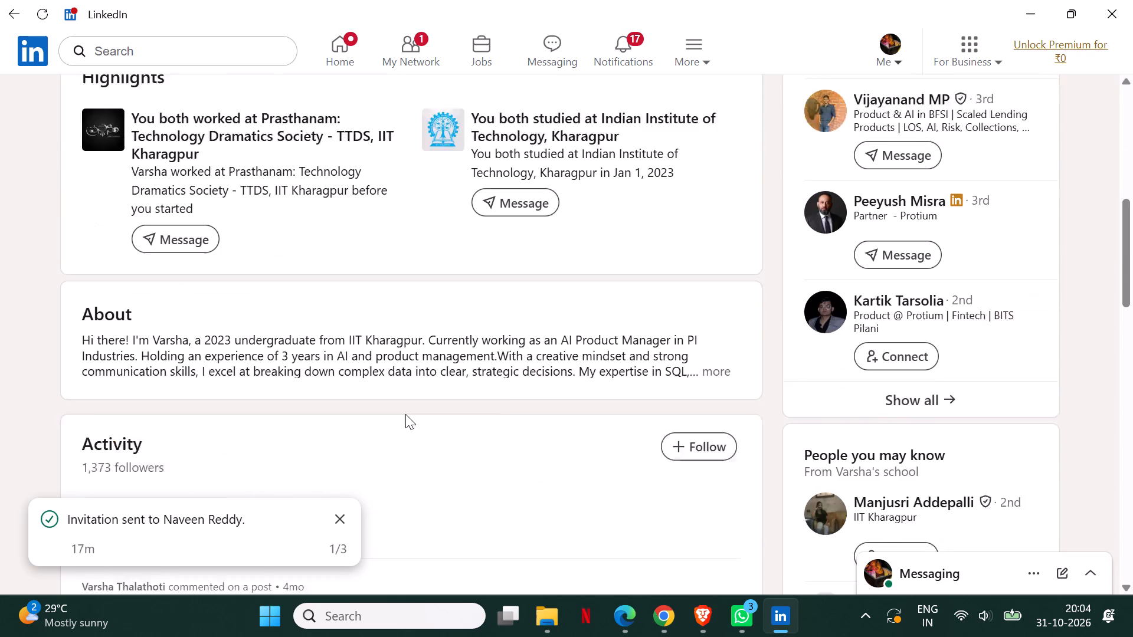
pyautogui.scroll(-7, 405, 414)
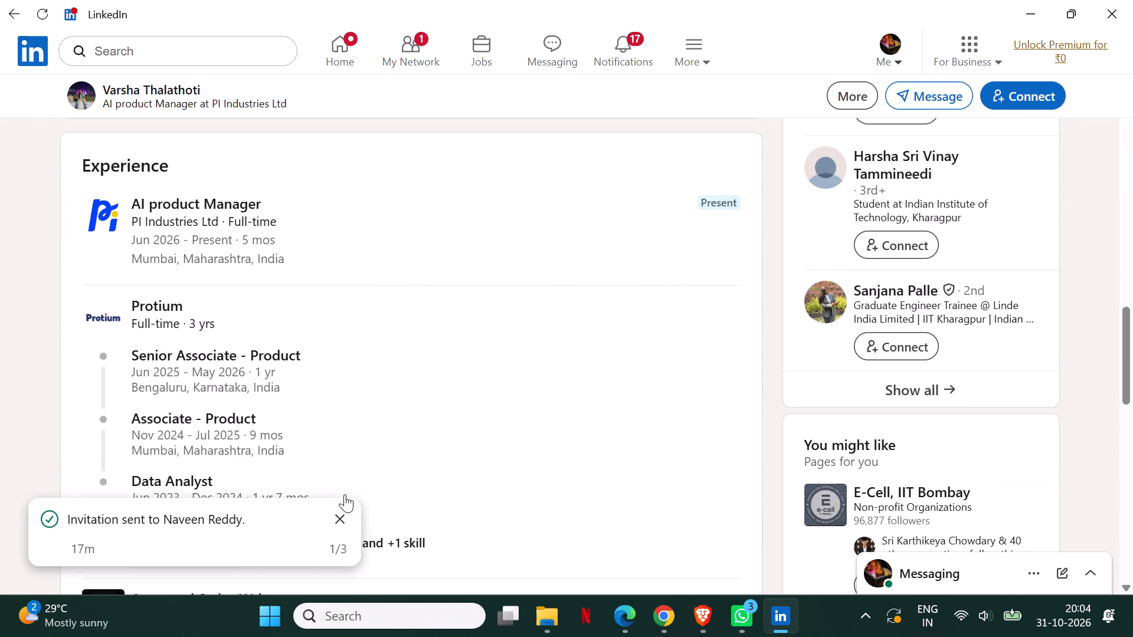
pyautogui.click(336, 522)
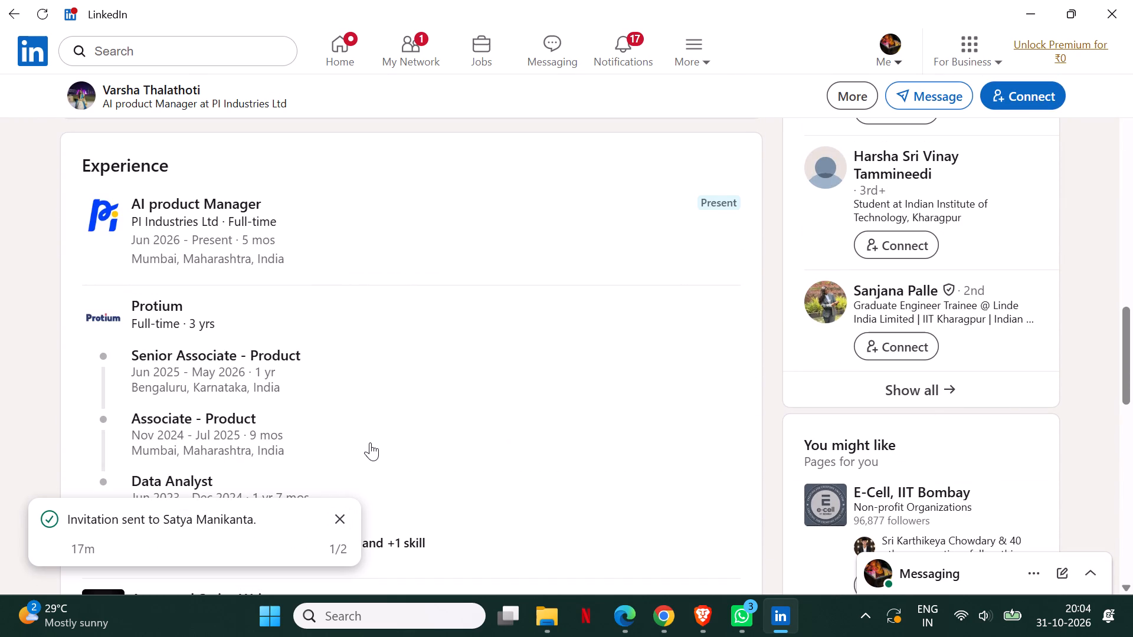
# Enter PI Industries as the company in D92 of the Untitled spreadsheet.
pyautogui.hotkey('alt', 'Tab')
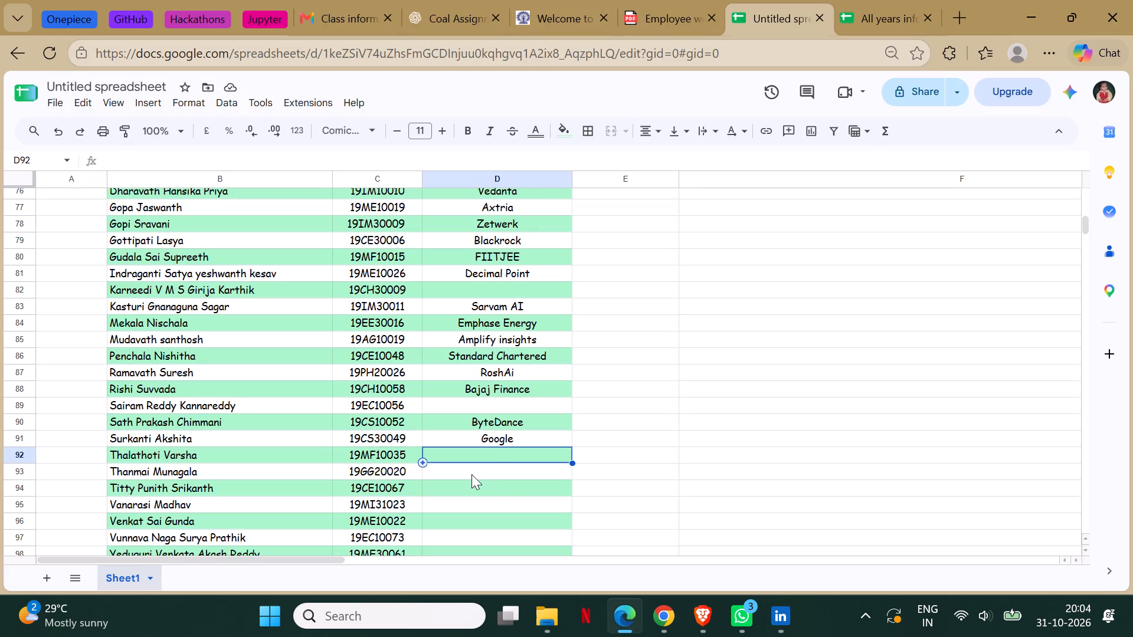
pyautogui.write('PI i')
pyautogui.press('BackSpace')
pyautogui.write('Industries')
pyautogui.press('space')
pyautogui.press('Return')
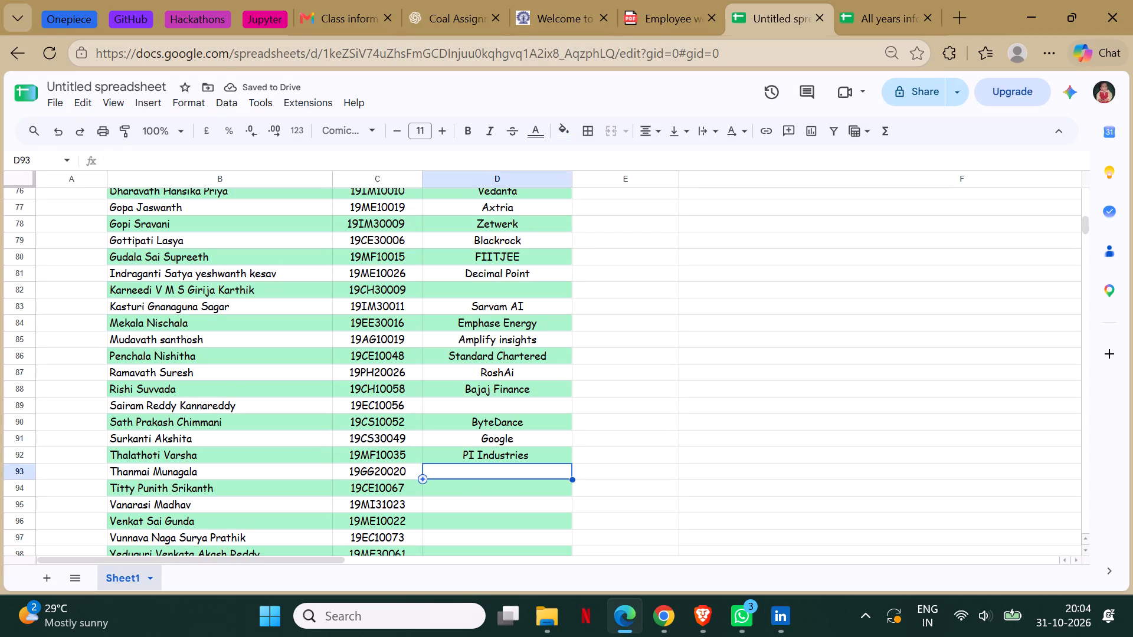
# Look up the student named in B93 on LinkedIn, open the matching suggested profile, dismiss the invitation notifications, and examine the Experience section.
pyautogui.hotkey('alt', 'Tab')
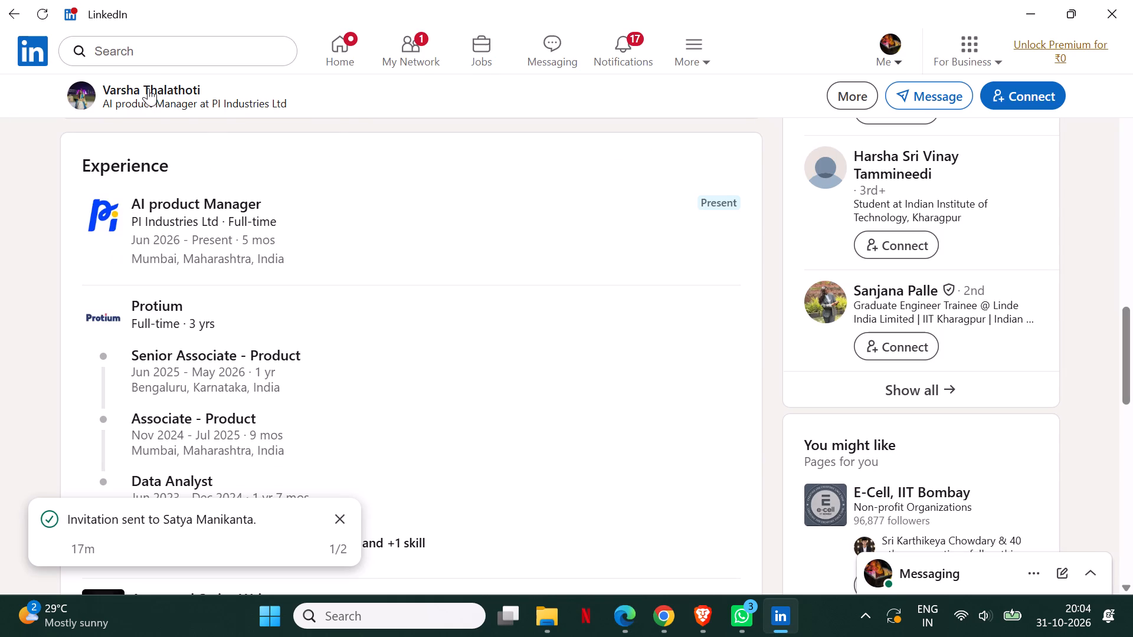
pyautogui.click(154, 52)
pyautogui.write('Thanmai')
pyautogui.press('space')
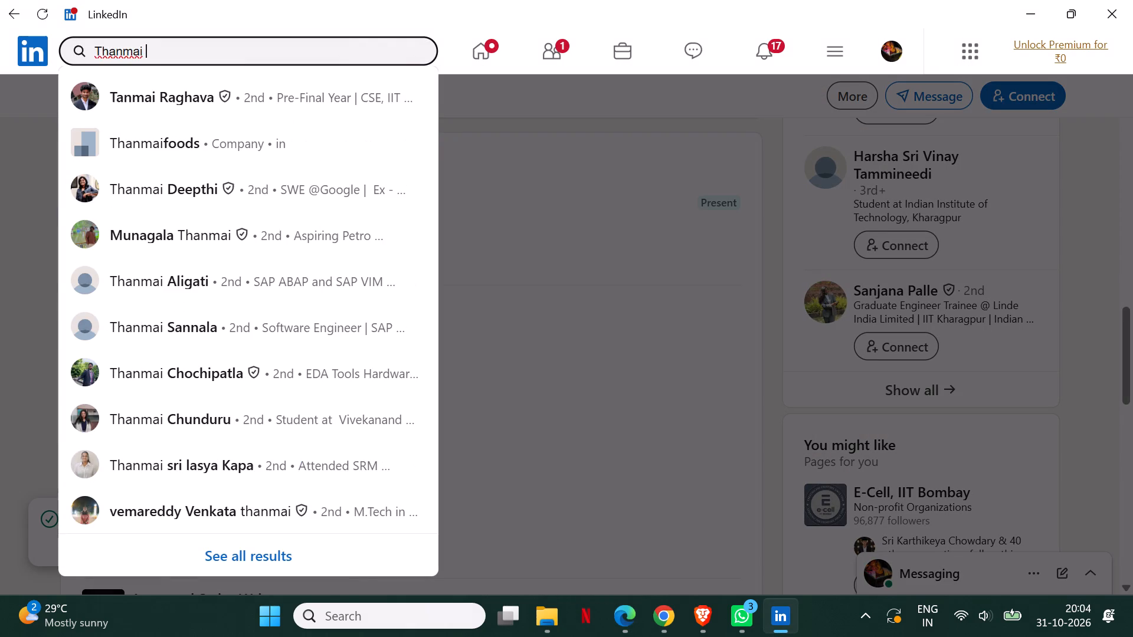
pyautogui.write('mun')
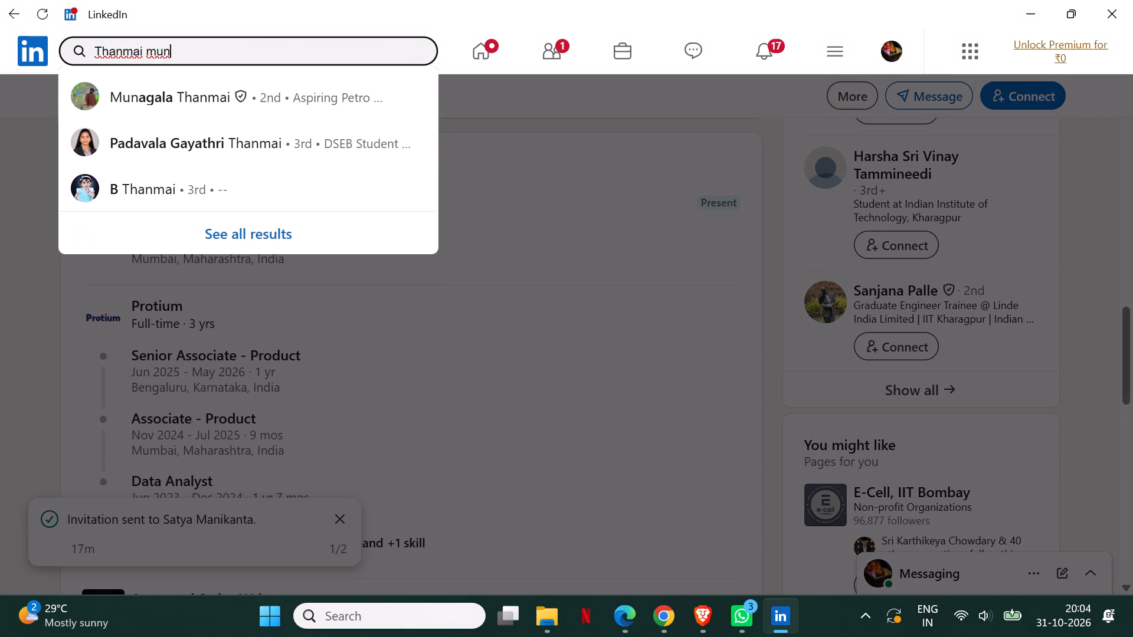
pyautogui.click(193, 90)
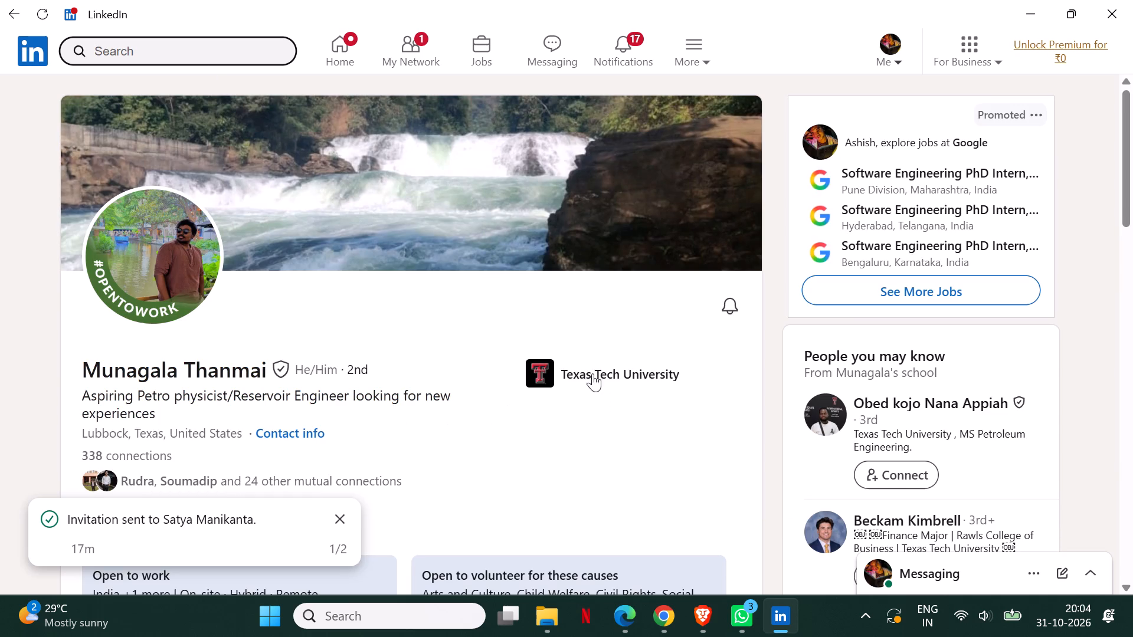
pyautogui.scroll(-7, 299, 372)
pyautogui.click(343, 512)
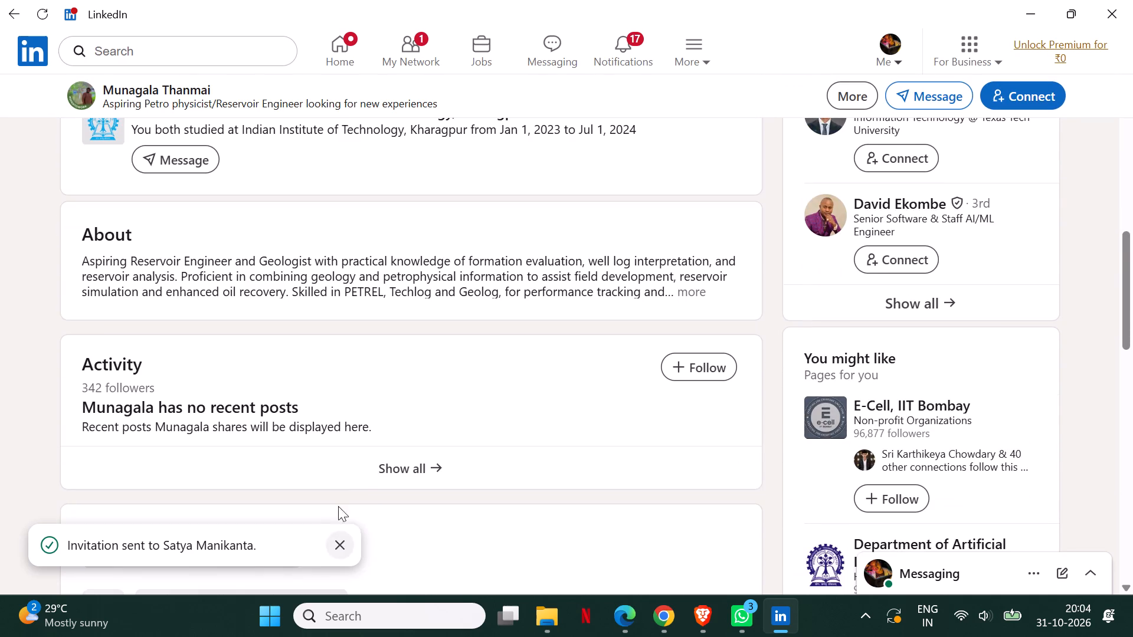
pyautogui.scroll(-4, 344, 449)
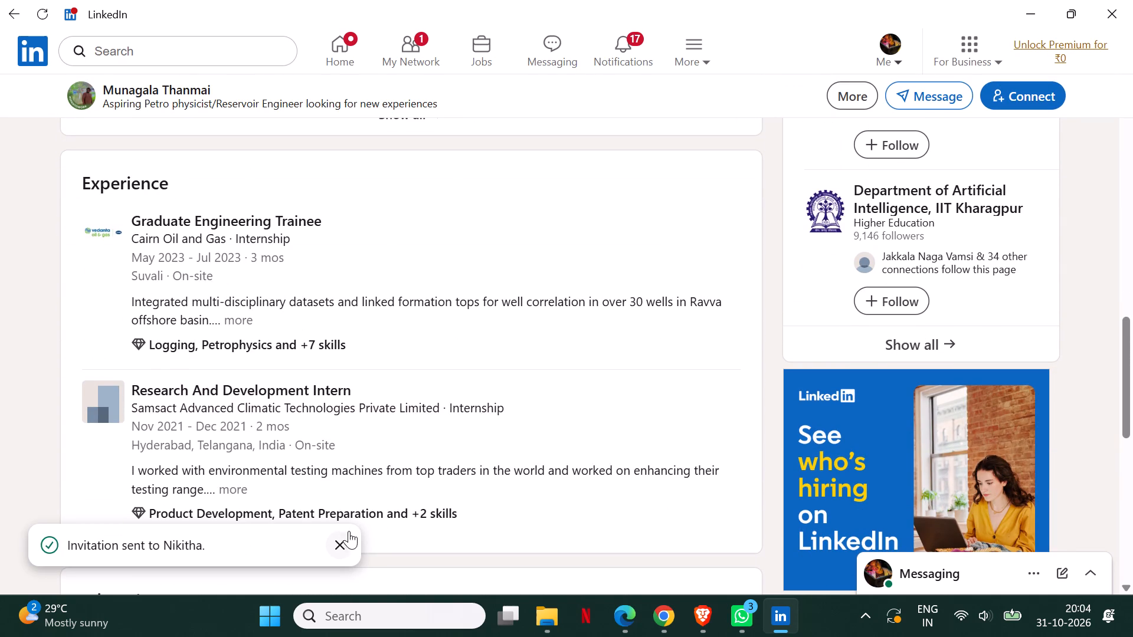
pyautogui.click(338, 543)
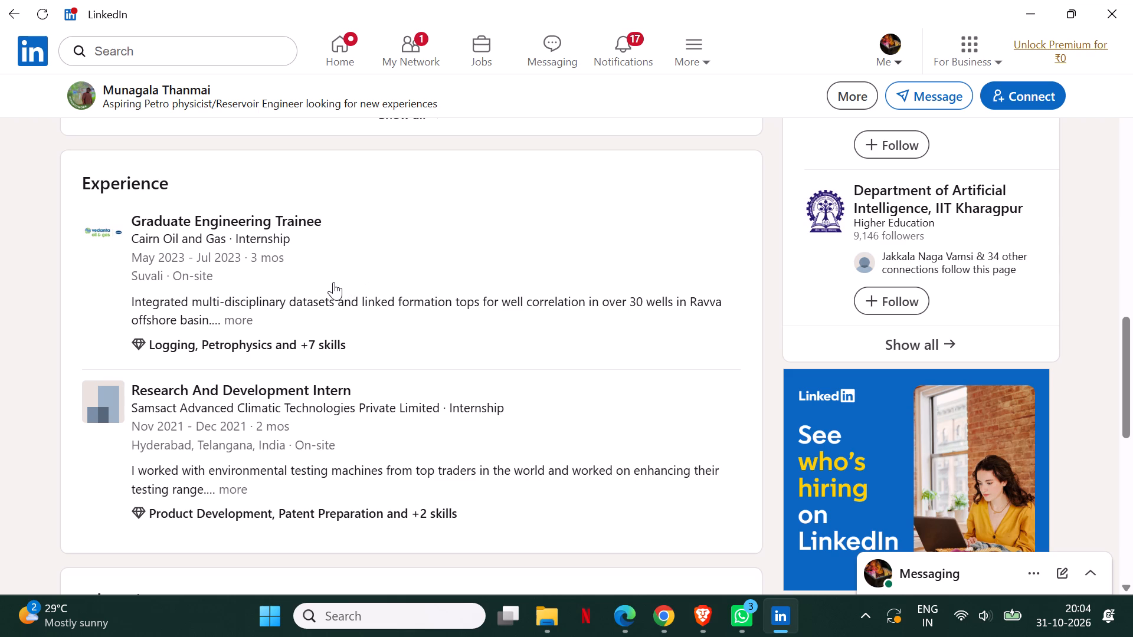
# Copy the company name Cairn Oil and Gas from the Graduate Engineering Trainee entry on the profile.
pyautogui.moveTo(129, 236); pyautogui.dragTo(225, 241)
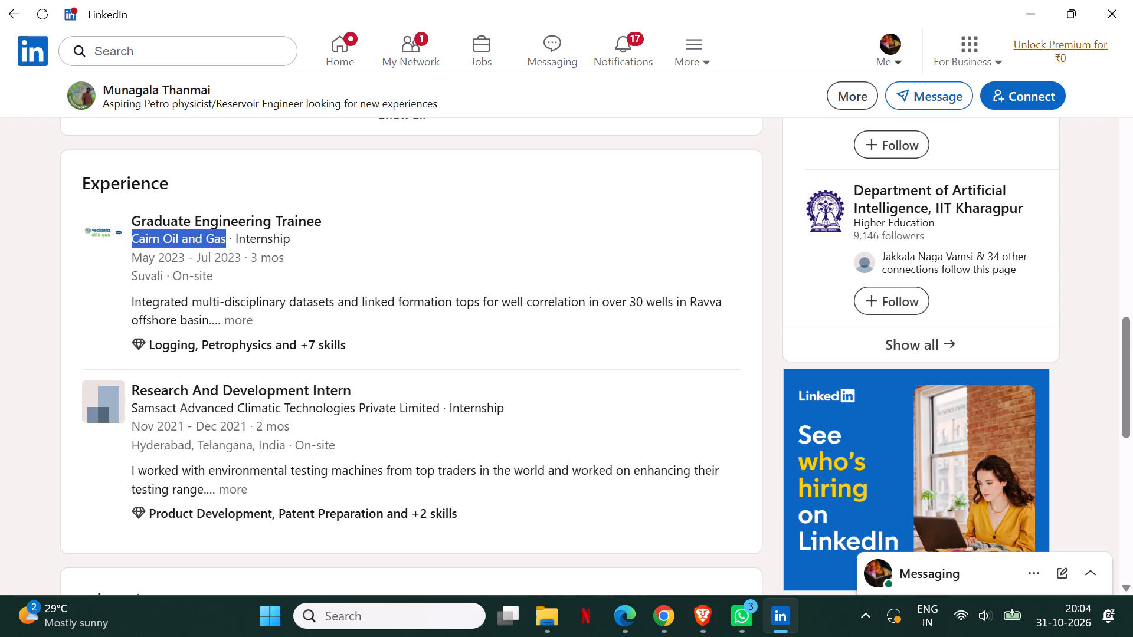
pyautogui.hotkey('ctrl', 'c')
pyautogui.click(246, 335)
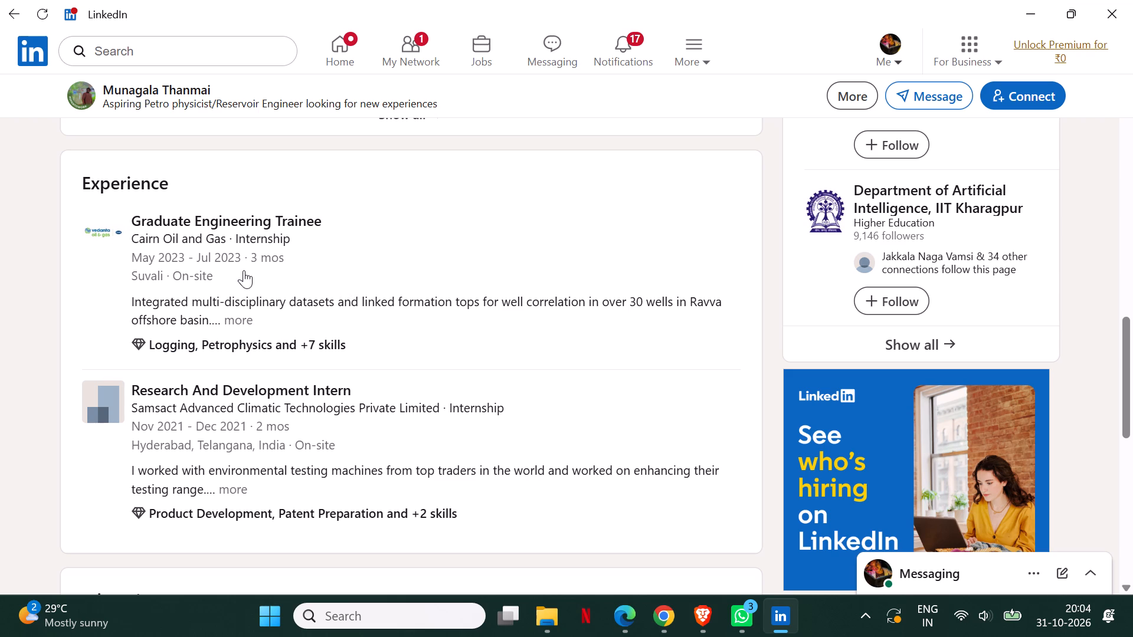
# Examine the profile's Education section and look over the Texas Tech University page linked from it.
pyautogui.scroll(-4, 244, 270)
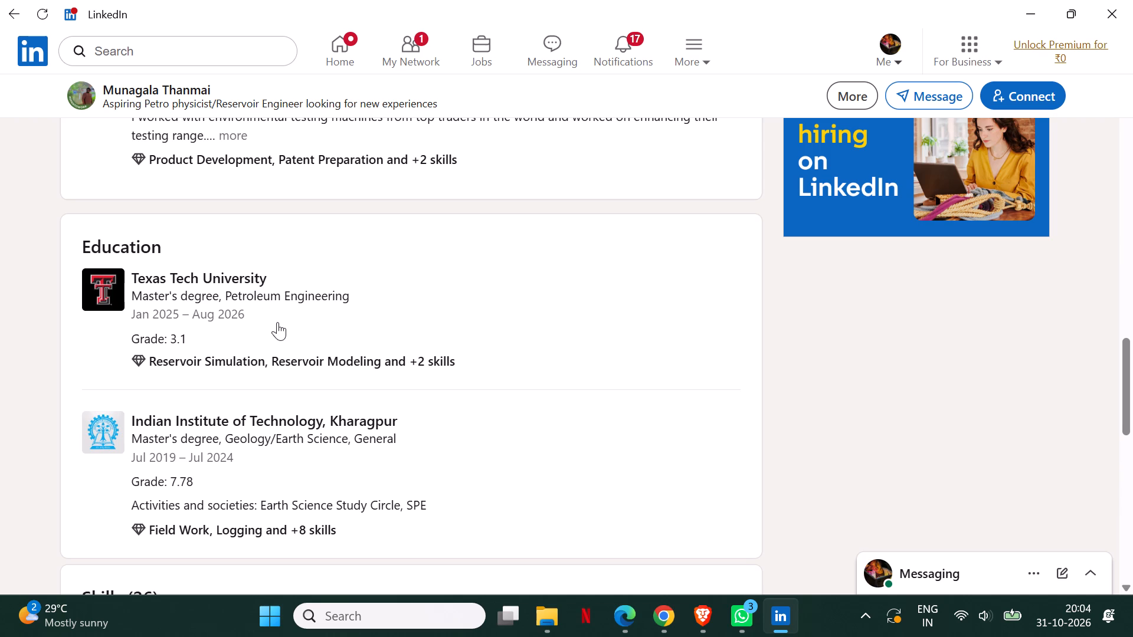
pyautogui.click(157, 278)
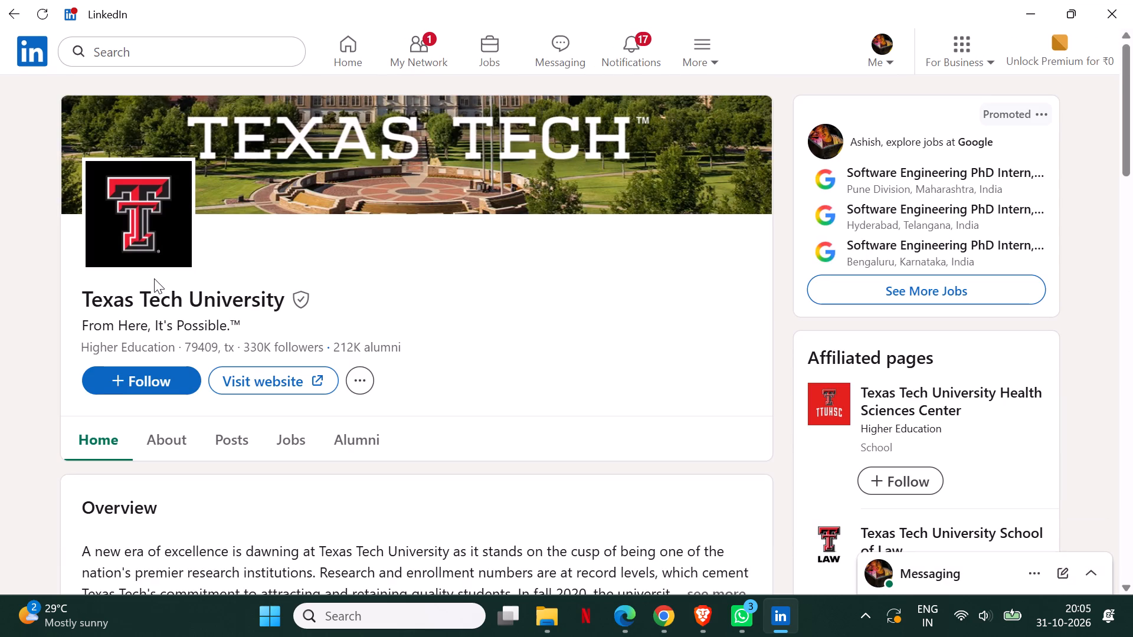
pyautogui.scroll(1, 154, 278)
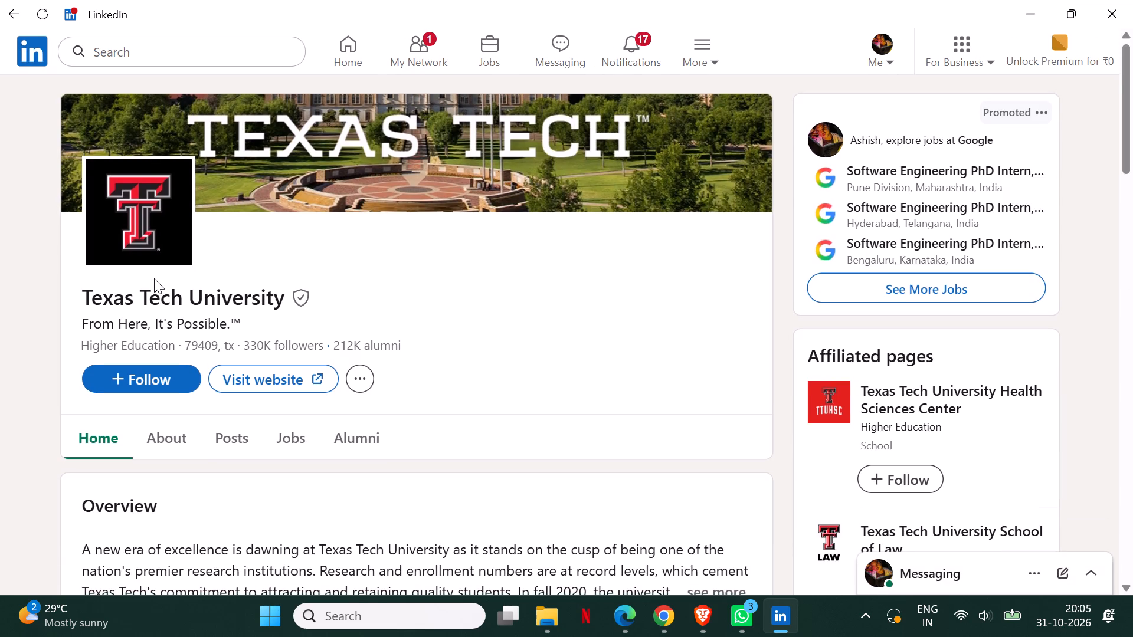
pyautogui.scroll(-2, 154, 271)
pyautogui.scroll(1, 139, 229)
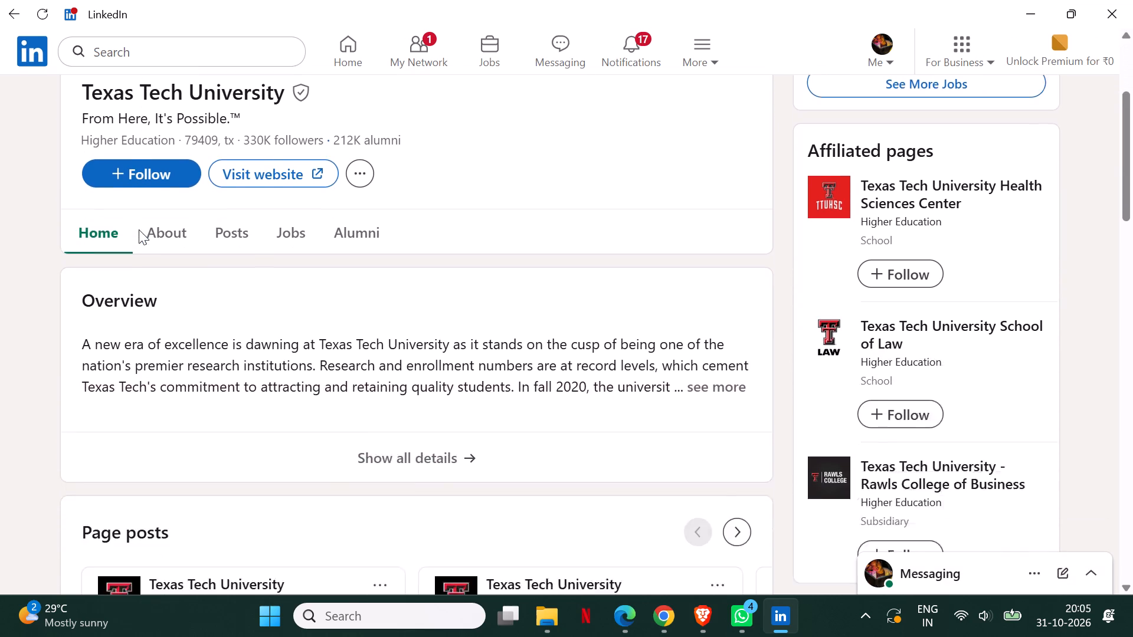
pyautogui.scroll(1, 139, 229)
pyautogui.hscroll(-1, 139, 229)
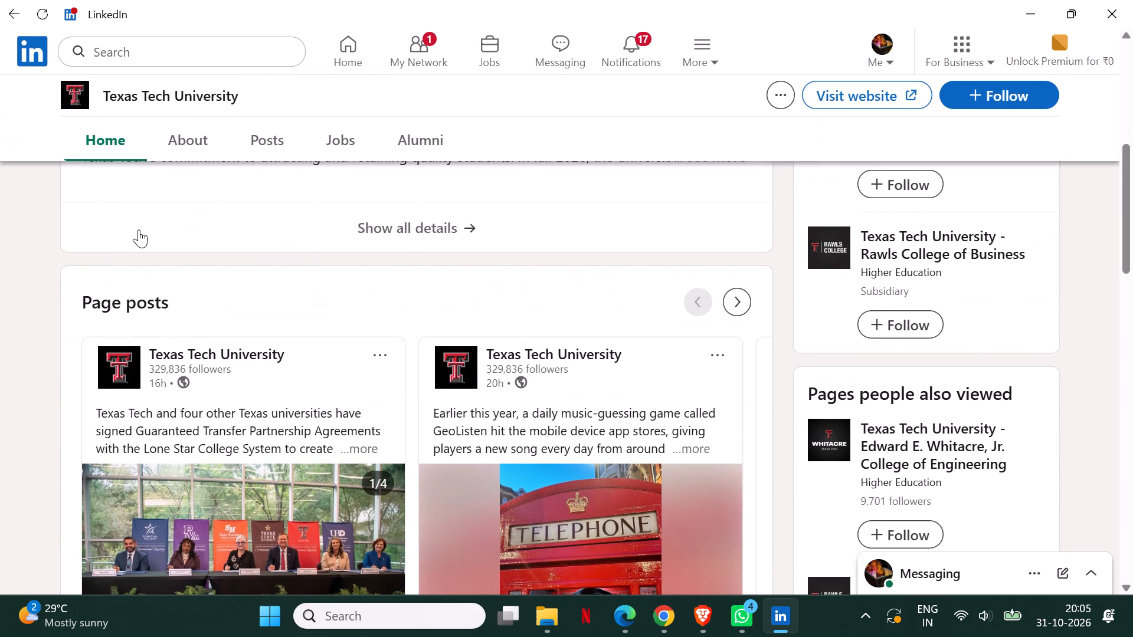
pyautogui.hscroll(-1, 139, 229)
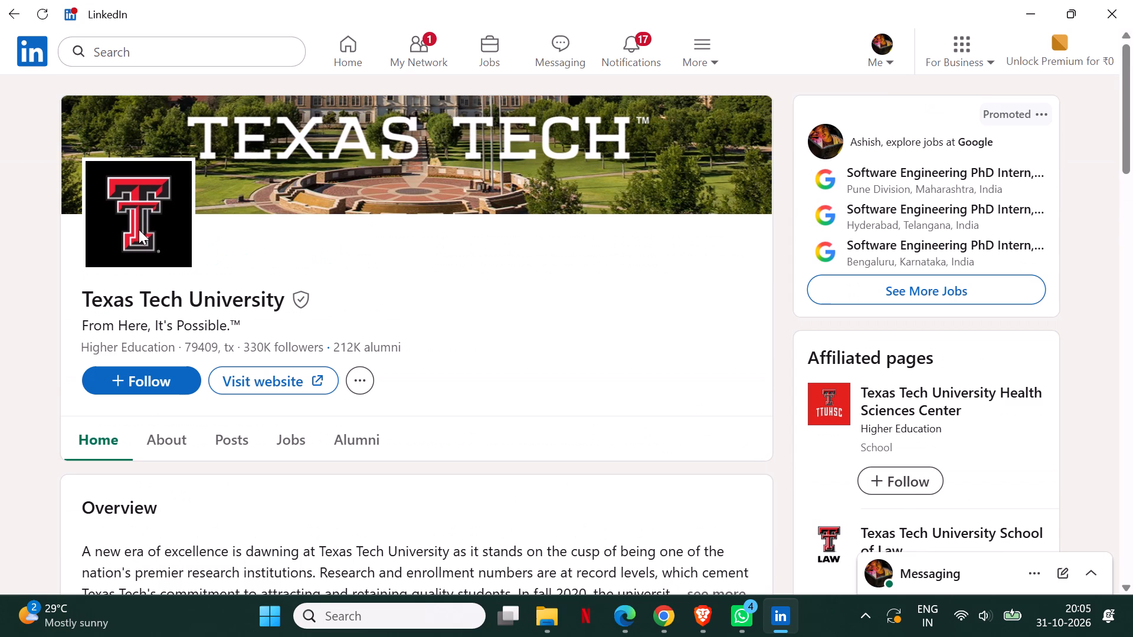
# Enter the copied company Cairn Oil and Gas in D93 of the Untitled spreadsheet as plain text without a hyperlink.
pyautogui.hotkey('alt', 'Tab')
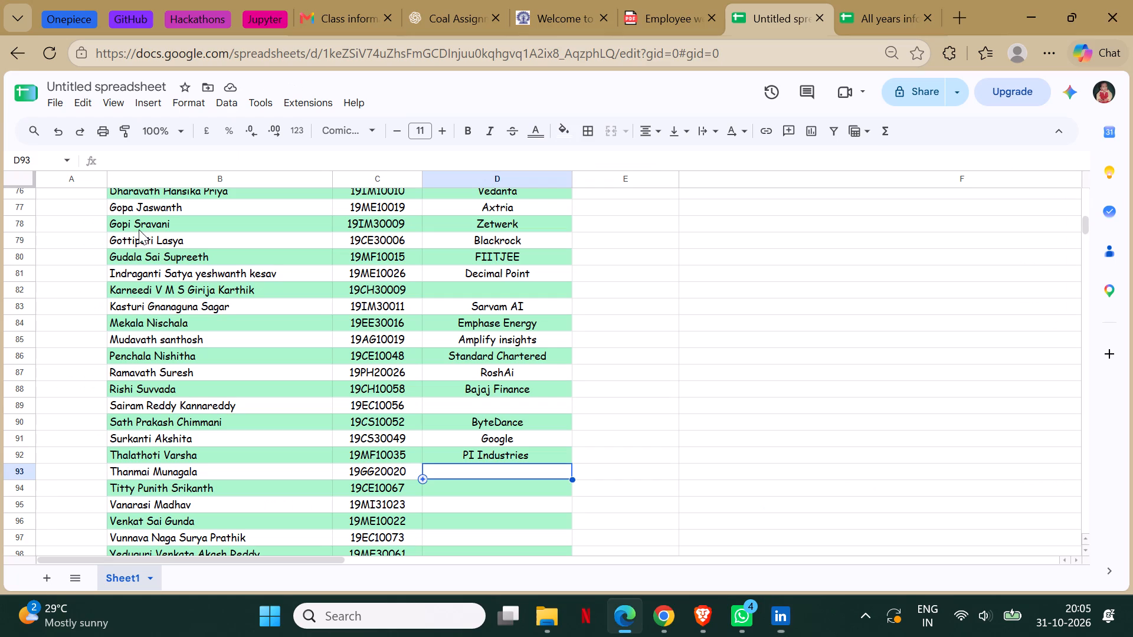
pyautogui.hotkey('ctrl', 'v')
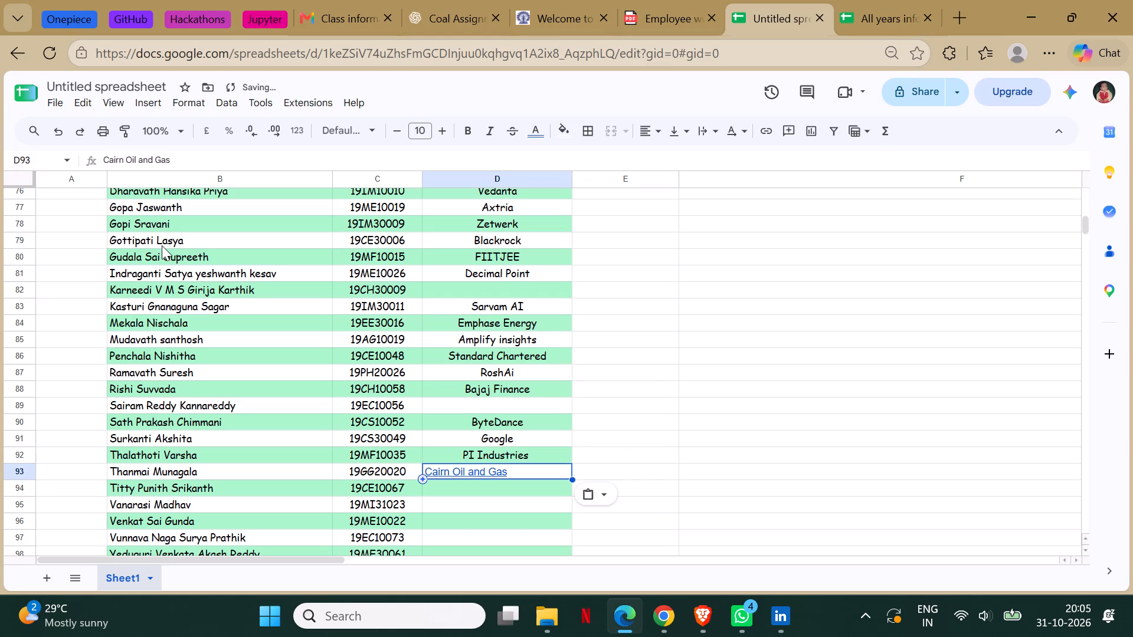
pyautogui.click(521, 469)
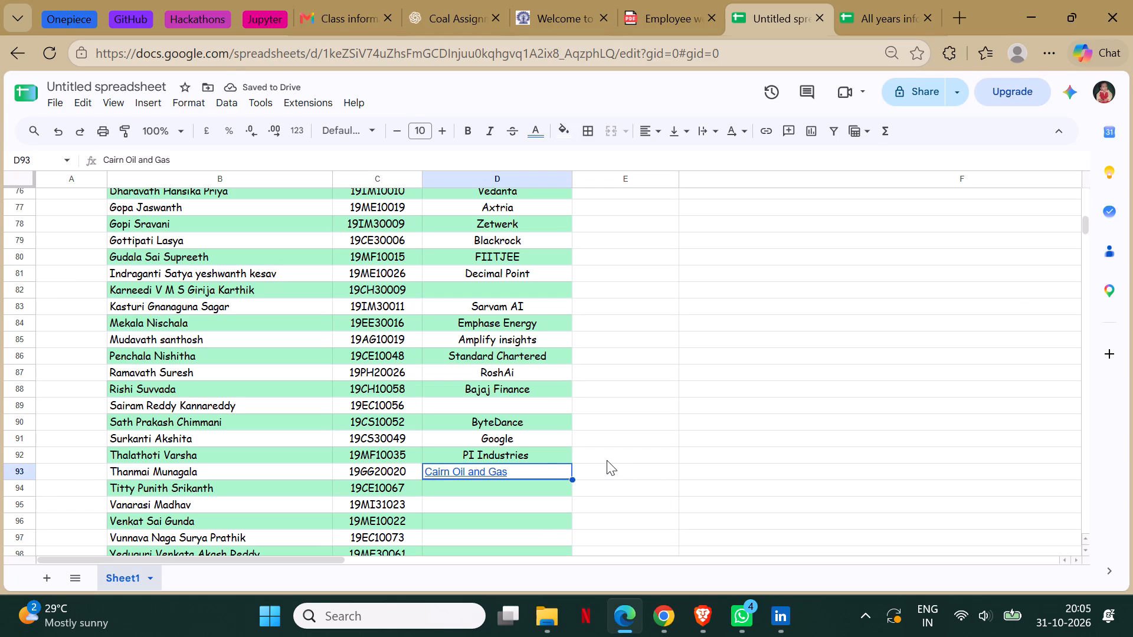
pyautogui.press('BackSpace')
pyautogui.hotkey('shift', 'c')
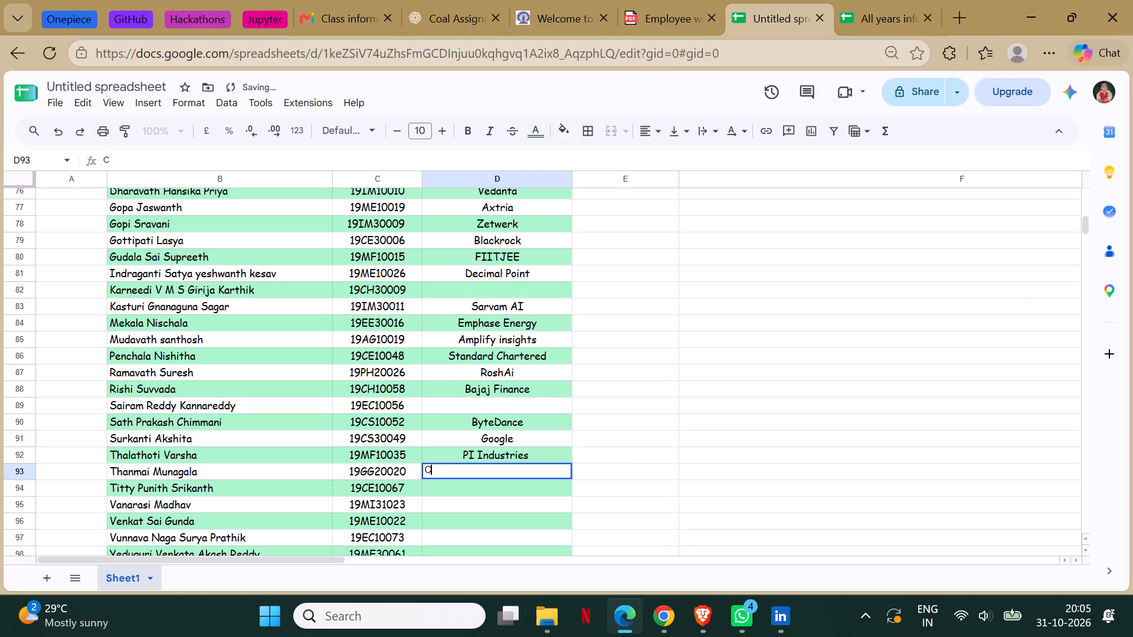
pyautogui.press('BackSpace')
pyautogui.hotkey('ctrl', 'v')
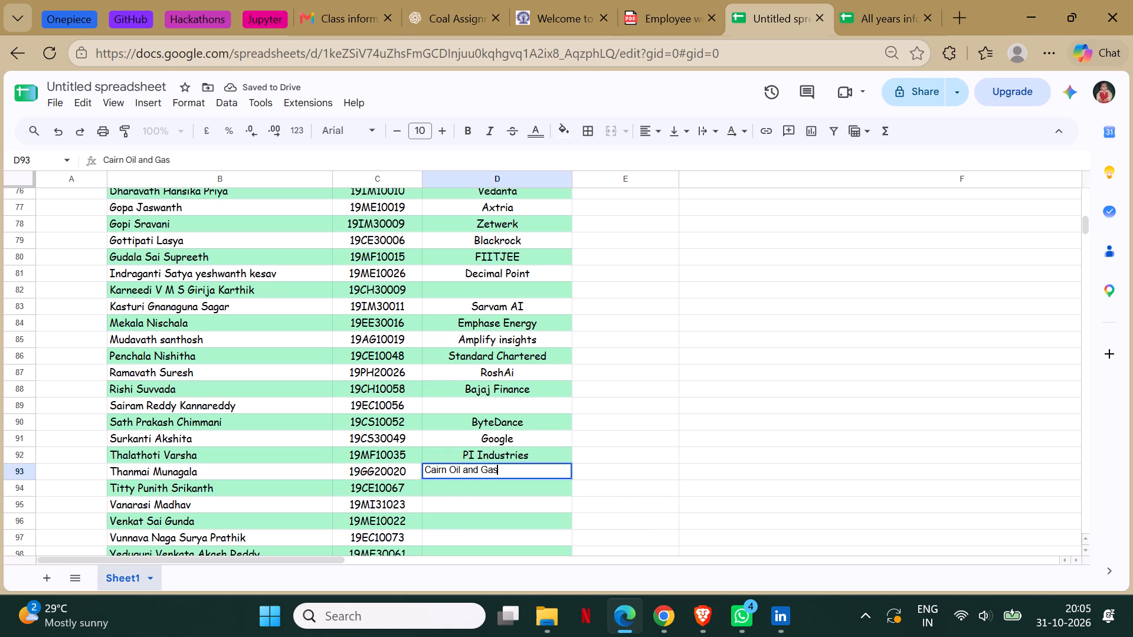
pyautogui.press('Return')
# Format D93 to match the cells above: centre-aligned, Comic Sans MS, size 11.
pyautogui.click(512, 469)
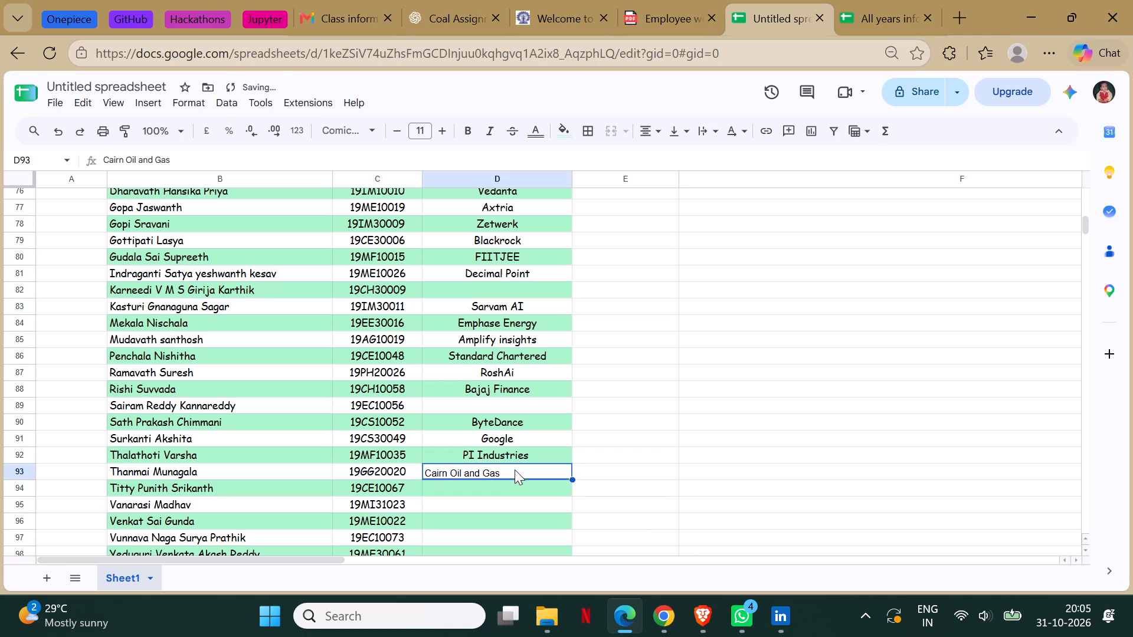
pyautogui.click(649, 133)
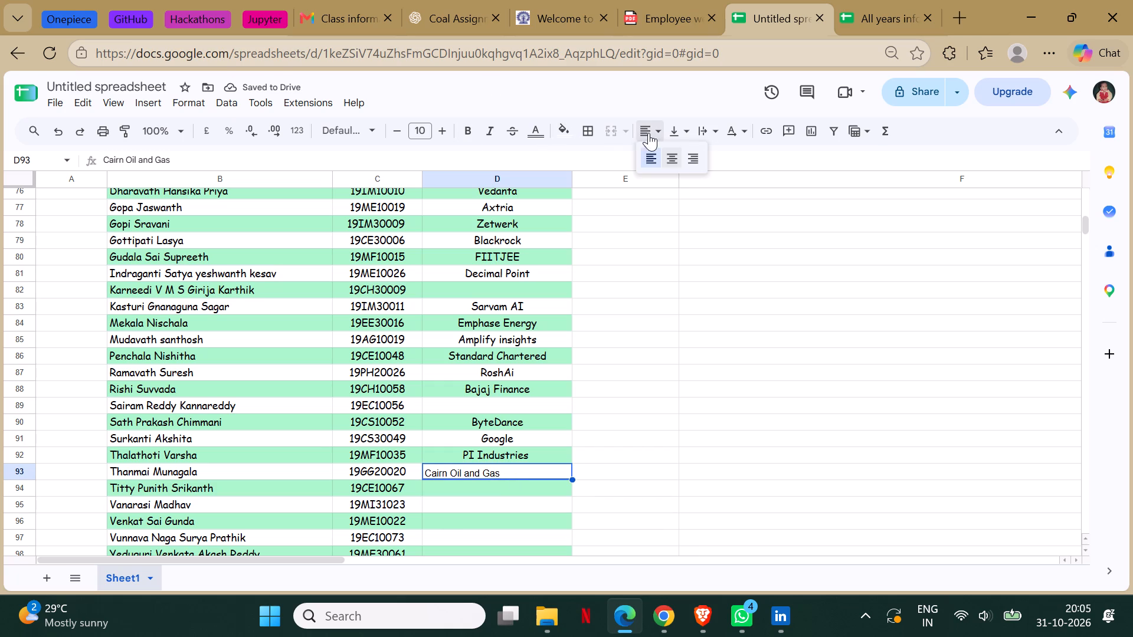
pyautogui.click(675, 156)
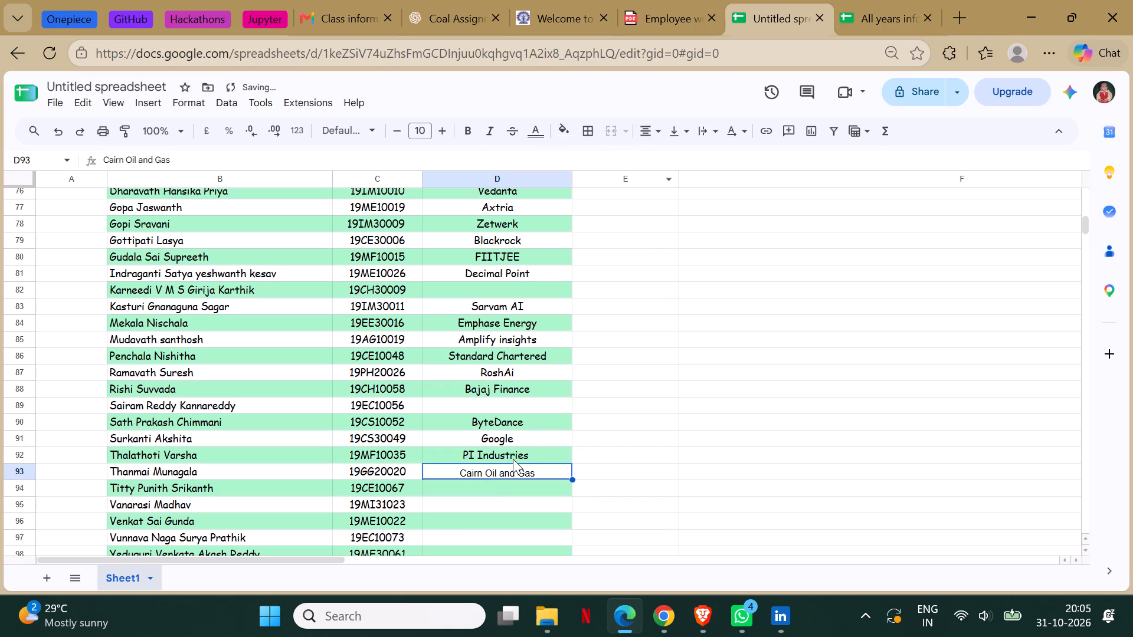
pyautogui.click(513, 456)
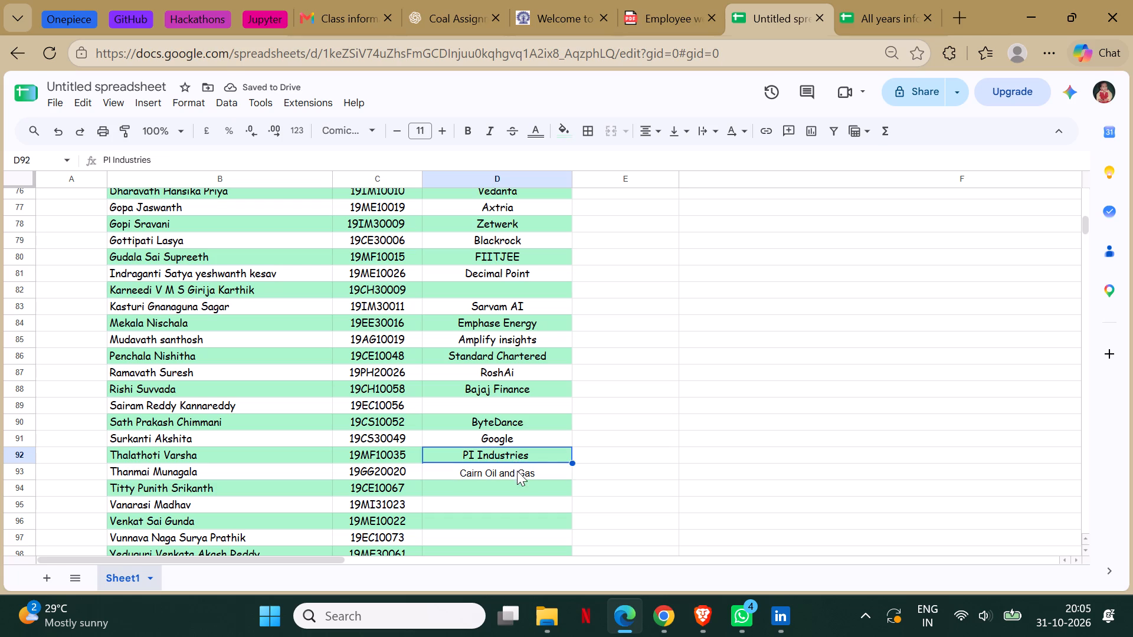
pyautogui.click(517, 471)
pyautogui.click(351, 123)
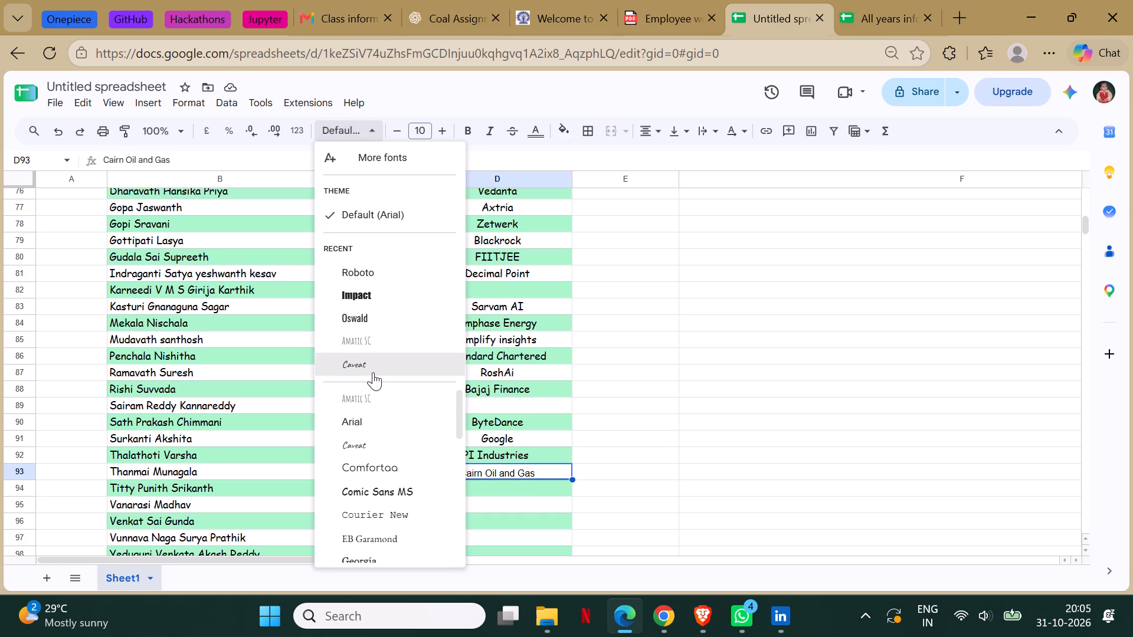
pyautogui.click(381, 493)
pyautogui.click(448, 130)
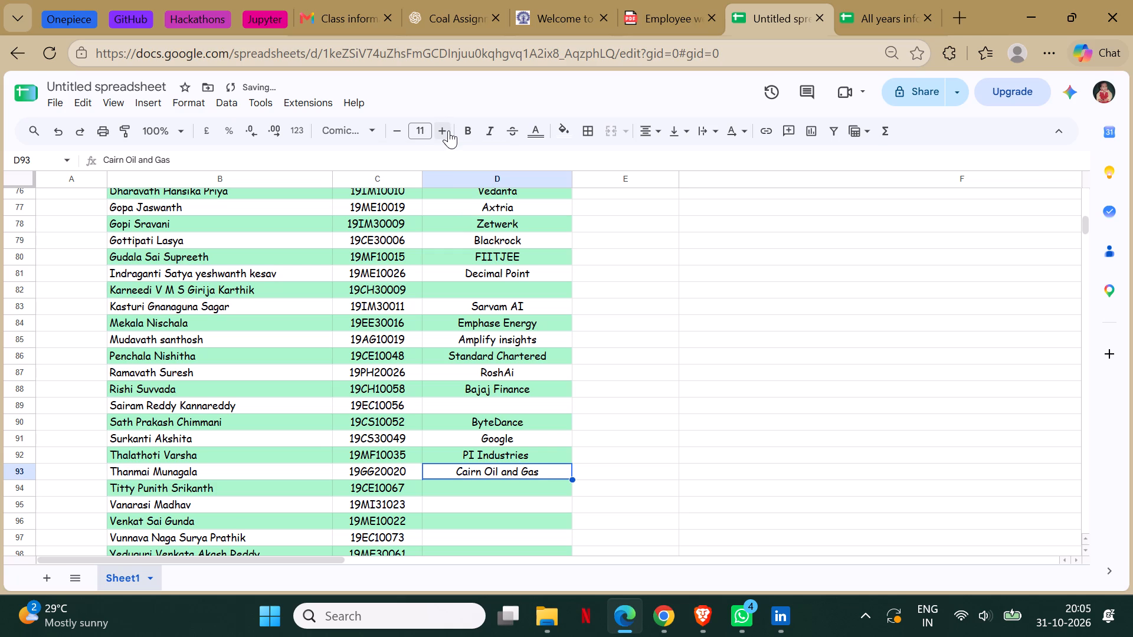
pyautogui.click(758, 267)
# Search LinkedIn for the name copied from B94 of the Untitled spreadsheet to find the student's employer.
pyautogui.click(513, 485)
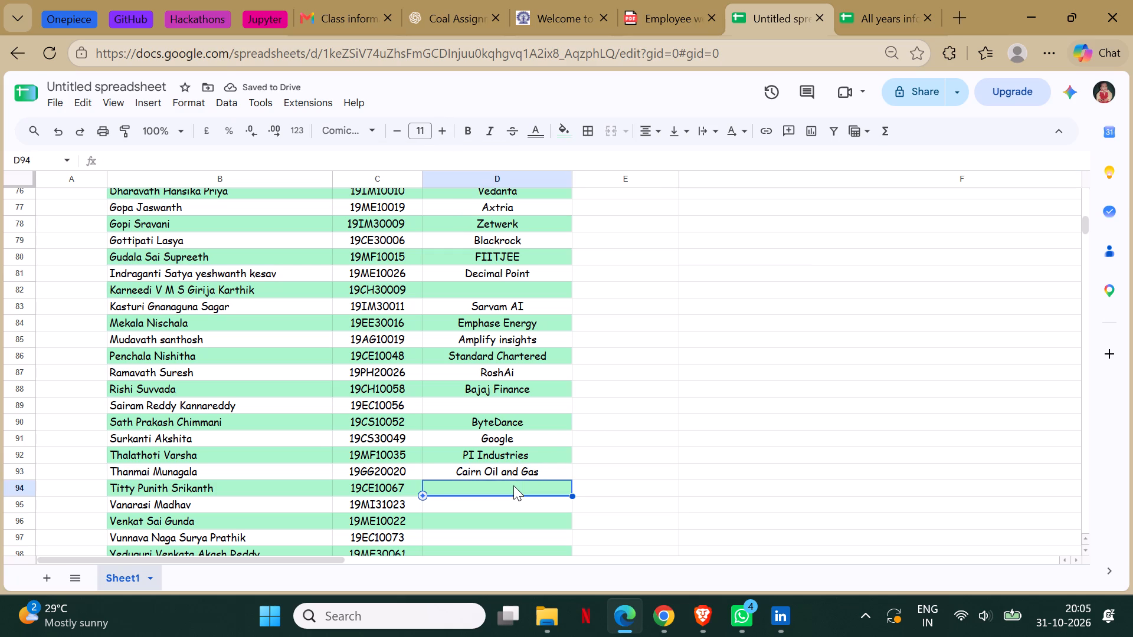
pyautogui.click(262, 491)
pyautogui.hotkey('ctrl', 'c')
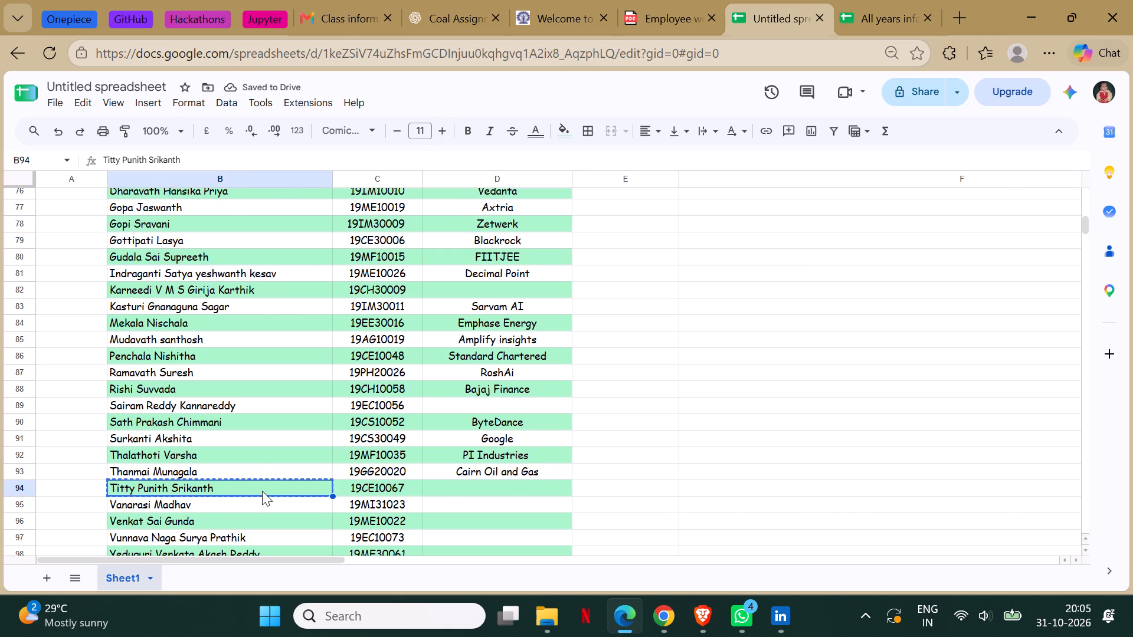
pyautogui.hotkey('alt', 'Tab')
pyautogui.click(228, 61)
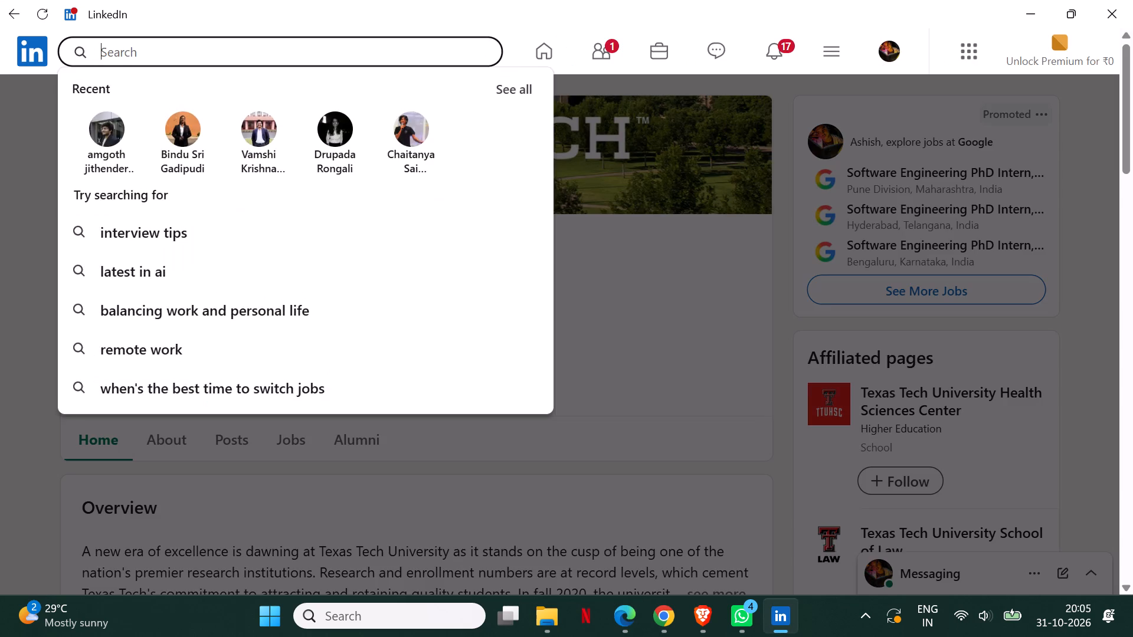
pyautogui.hotkey('ctrl', 'v')
pyautogui.press('Return')
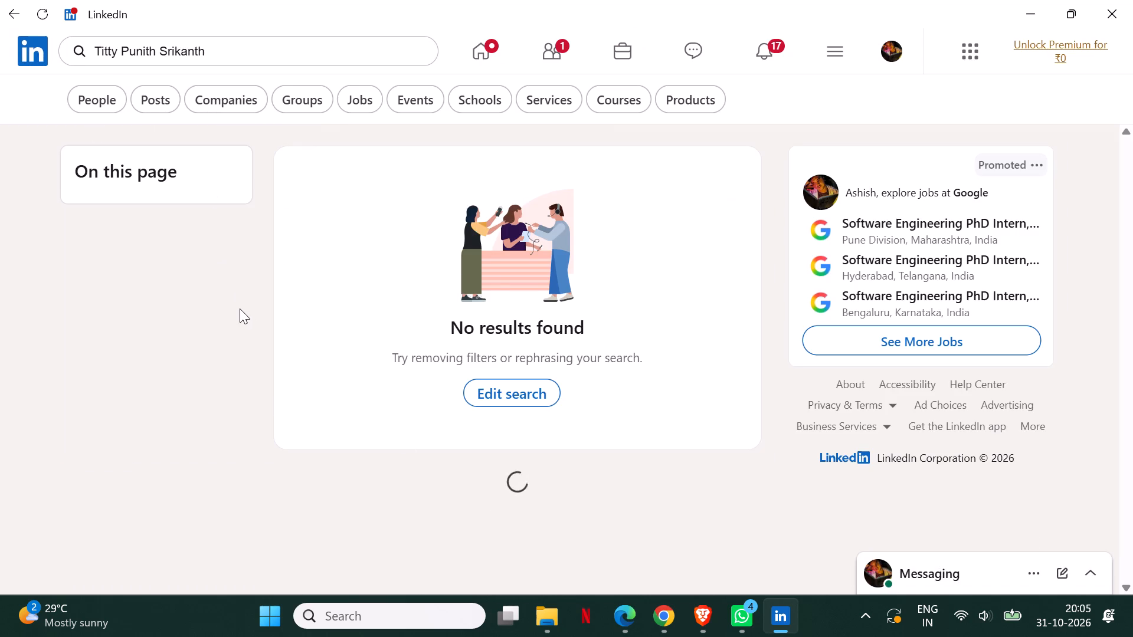
# Search LinkedIn for the name copied from B95 of the Untitled spreadsheet to find the student's employer.
pyautogui.hotkey('alt', 'Tab')
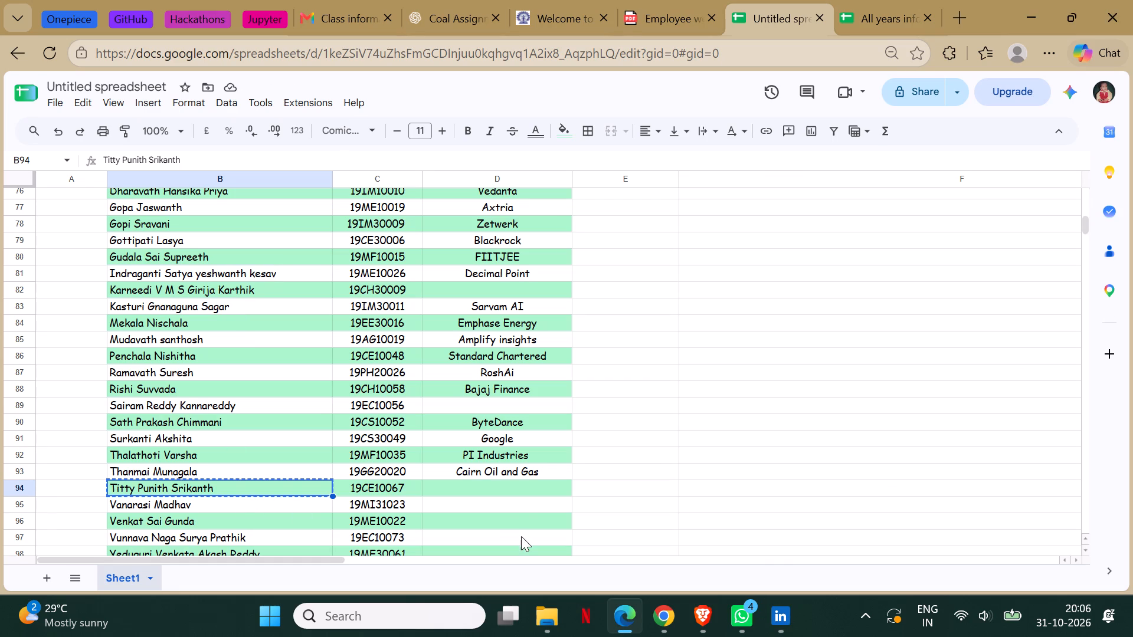
pyautogui.click(168, 504)
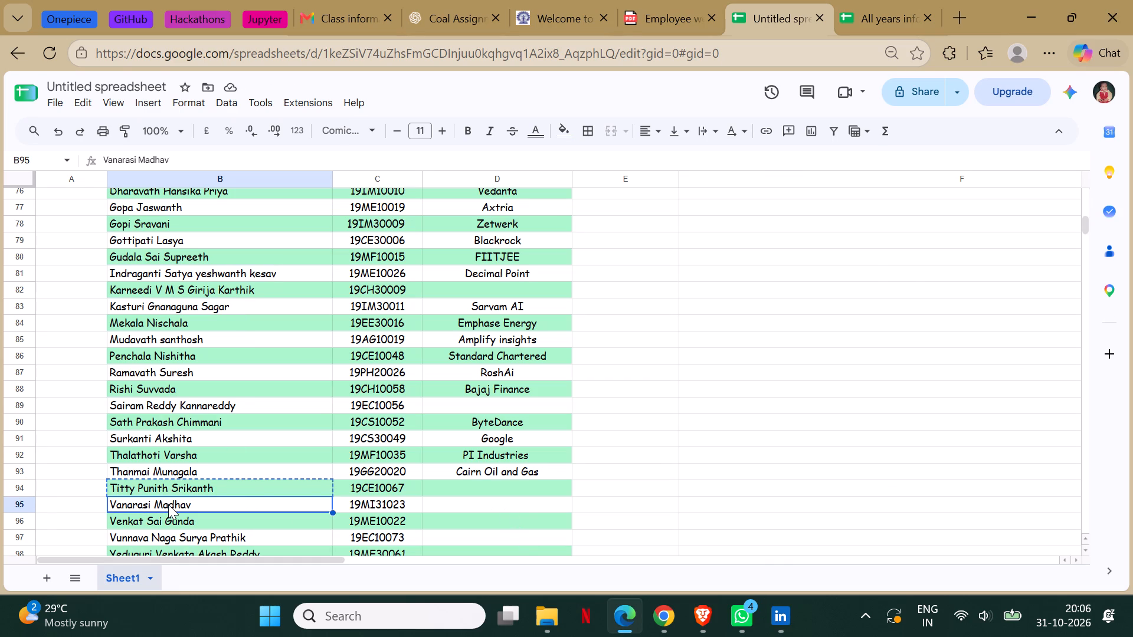
pyautogui.hotkey('ctrl', 'c')
pyautogui.hotkey('alt', 'Tab')
pyautogui.tripleClick(168, 55)
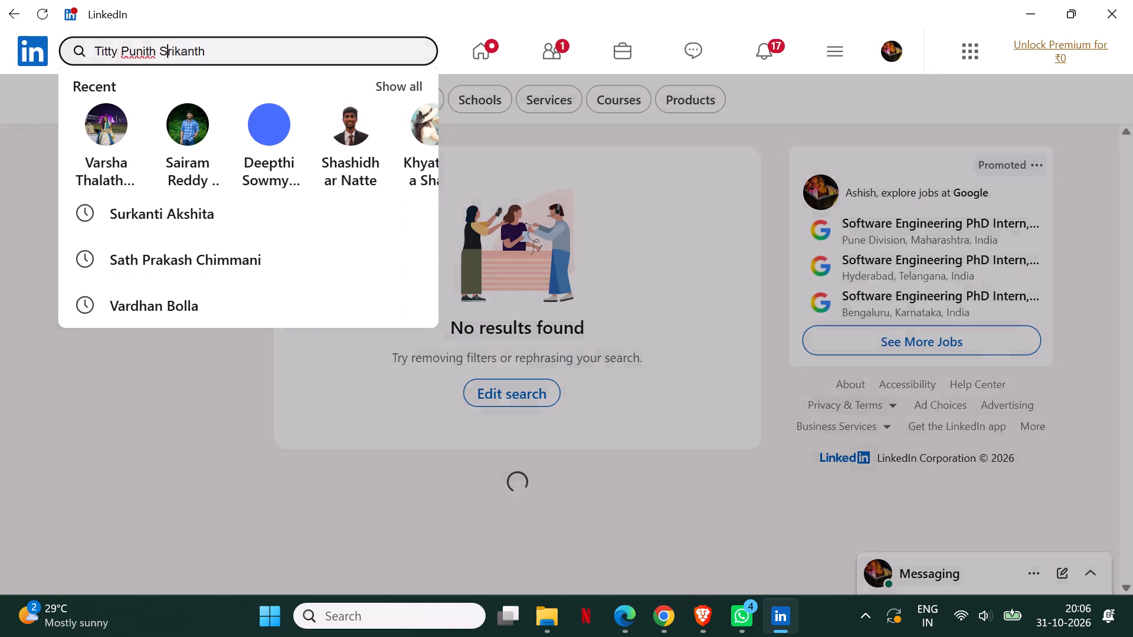
pyautogui.click(168, 55)
pyautogui.hotkey('ctrl', 'v')
pyautogui.press('Return')
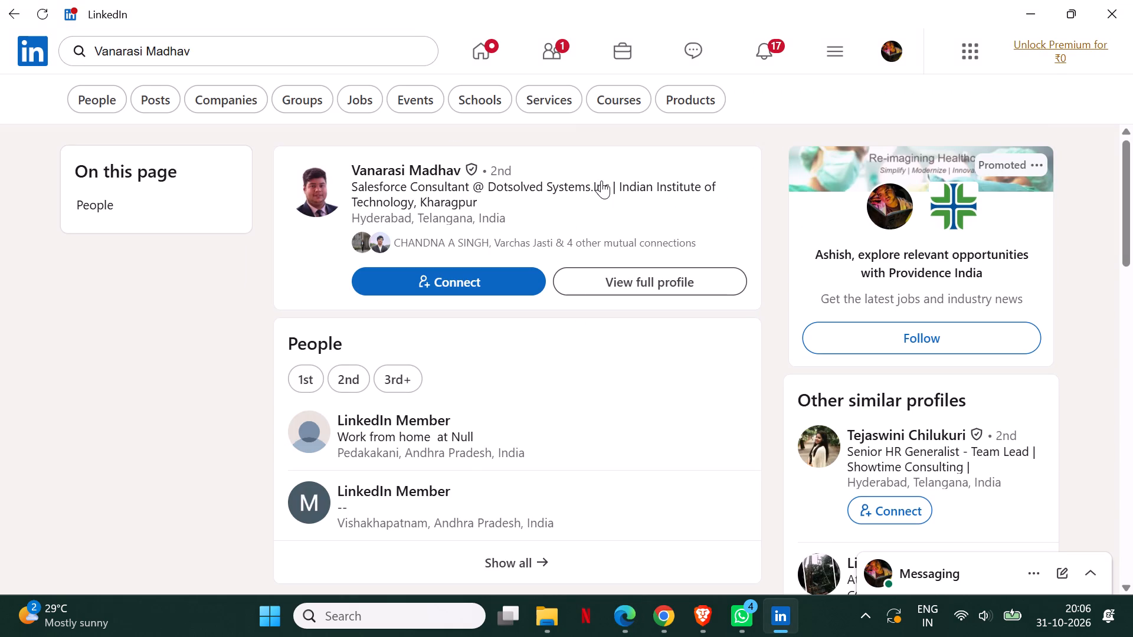
# Enter Dotsolved systems as the company in D95 of the Untitled spreadsheet.
pyautogui.hotkey('alt', 'Tab')
pyautogui.click(474, 502)
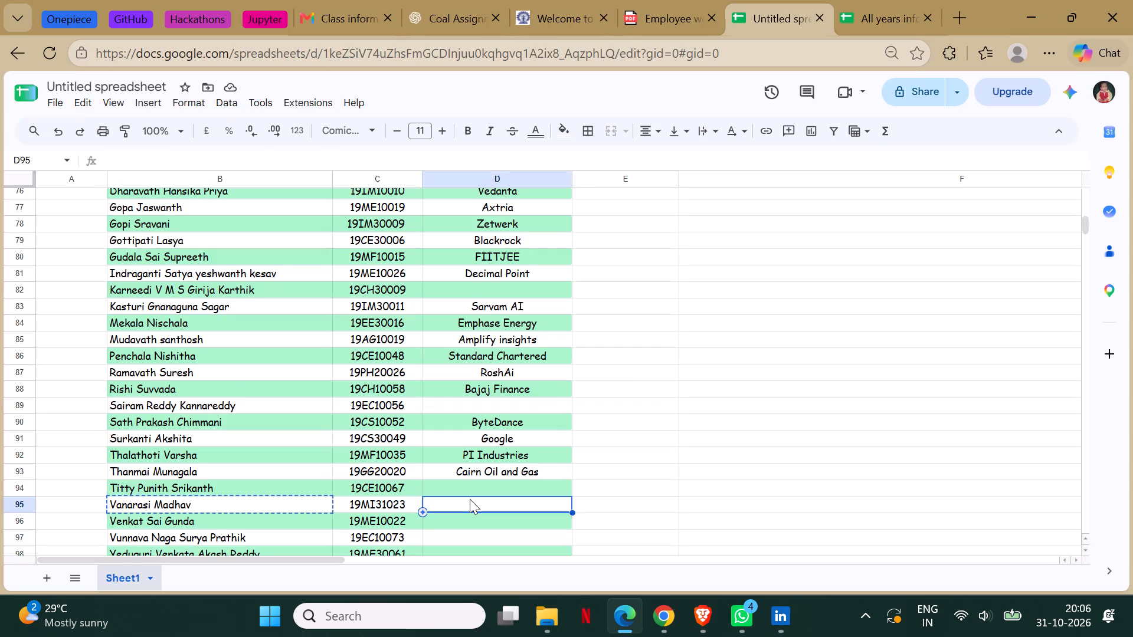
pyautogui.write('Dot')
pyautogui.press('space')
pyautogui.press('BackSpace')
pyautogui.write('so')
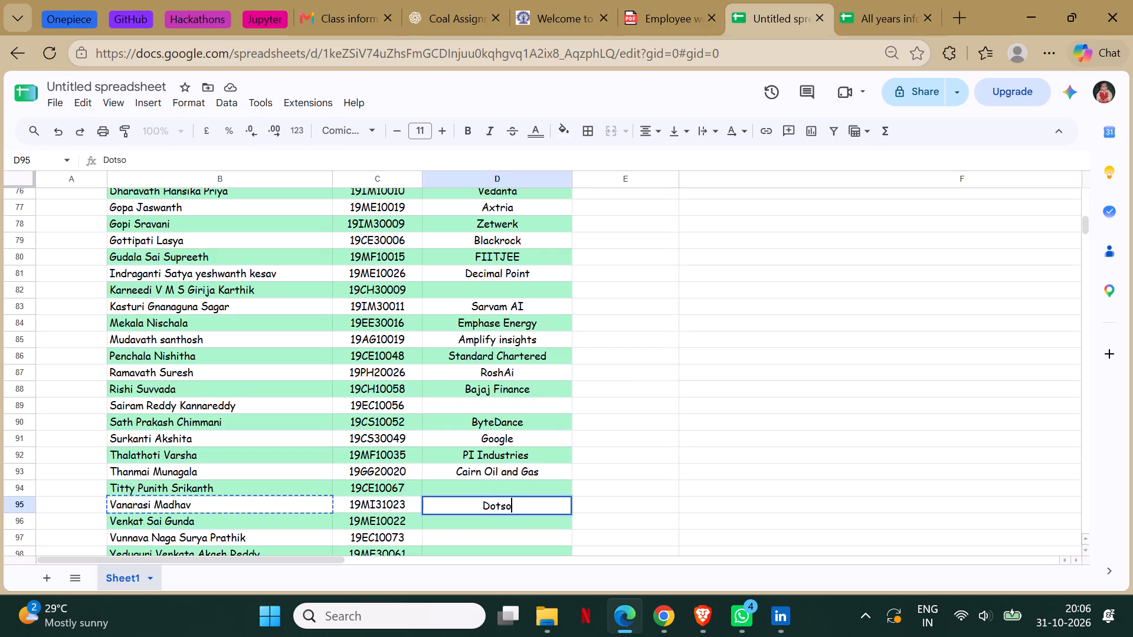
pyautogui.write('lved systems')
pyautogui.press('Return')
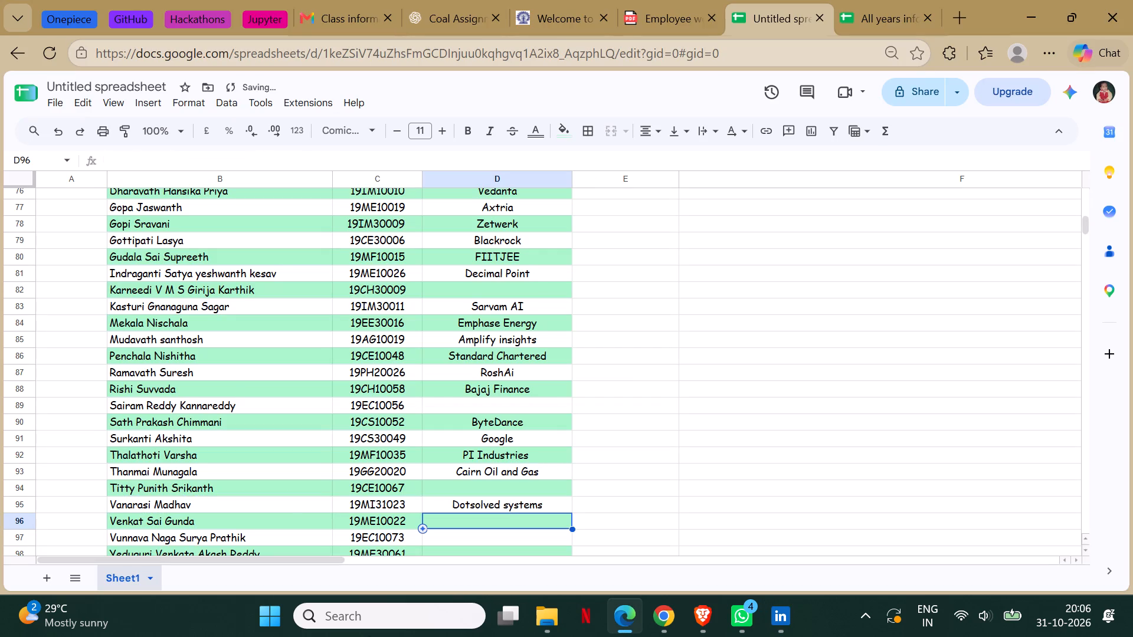
# Search LinkedIn for the name copied from B96 of the Untitled spreadsheet to find the student's employer.
pyautogui.click(300, 526)
pyautogui.hotkey('ctrl', 'c')
pyautogui.hotkey('alt', 'Tab')
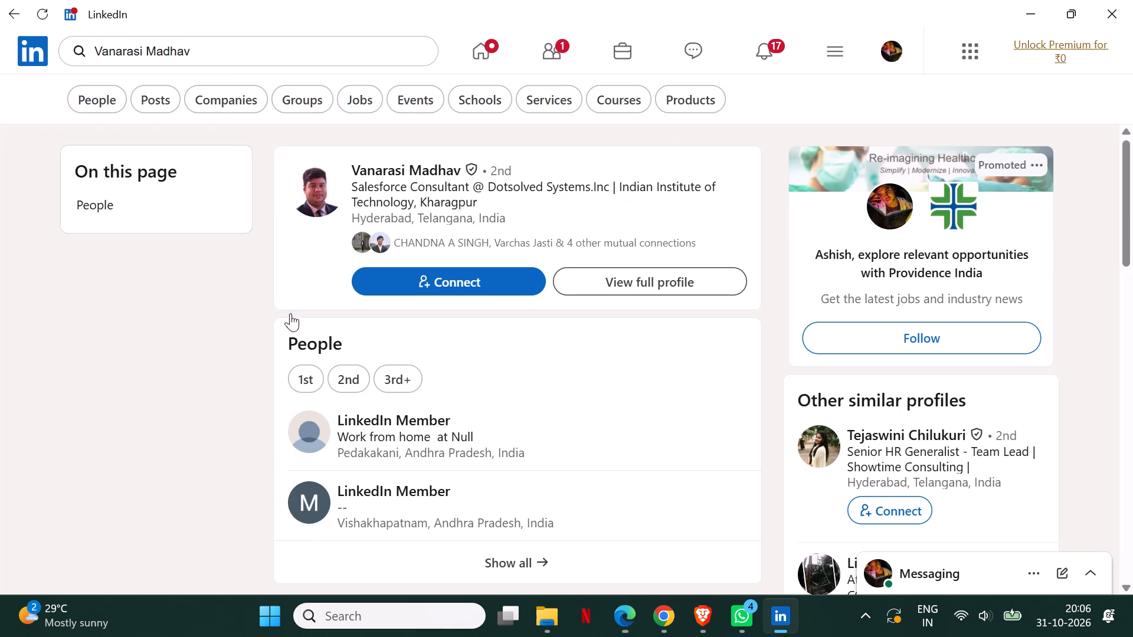
pyautogui.tripleClick(238, 55)
pyautogui.hotkey('ctrl', 'v')
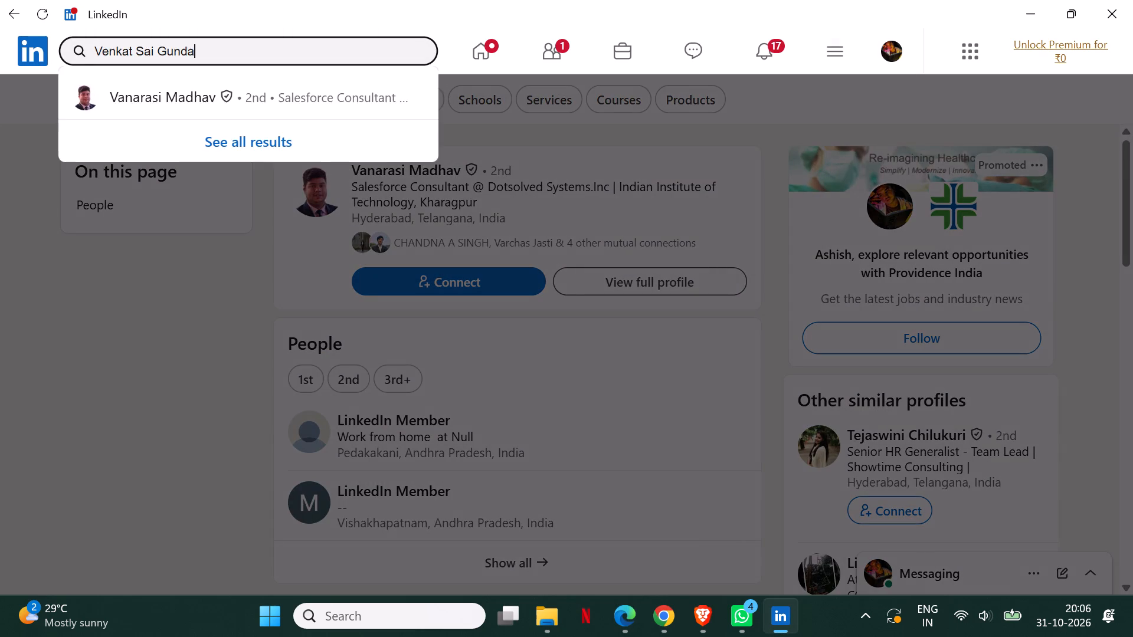
pyautogui.press('Return')
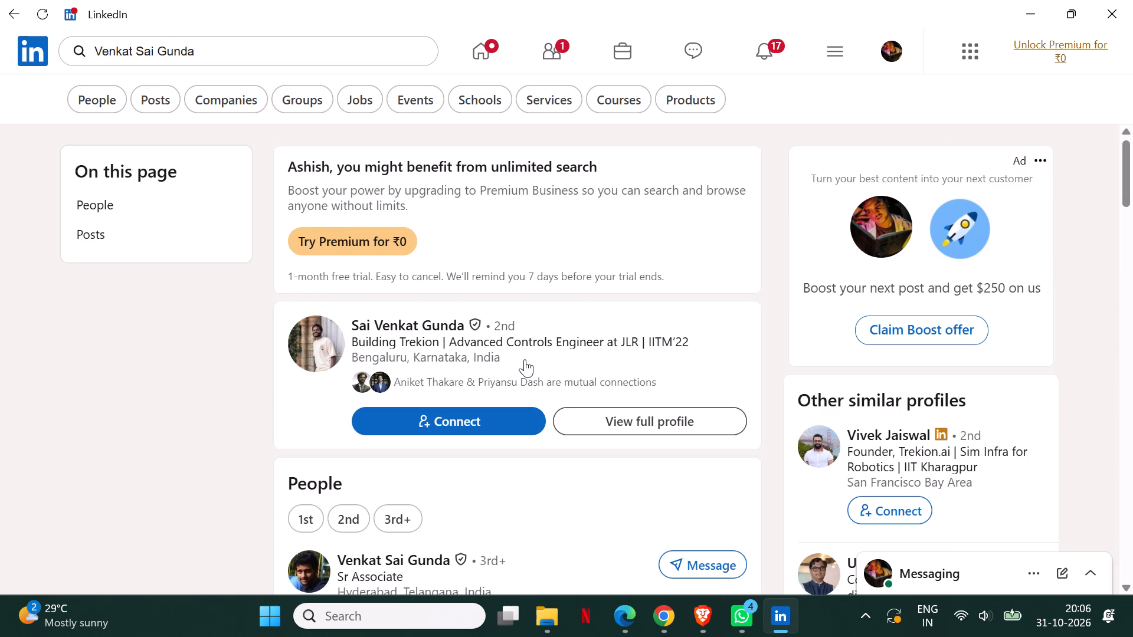
# Enter JLR as the company in D96 of the Untitled spreadsheet.
pyautogui.hotkey('alt', 'Tab')
pyautogui.click(508, 521)
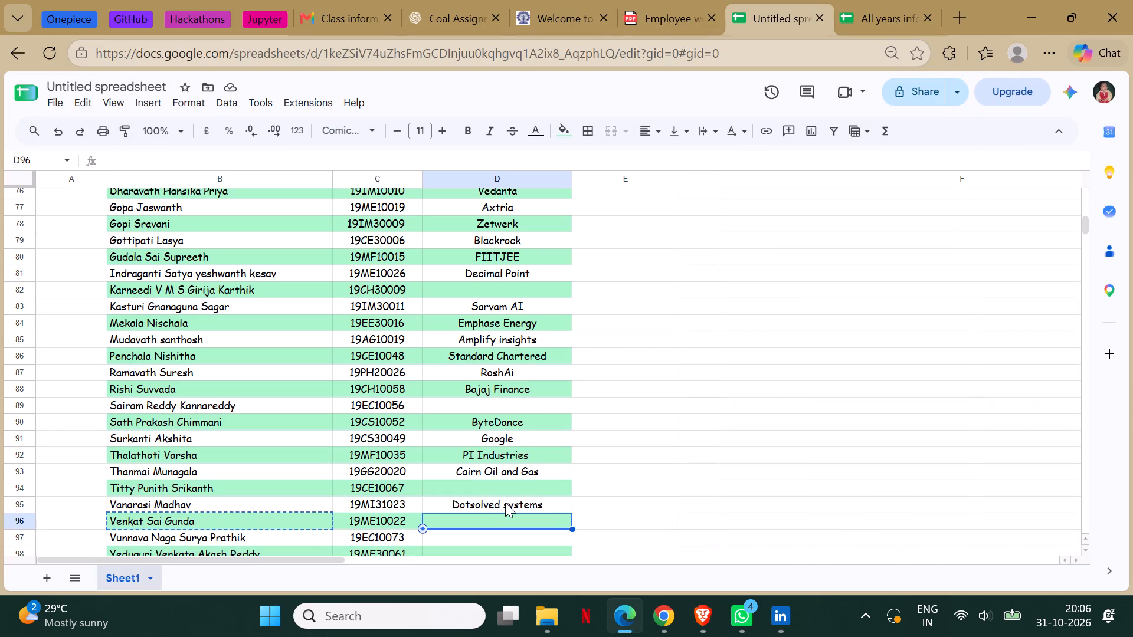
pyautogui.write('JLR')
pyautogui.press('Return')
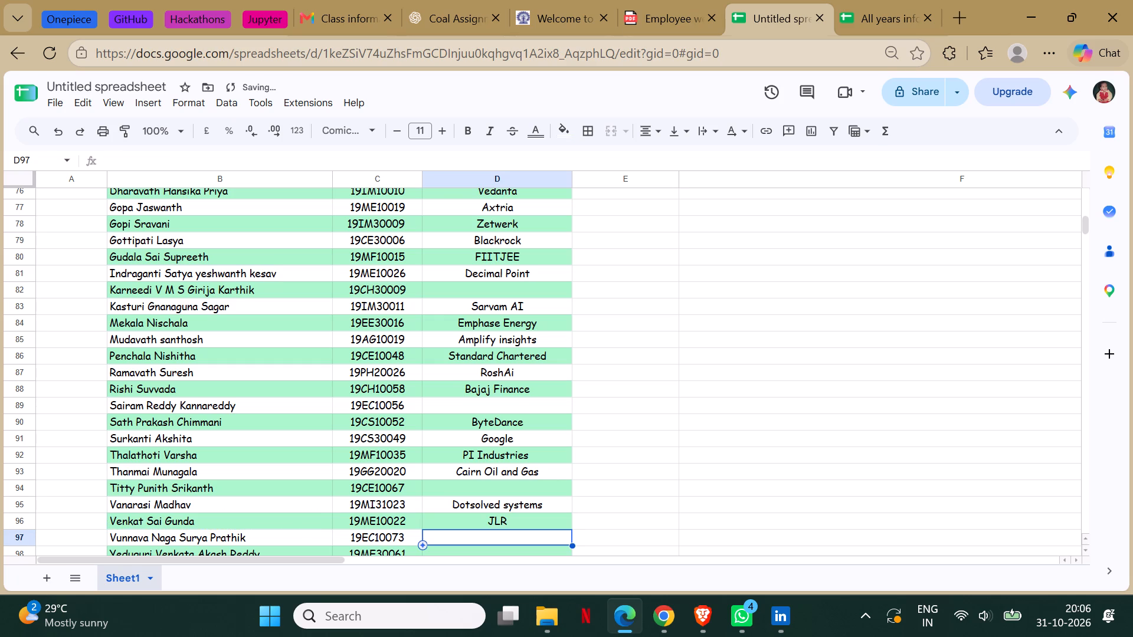
# Search LinkedIn for the name copied from B97 of the Untitled spreadsheet to find the student's employer.
pyautogui.scroll(-1, 509, 387)
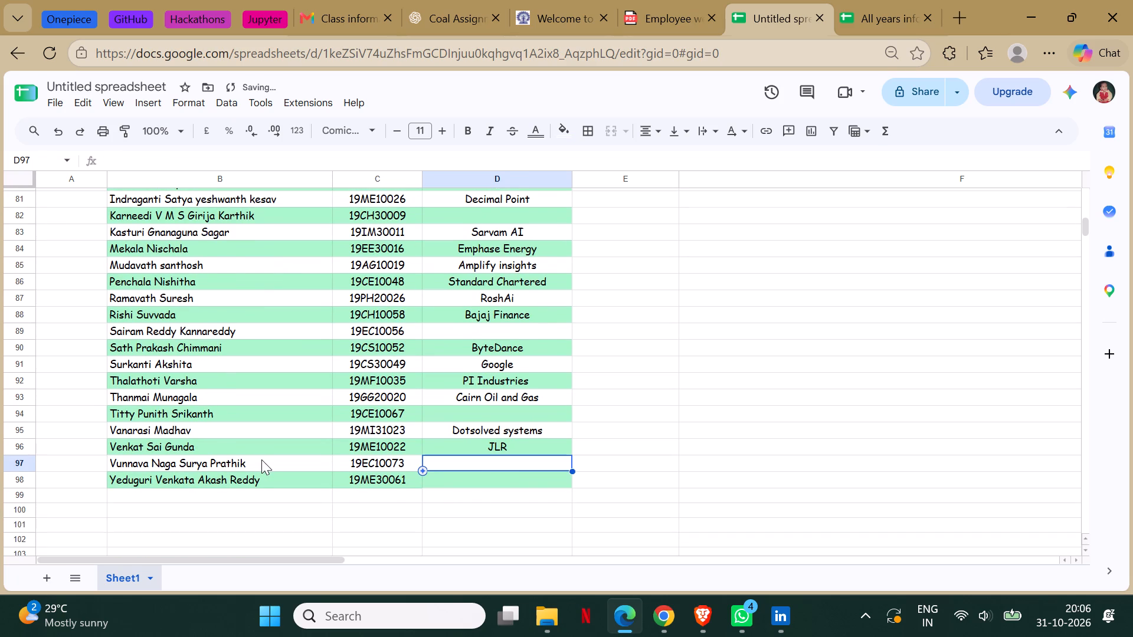
pyautogui.click(262, 459)
pyautogui.hotkey('ctrl', 'c')
pyautogui.hotkey('alt', 'Tab')
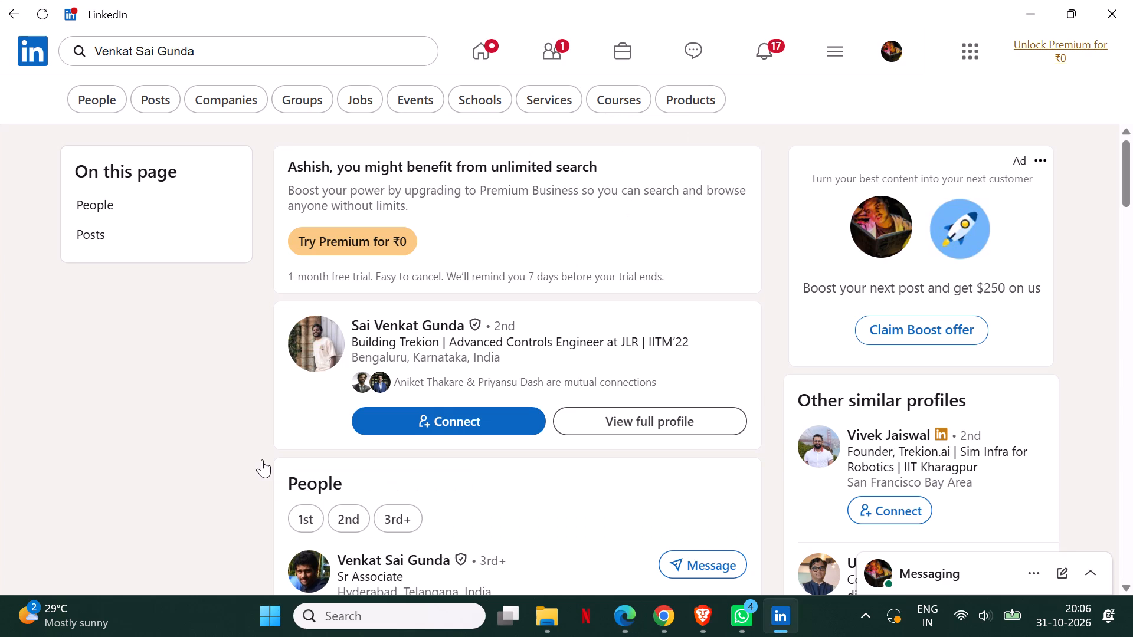
pyautogui.tripleClick(306, 58)
pyautogui.click(306, 58)
pyautogui.hotkey('ctrl', 'v')
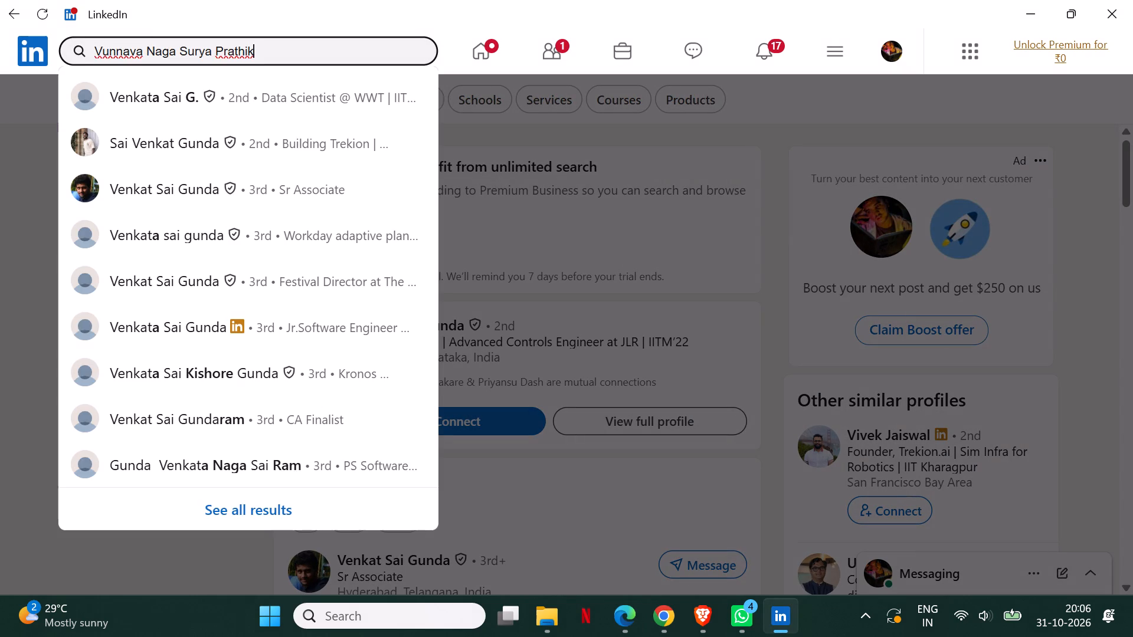
pyautogui.press('Return')
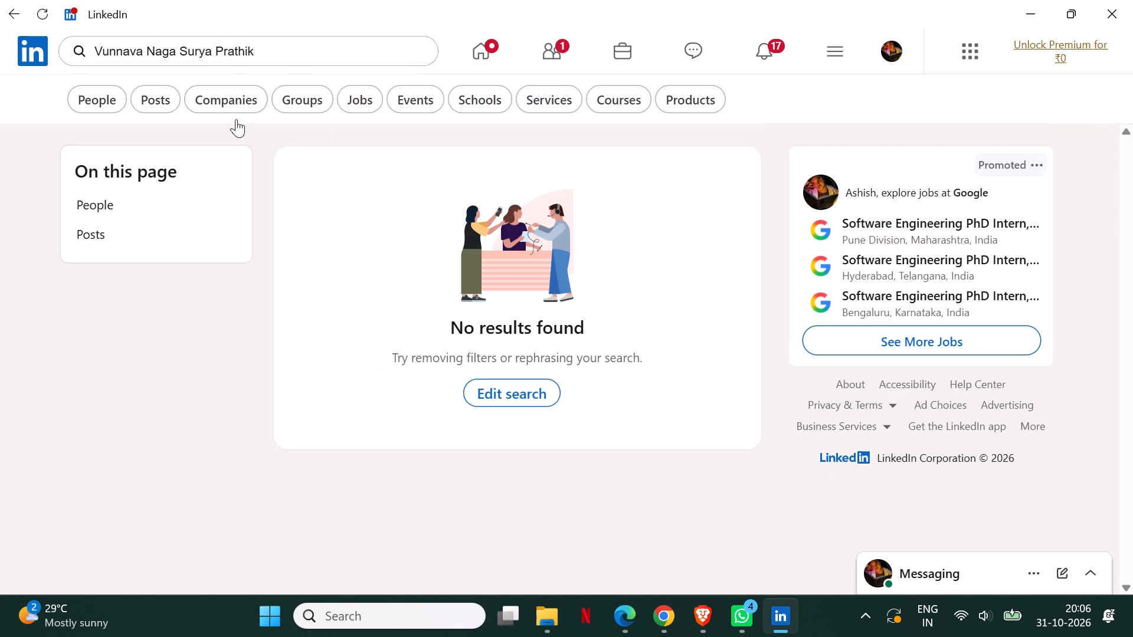
pyautogui.hotkey('alt', 'Tab')
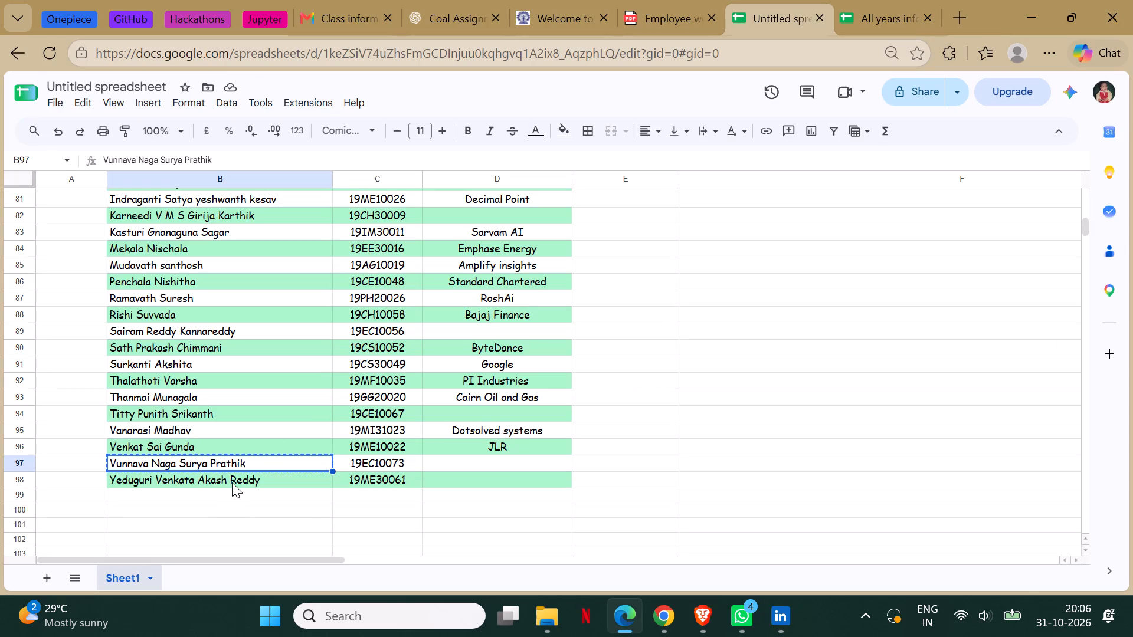
pyautogui.hotkey('alt', 'Tab')
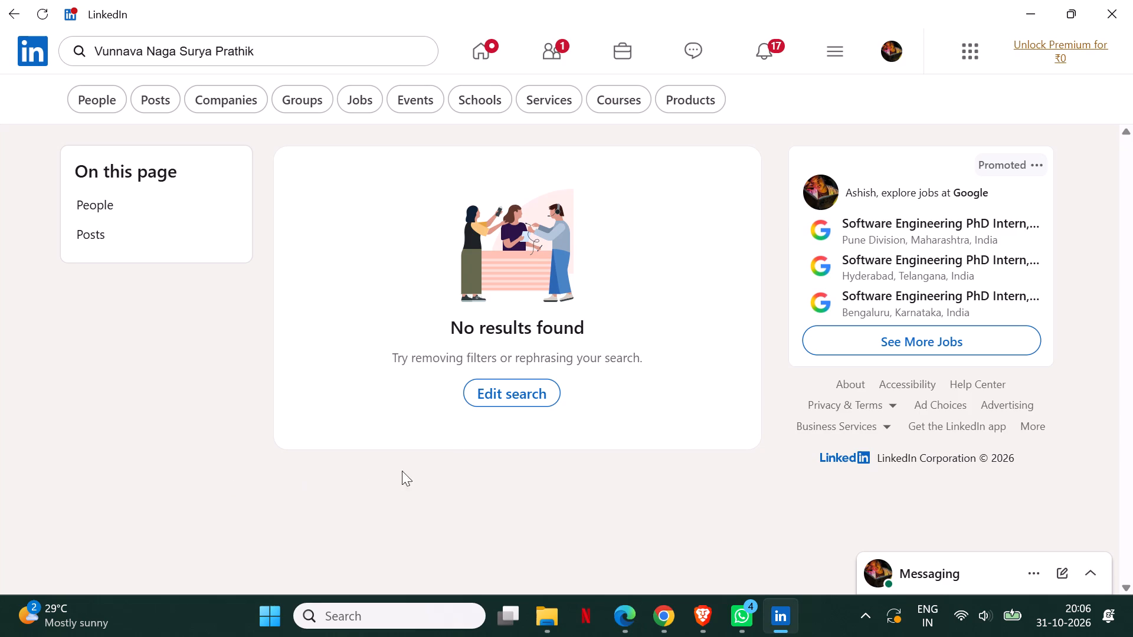
pyautogui.hotkey('alt', 'Tab')
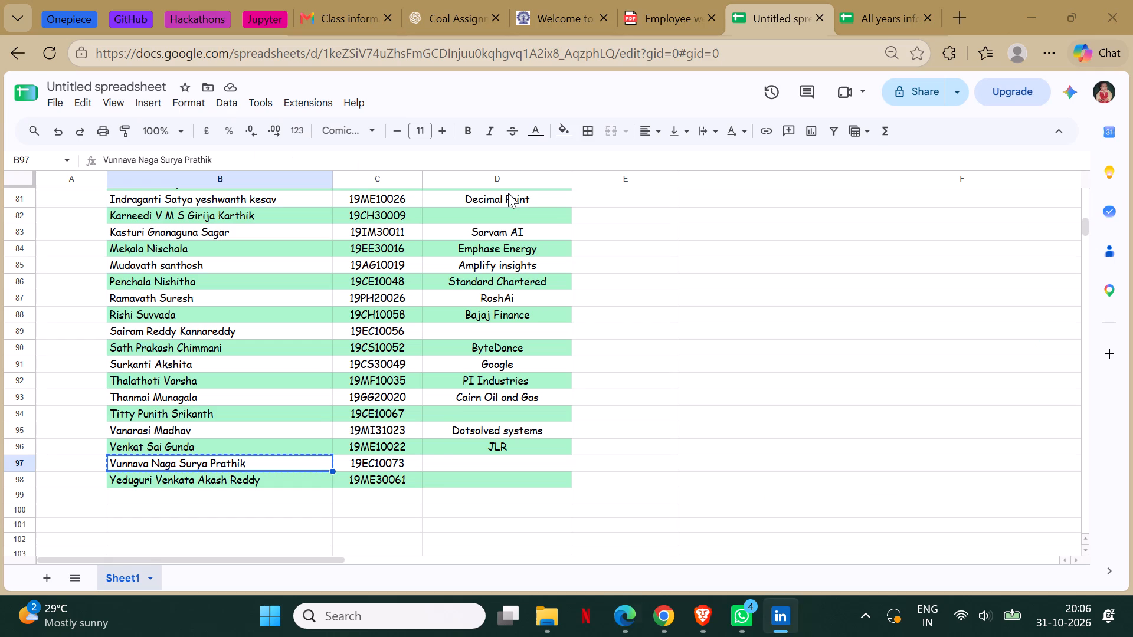
pyautogui.click(464, 480)
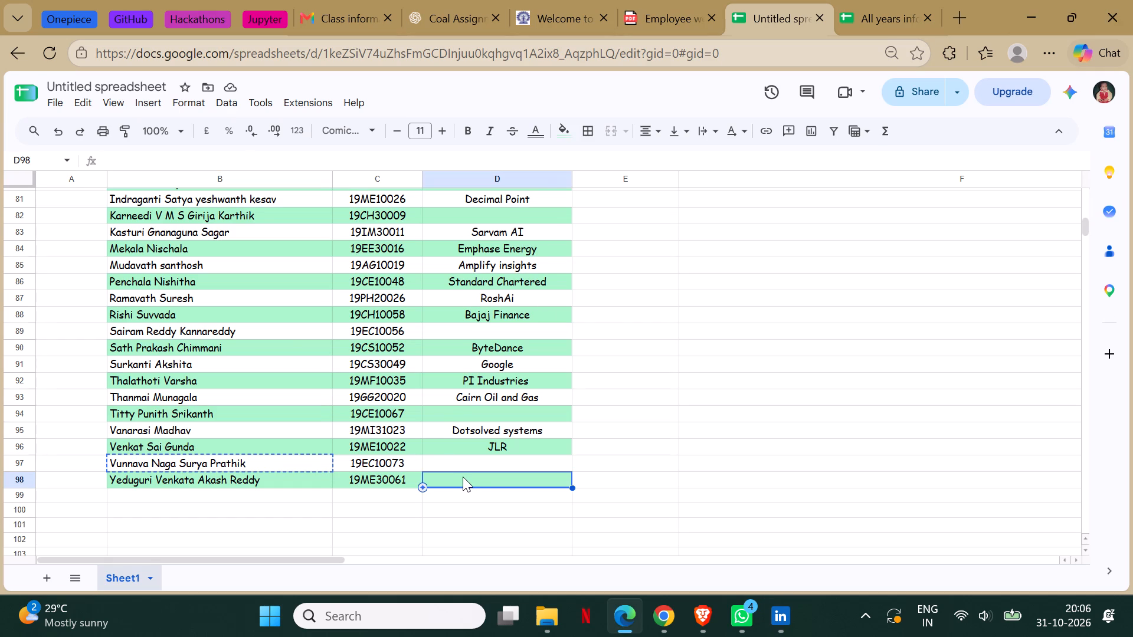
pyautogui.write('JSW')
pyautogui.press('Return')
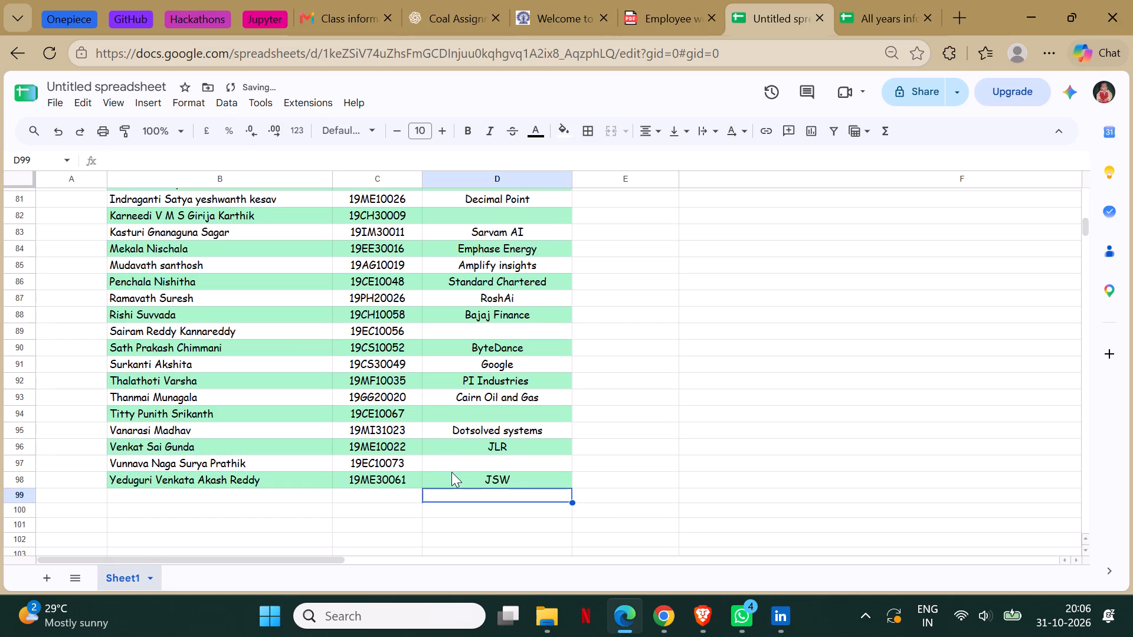
# Switch from the Untitled spreadsheet to the All years information 25-26 spreadsheet.
pyautogui.scroll(20, 410, 390)
pyautogui.scroll(2, 410, 390)
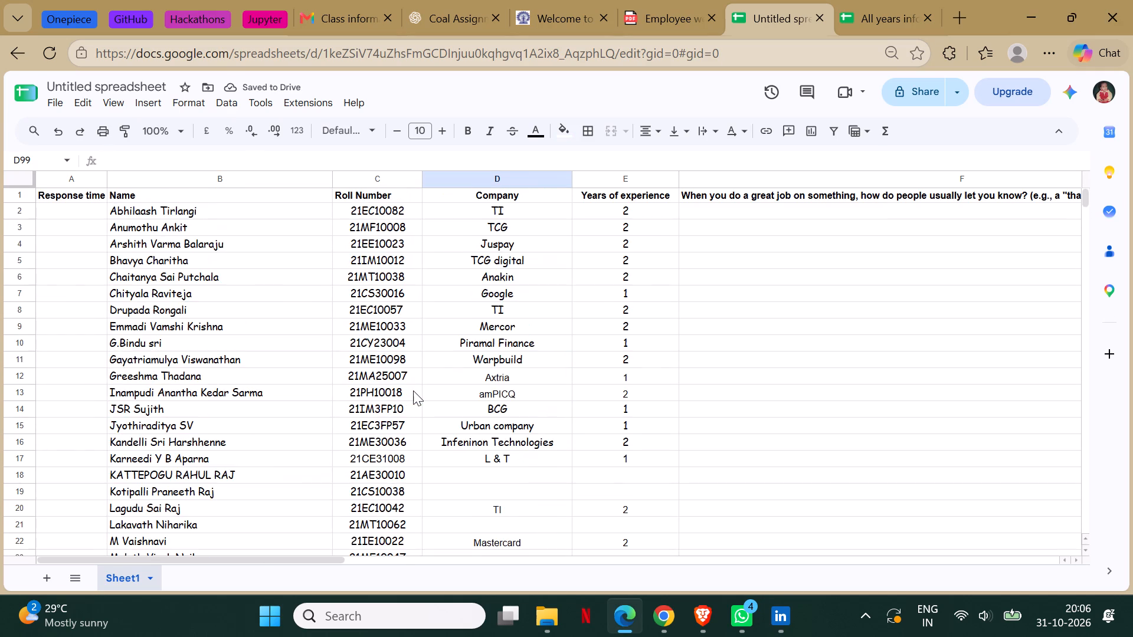
pyautogui.scroll(-19, 415, 390)
pyautogui.scroll(3, 415, 390)
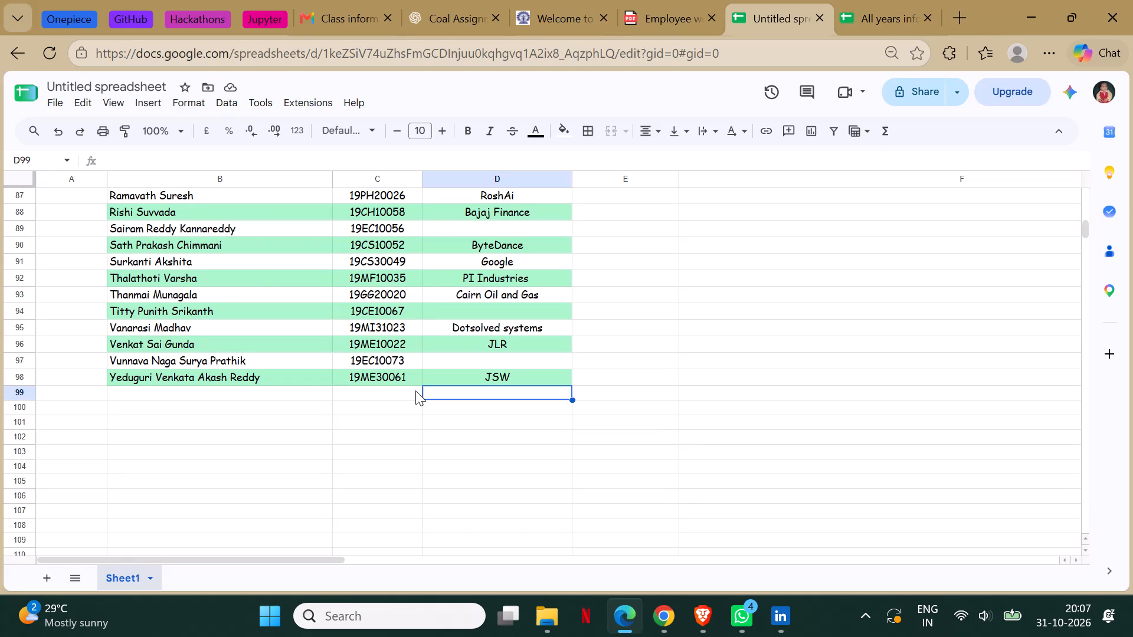
pyautogui.click(873, 8)
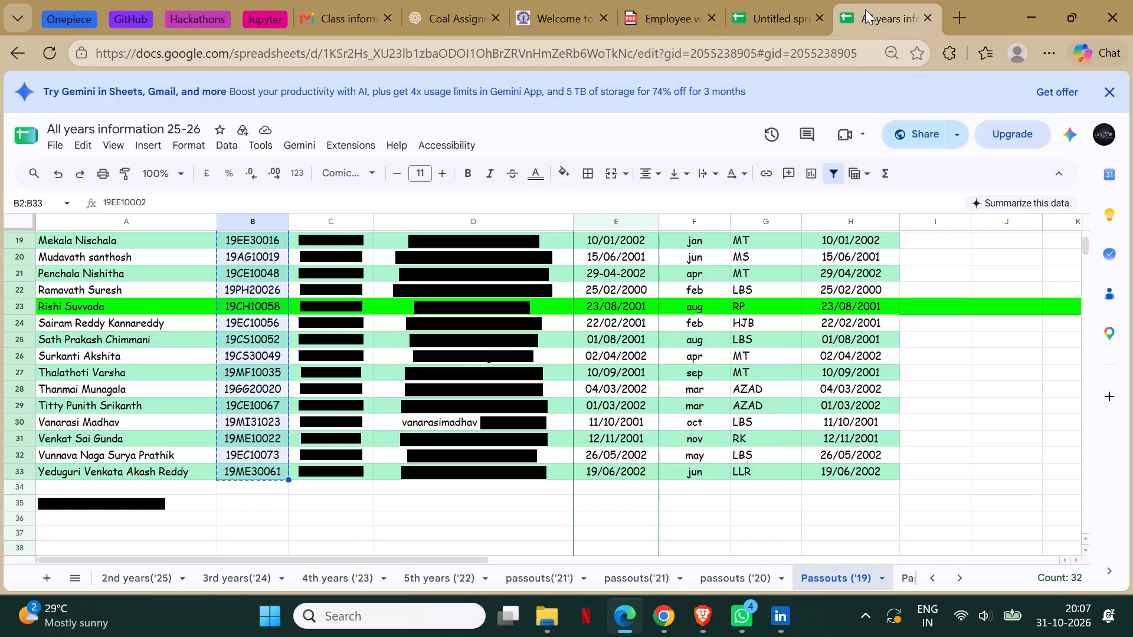
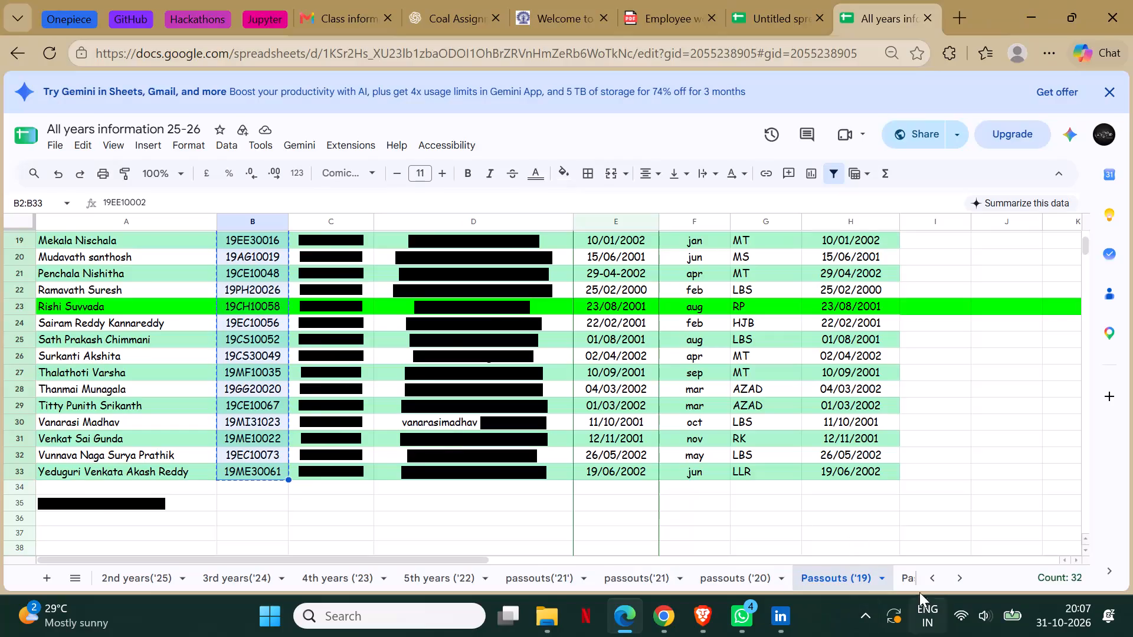
# Open the Passouts ('18) sheet and look through its student records, including the Presently graduating section.
pyautogui.click(909, 587)
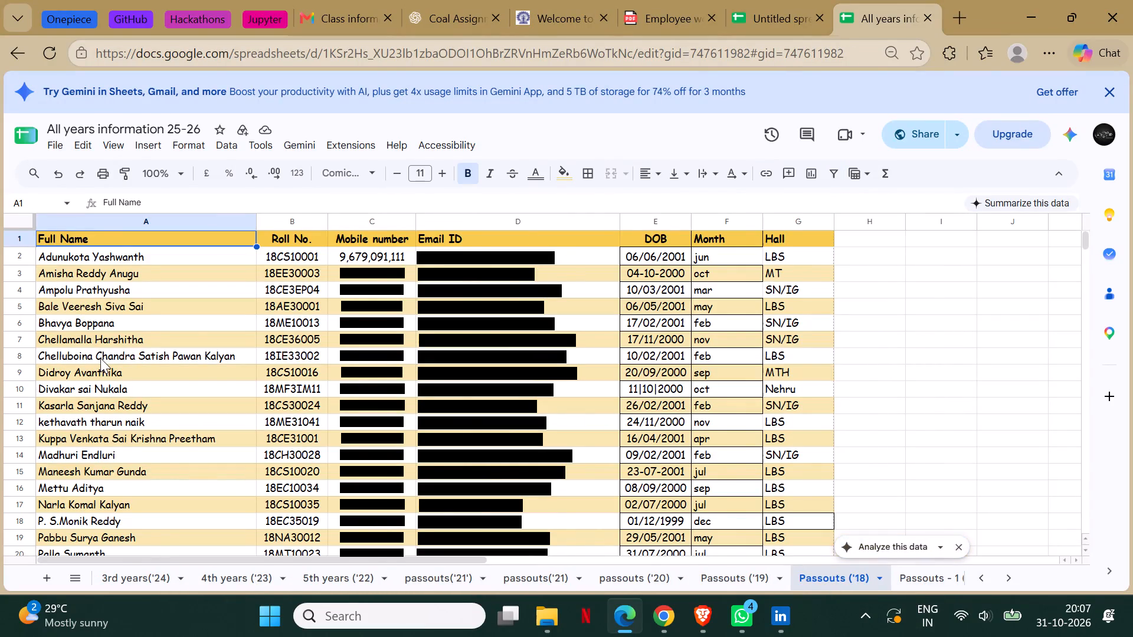
pyautogui.scroll(-6, 100, 358)
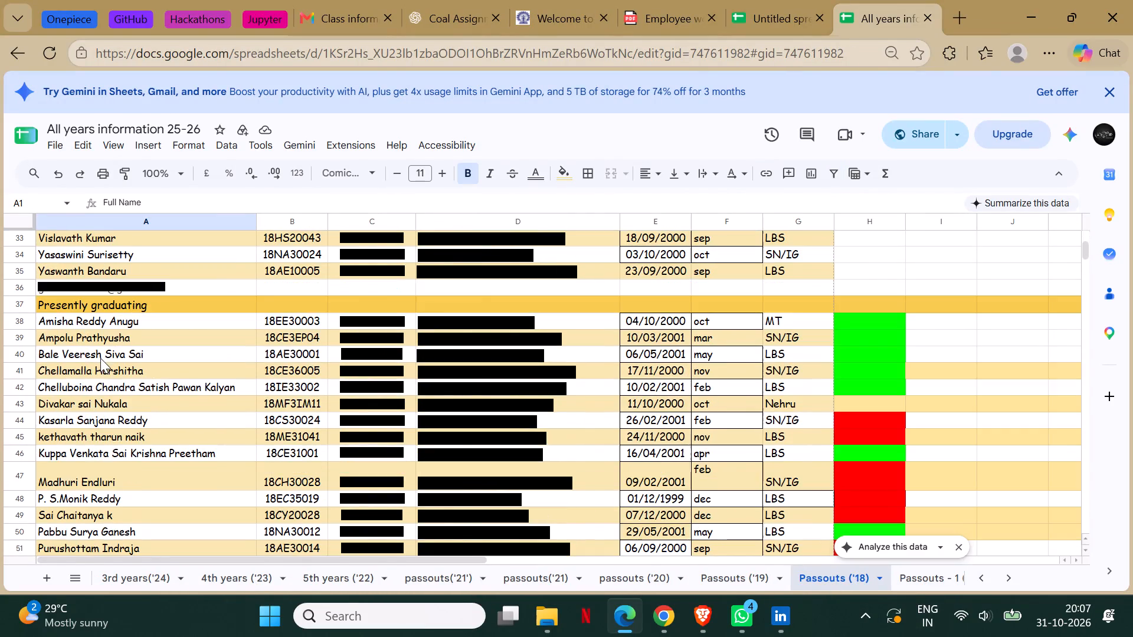
pyautogui.scroll(-2, 100, 358)
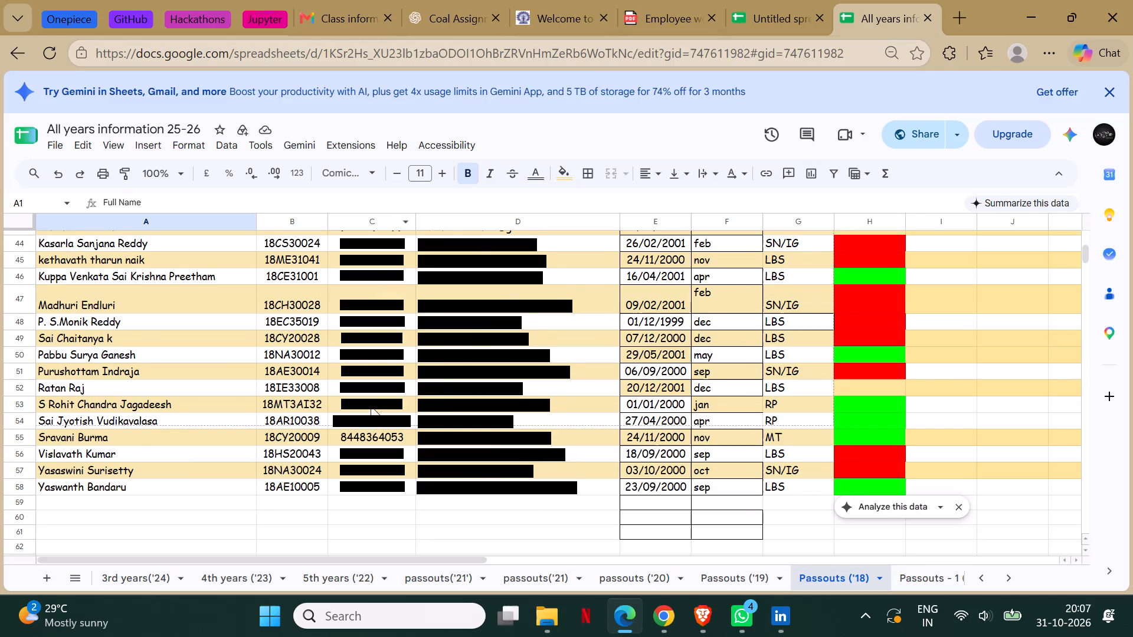
pyautogui.scroll(5, 371, 406)
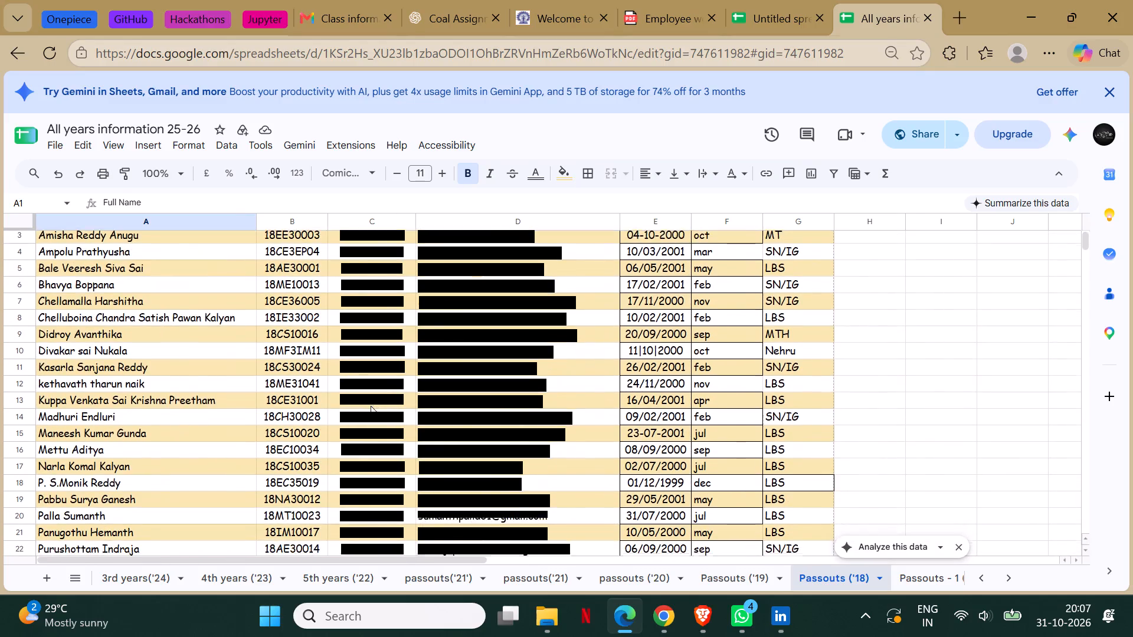
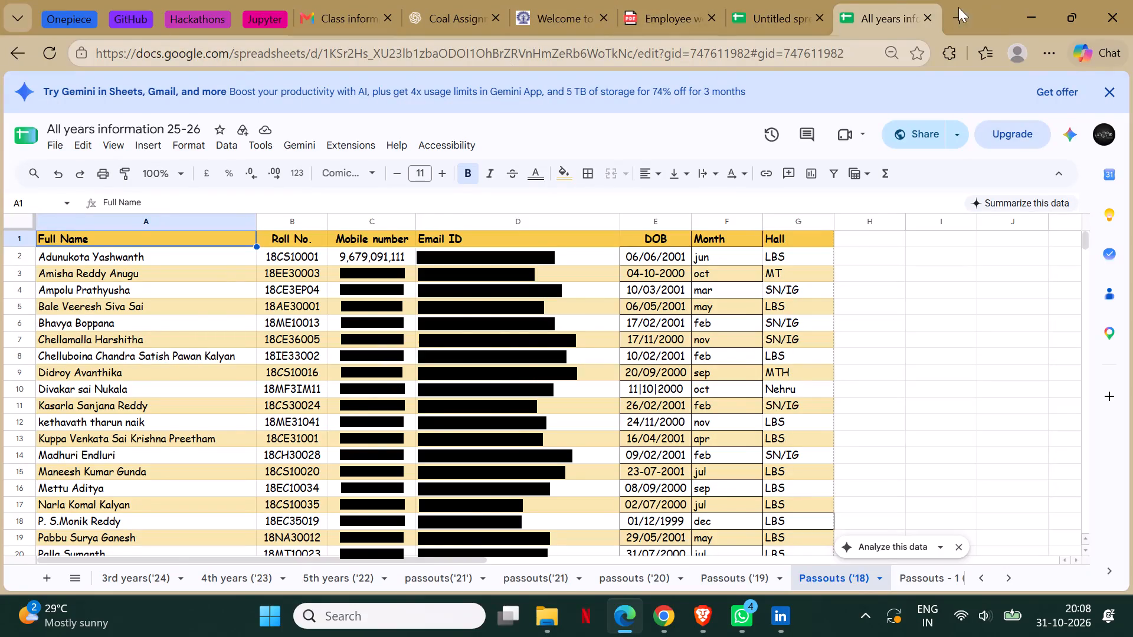
# Open the Google Sheets home page in a new browser tab.
pyautogui.click(781, 12)
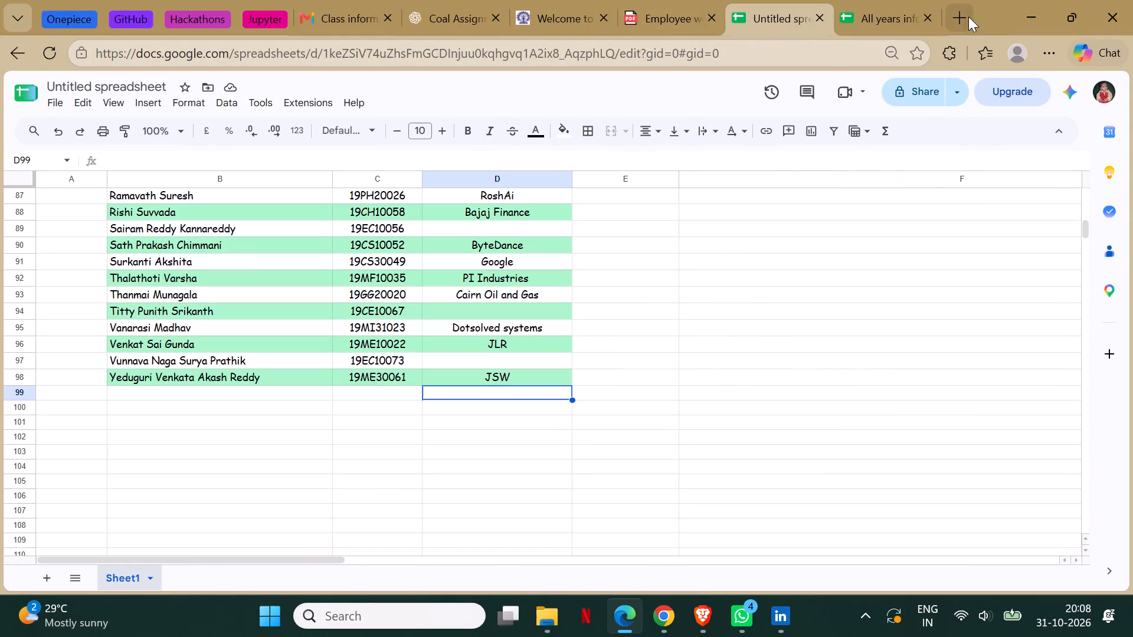
pyautogui.click(962, 17)
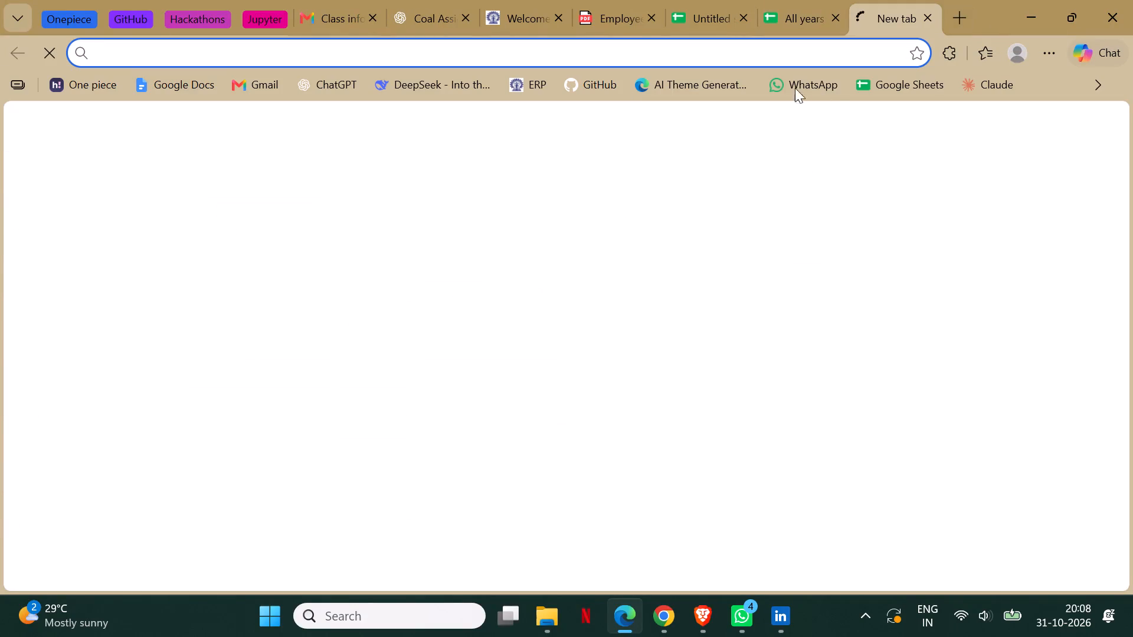
pyautogui.click(866, 86)
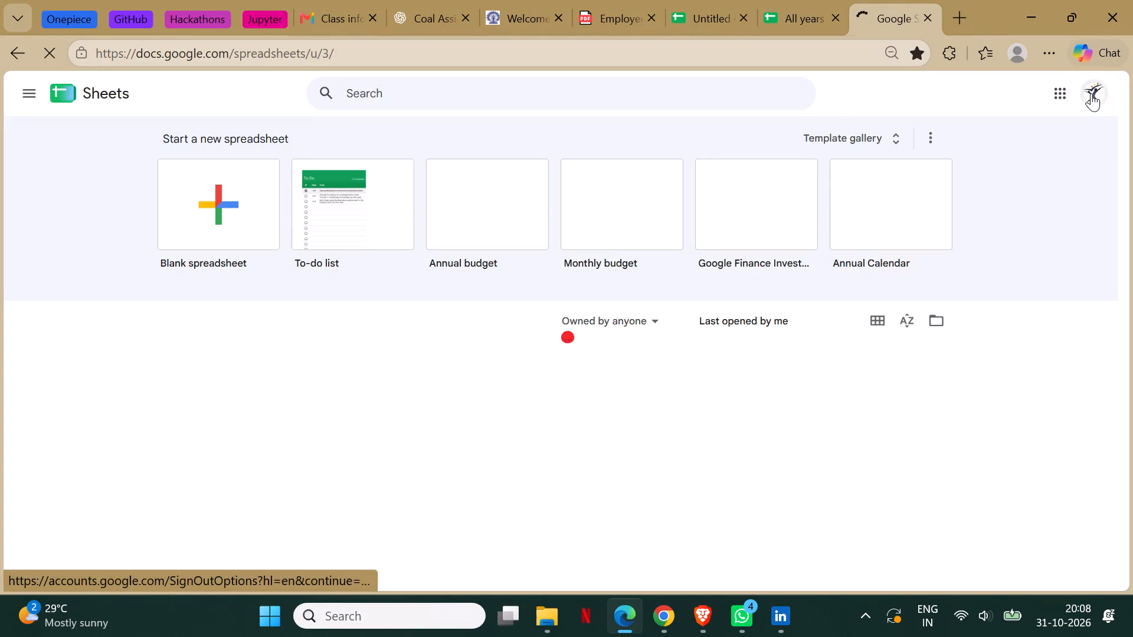
pyautogui.click(1091, 93)
pyautogui.click(841, 91)
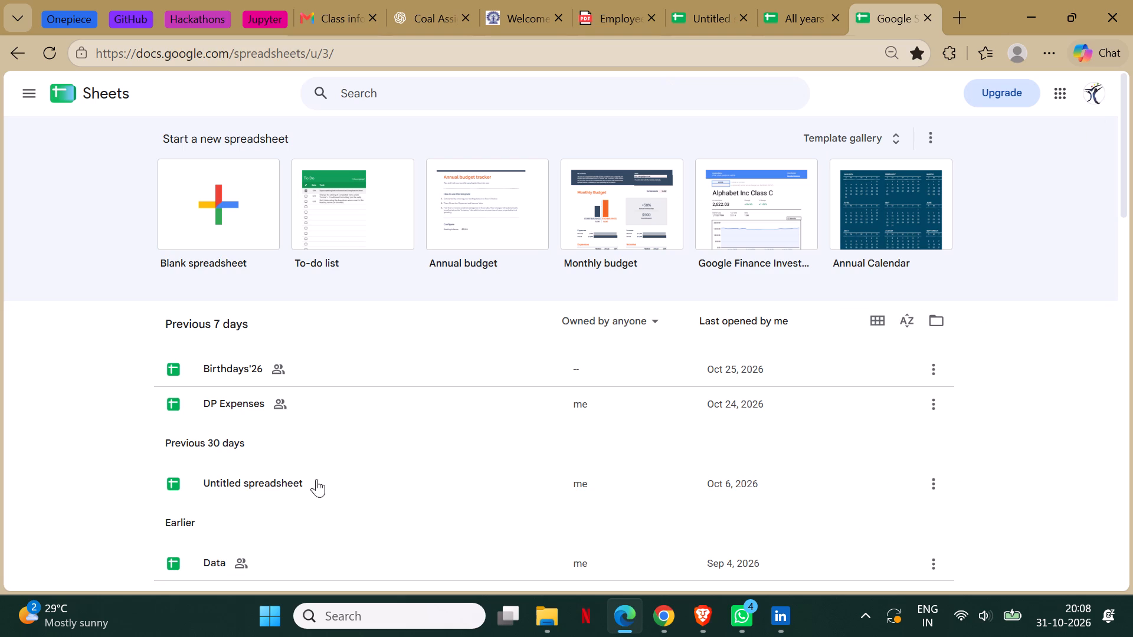
# Look through this account's full list of spreadsheets, from the recent files down to the oldest ones.
pyautogui.scroll(-16, 494, 457)
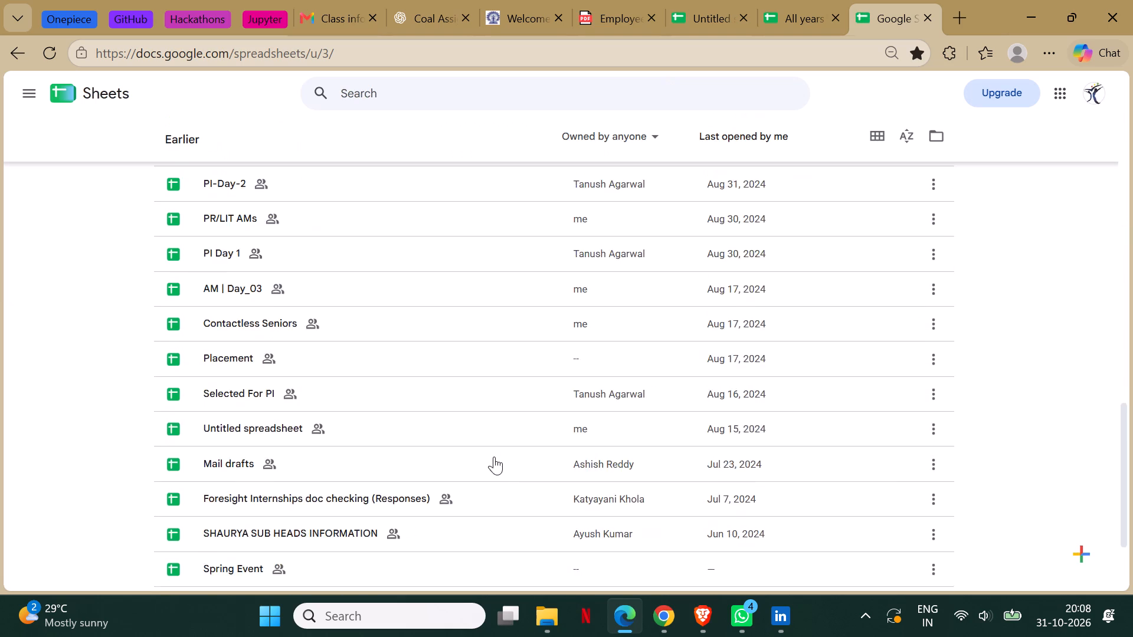
pyautogui.scroll(-11, 494, 457)
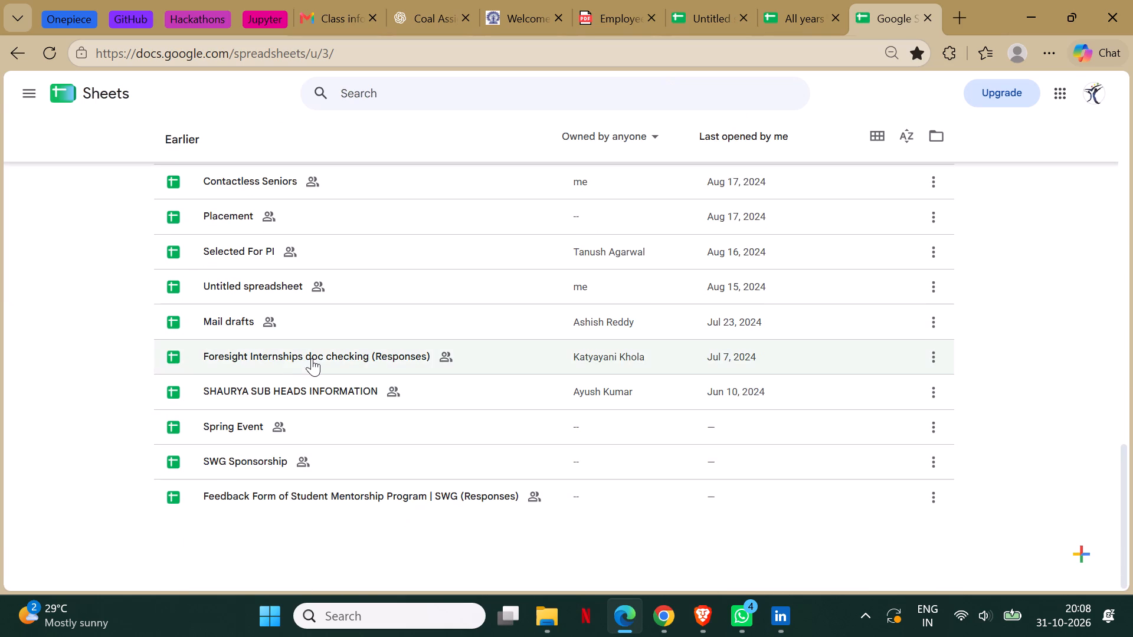
pyautogui.scroll(4, 280, 381)
pyautogui.scroll(3, 323, 293)
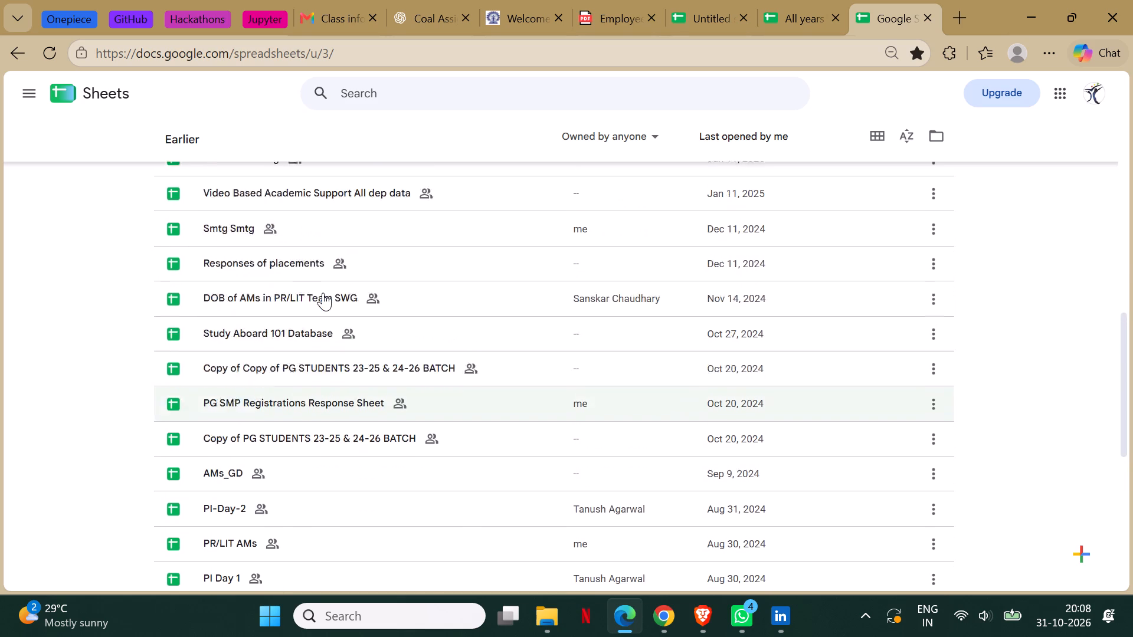
pyautogui.scroll(3, 304, 328)
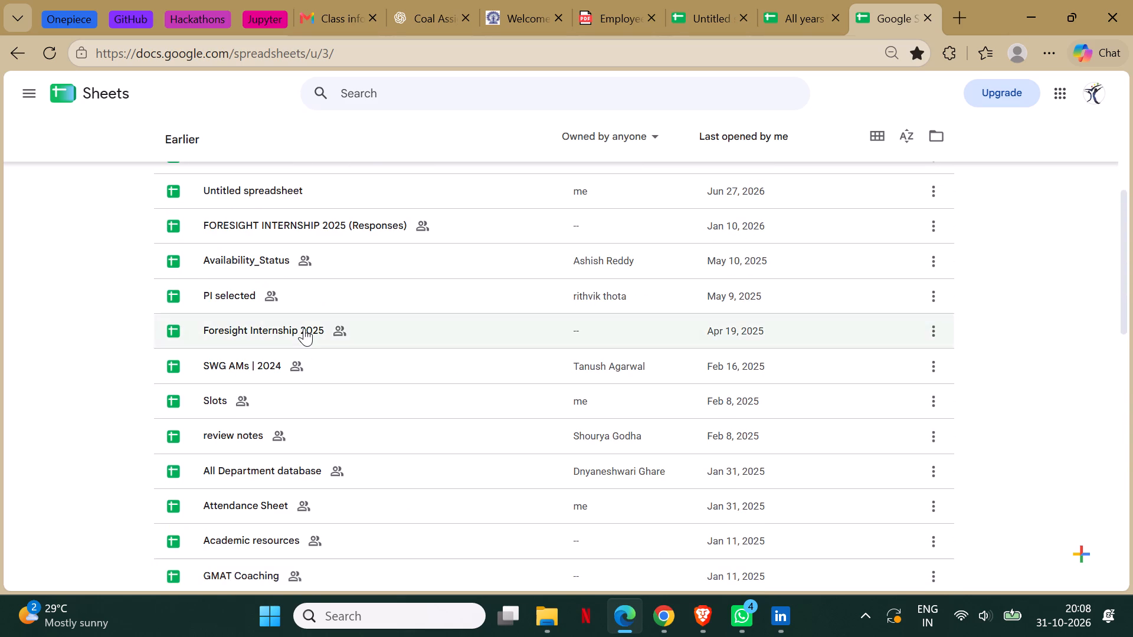
pyautogui.scroll(2, 305, 289)
pyautogui.scroll(-6, 307, 399)
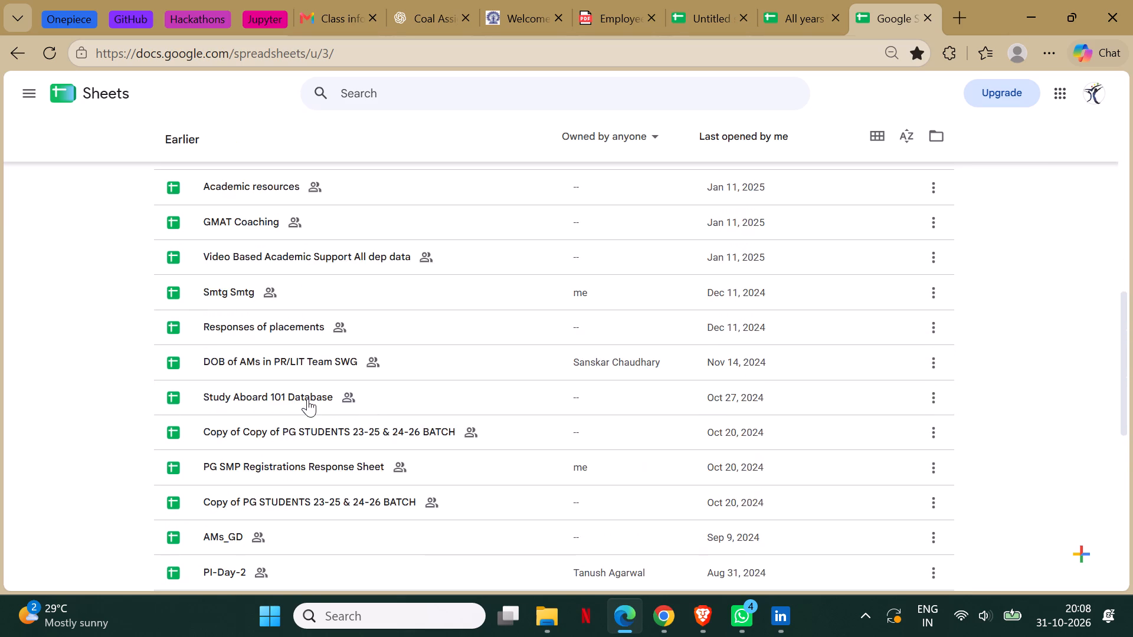
pyautogui.scroll(-12, 307, 399)
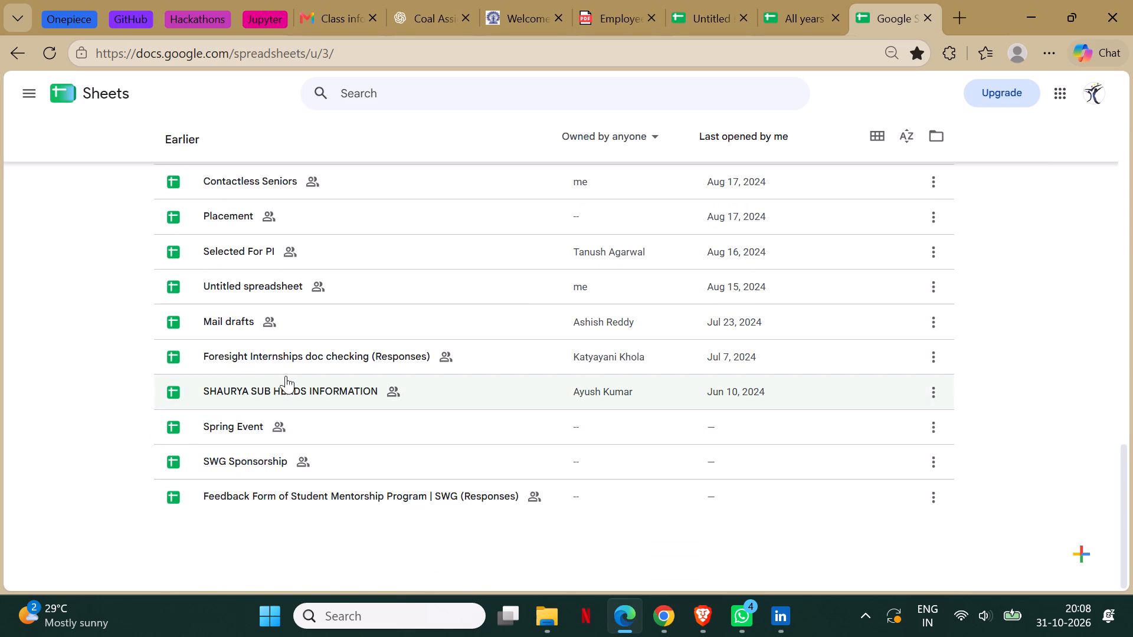
pyautogui.scroll(2, 286, 375)
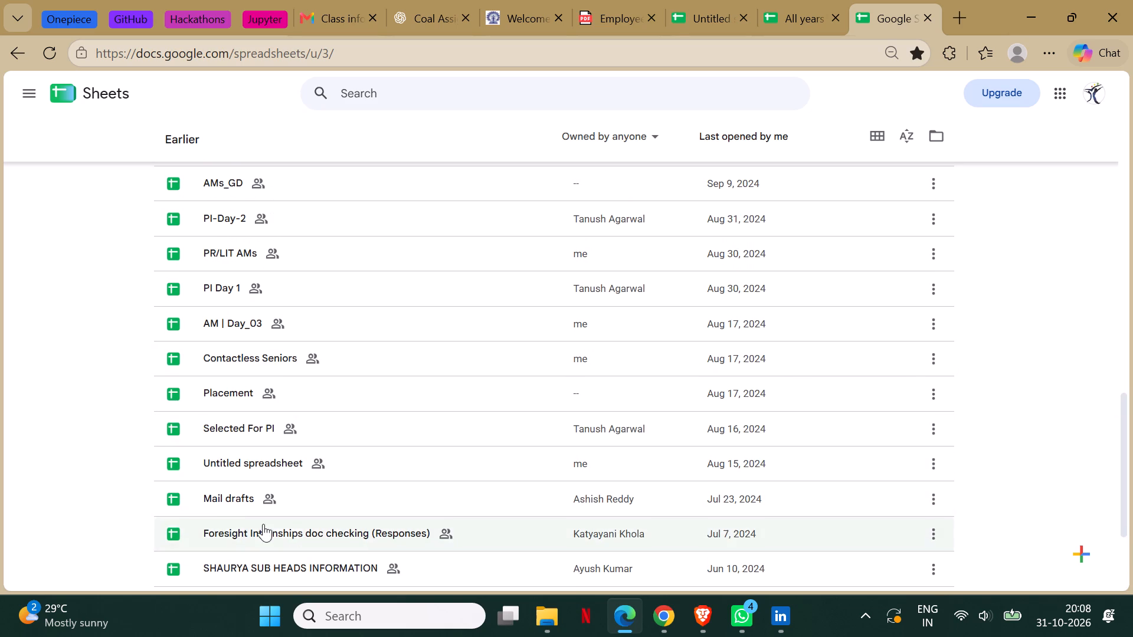
pyautogui.scroll(3, 306, 480)
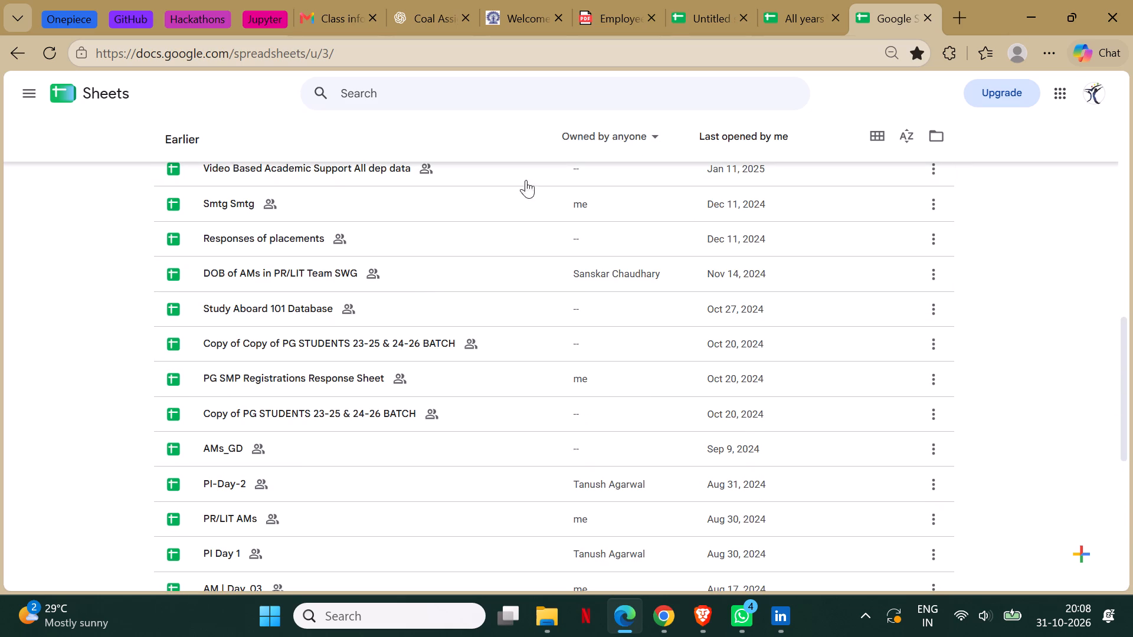
pyautogui.scroll(3, 362, 367)
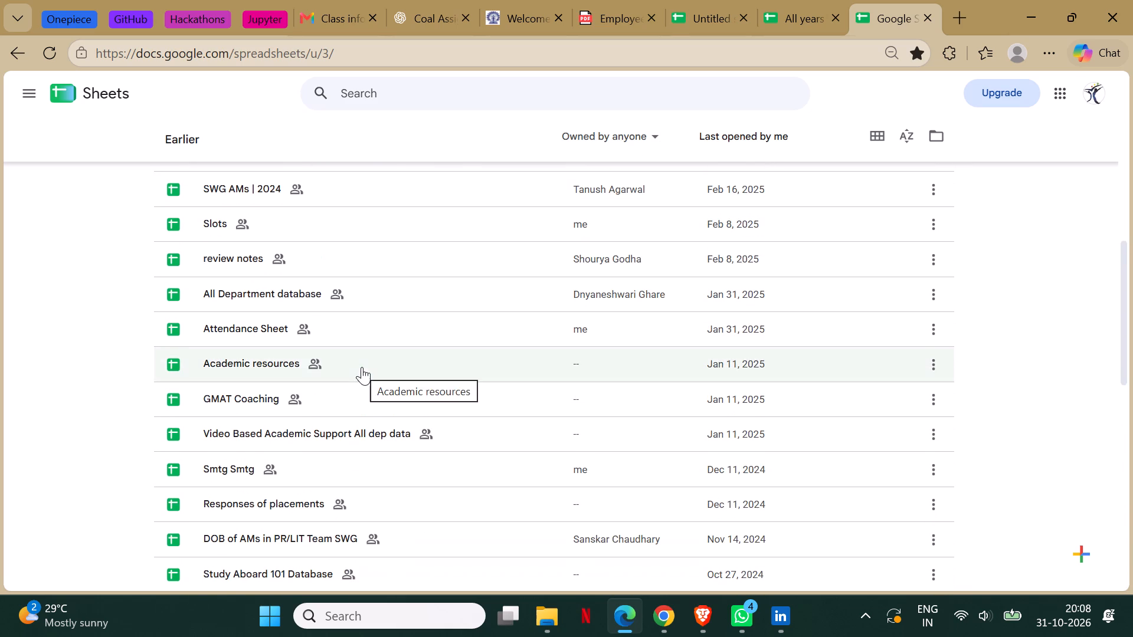
pyautogui.scroll(5, 362, 367)
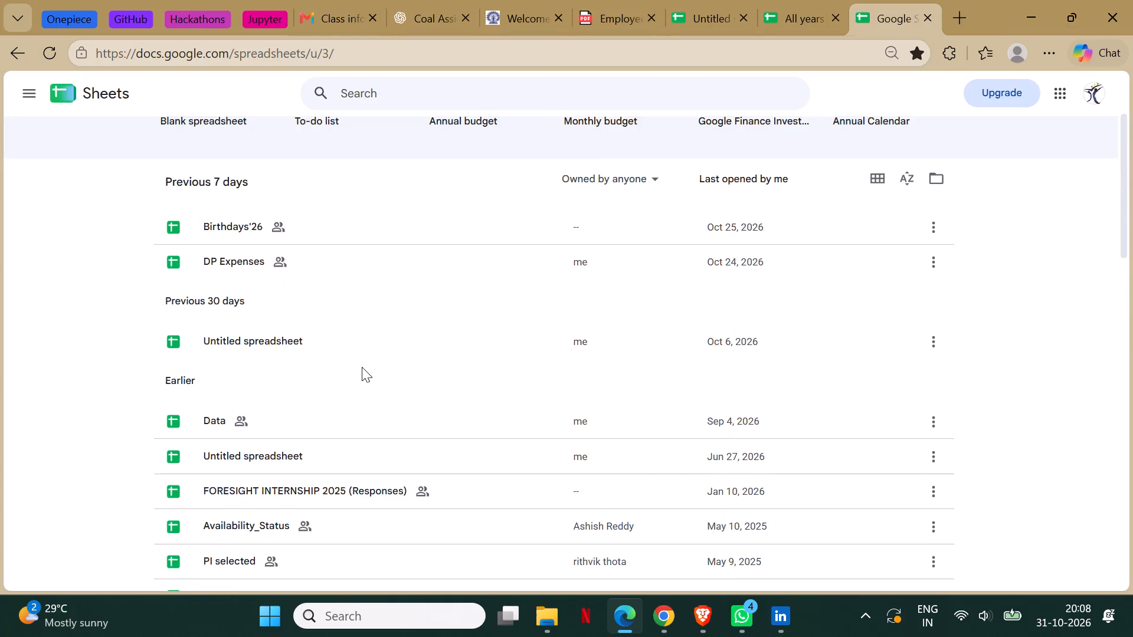
pyautogui.scroll(4, 362, 367)
pyautogui.scroll(-17, 362, 367)
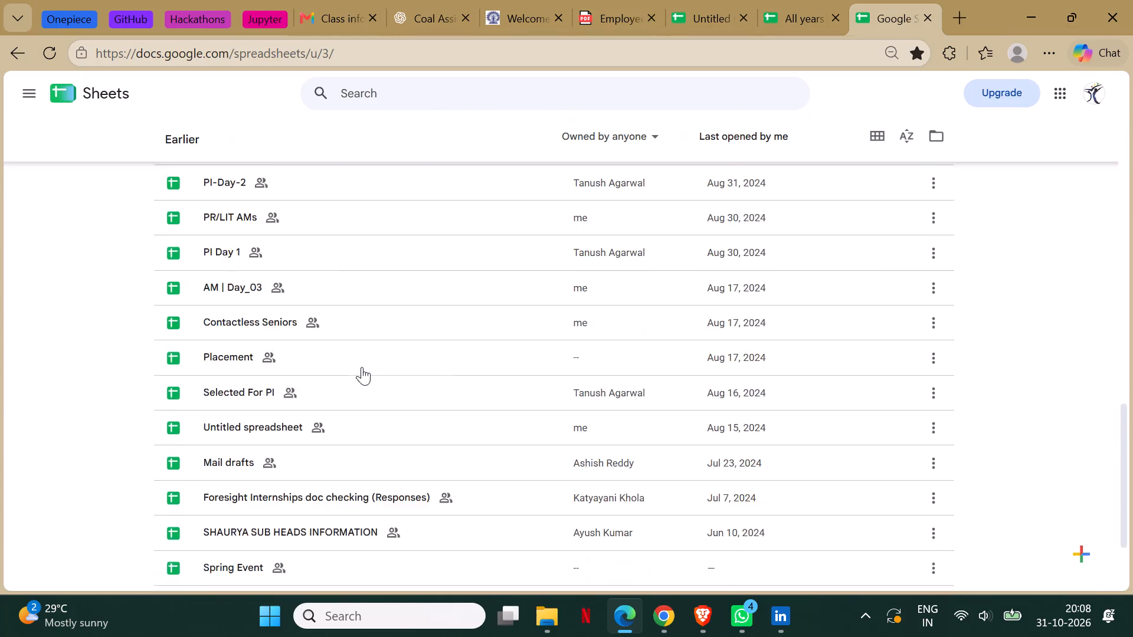
pyautogui.scroll(-9, 362, 367)
# Switch Google Sheets to the default account, close the previous account's Sheets tab, and search for "foresight placements", looking through the results.
pyautogui.click(1086, 96)
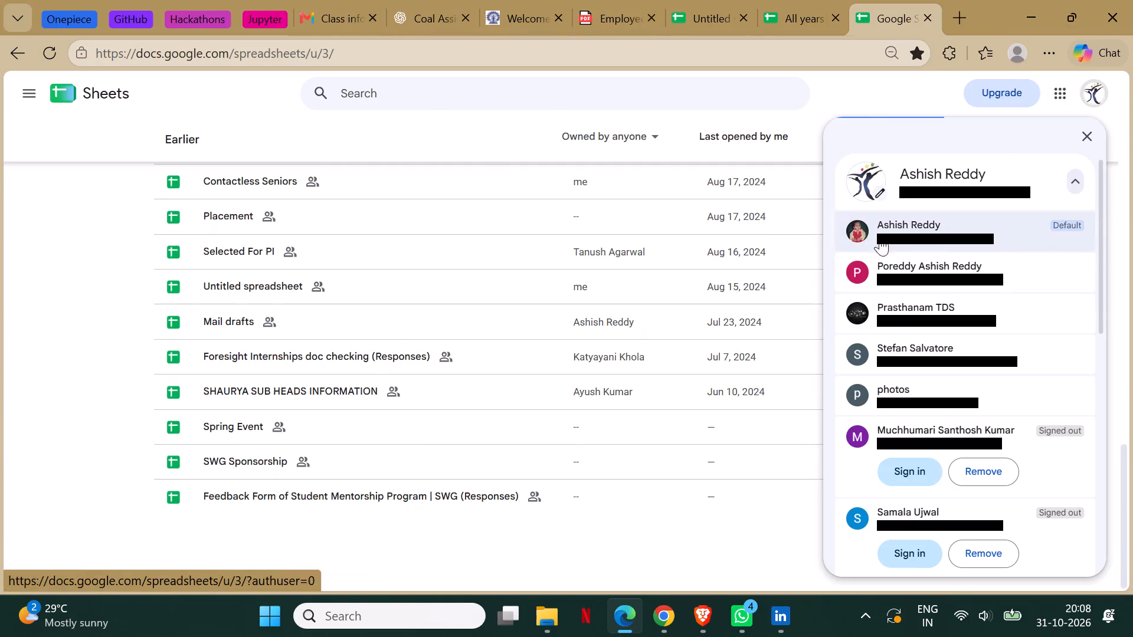
pyautogui.click(900, 235)
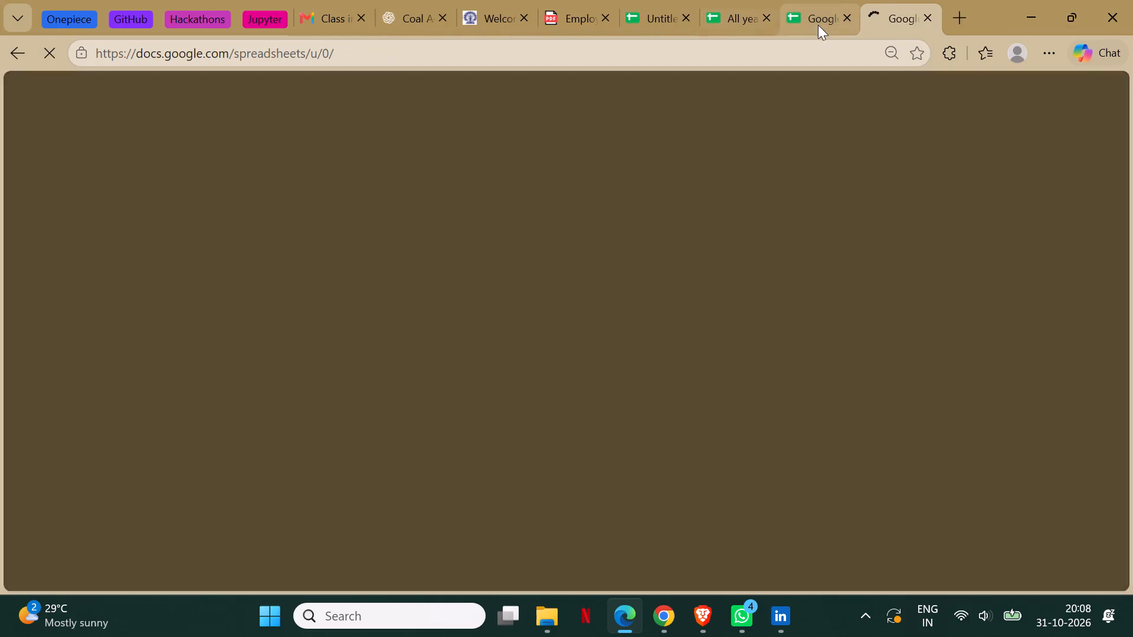
pyautogui.click(846, 18)
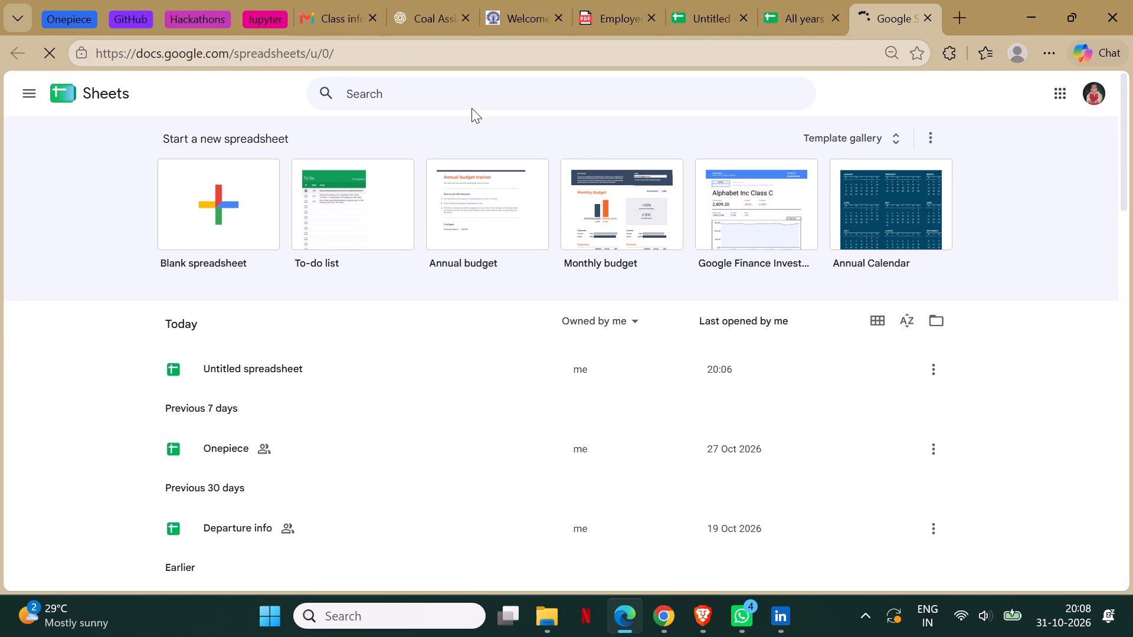
pyautogui.click(467, 101)
pyautogui.write('foresigj')
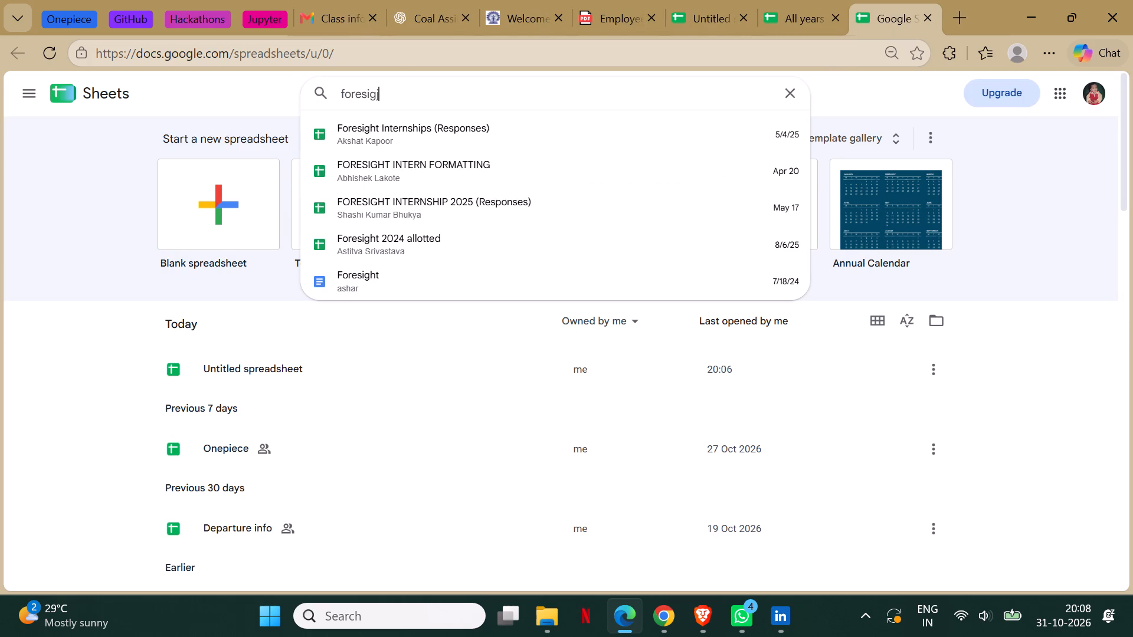
pyautogui.press('BackSpace')
pyautogui.write('ht plac')
pyautogui.write('em')
pyautogui.write('ents')
pyautogui.press('Return')
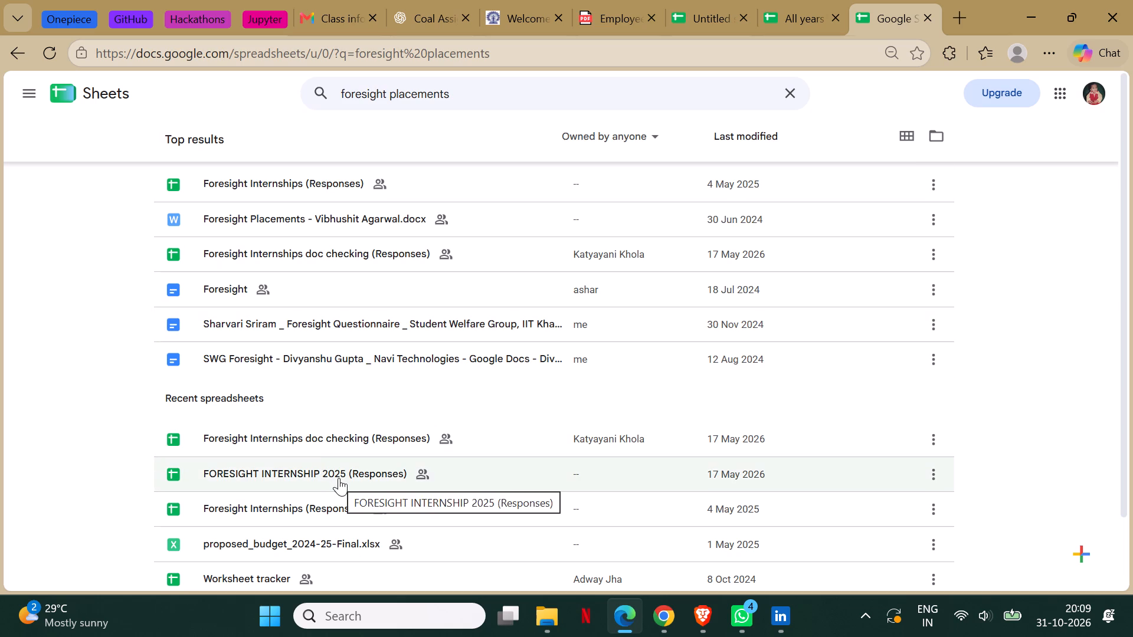
pyautogui.scroll(2, 339, 478)
pyautogui.scroll(-2, 339, 478)
pyautogui.scroll(4, 339, 478)
pyautogui.scroll(-3, 339, 478)
pyautogui.scroll(3, 339, 478)
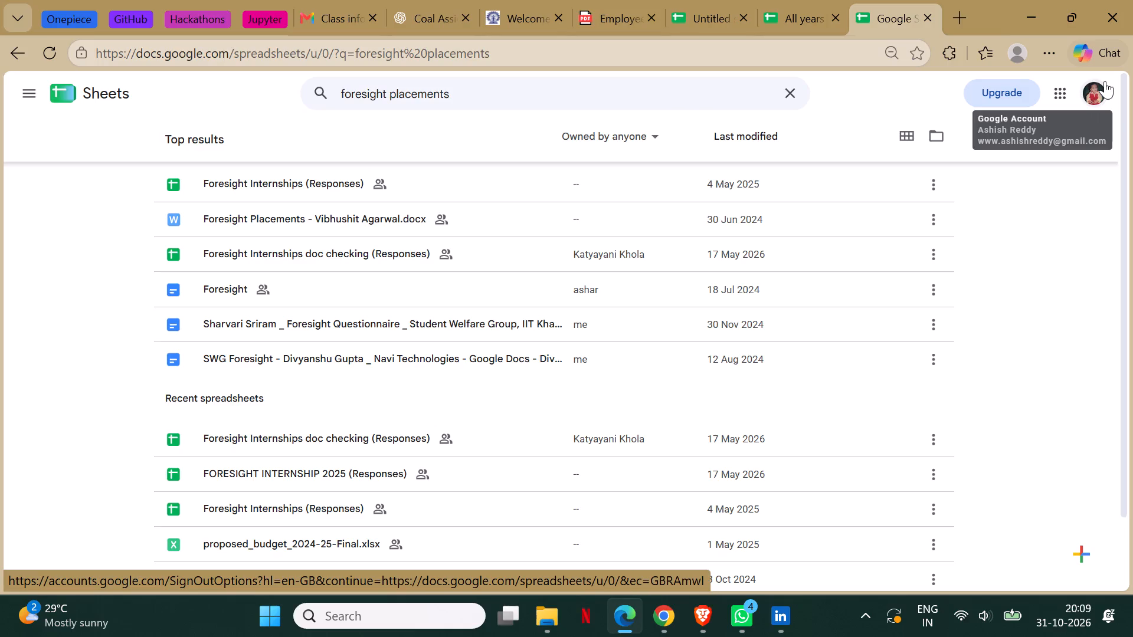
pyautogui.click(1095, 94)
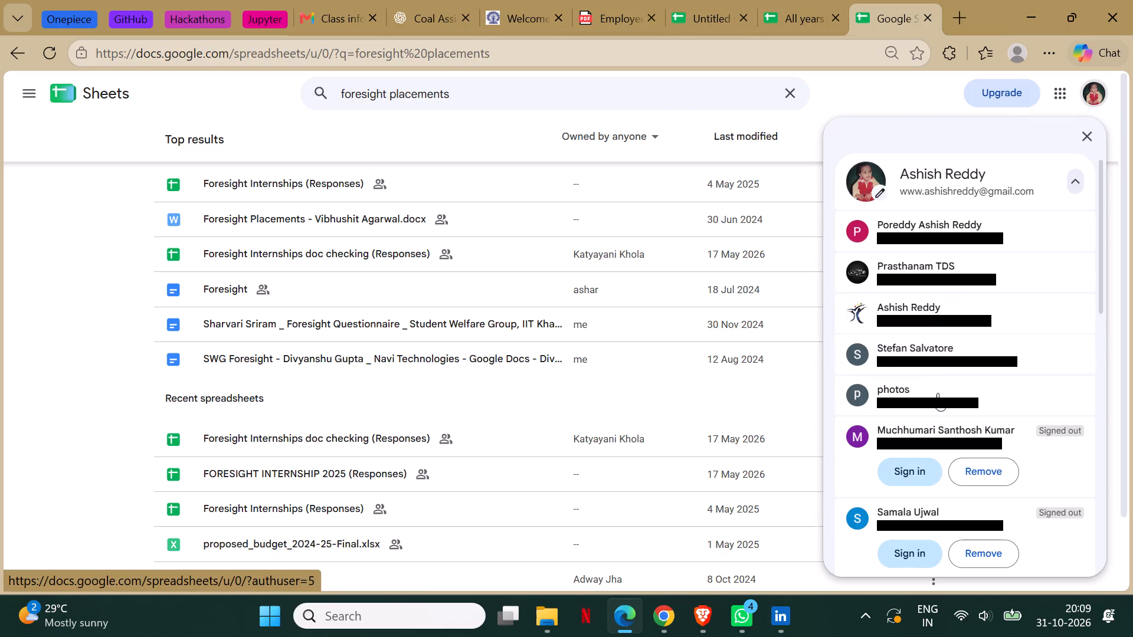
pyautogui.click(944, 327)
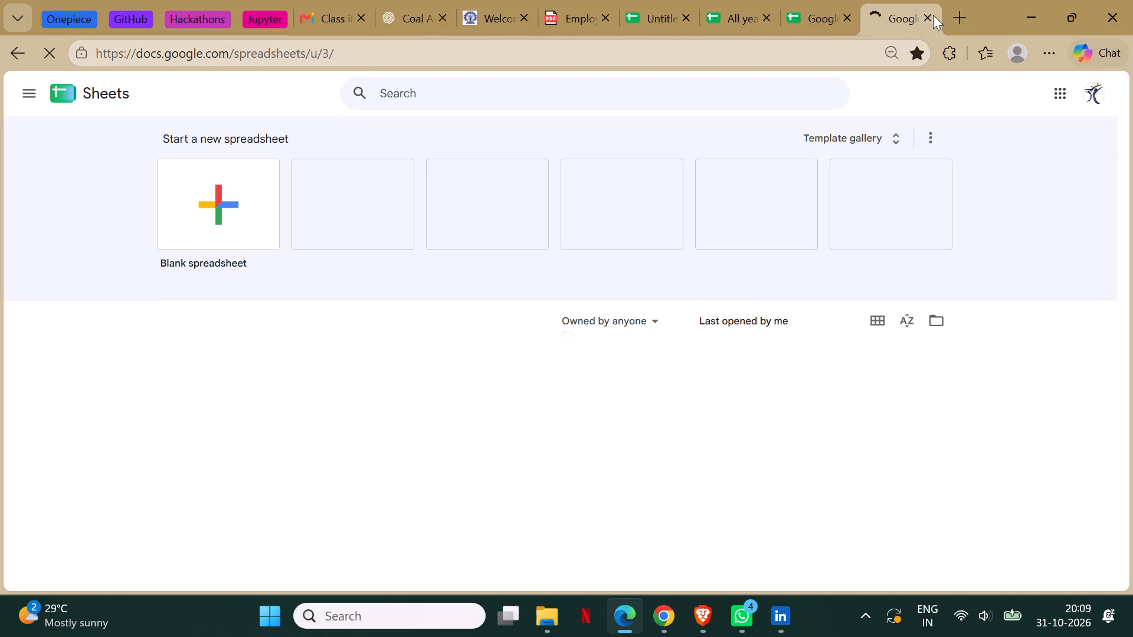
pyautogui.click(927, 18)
# Open Google Sheets under the signed-in account with the initial S and search its files for "foresight placements".
pyautogui.click(1094, 91)
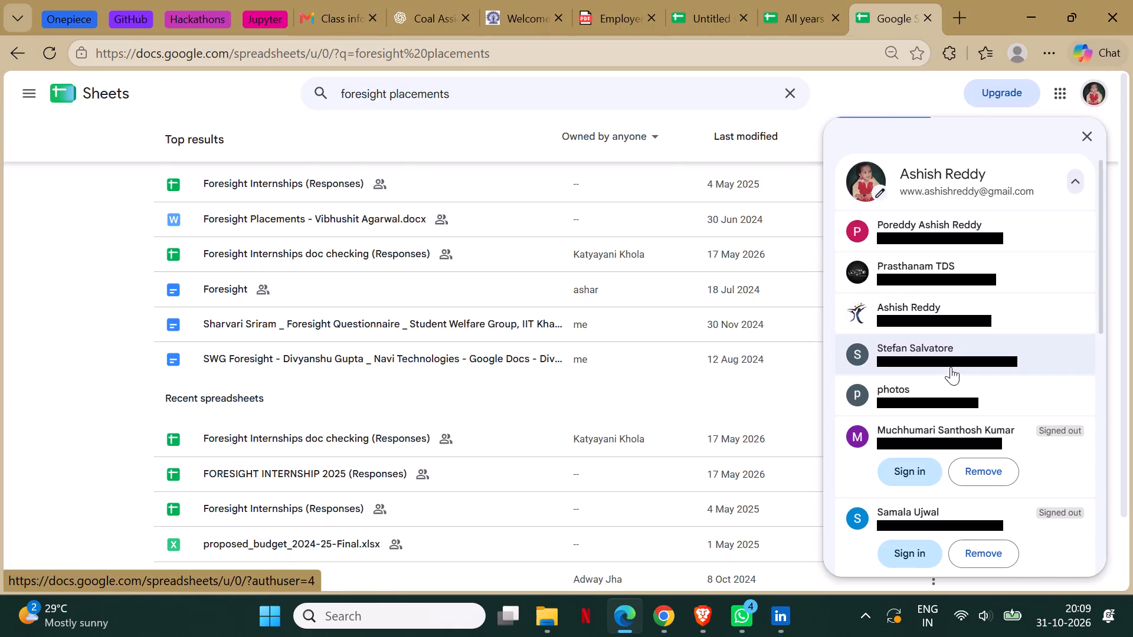
pyautogui.click(952, 357)
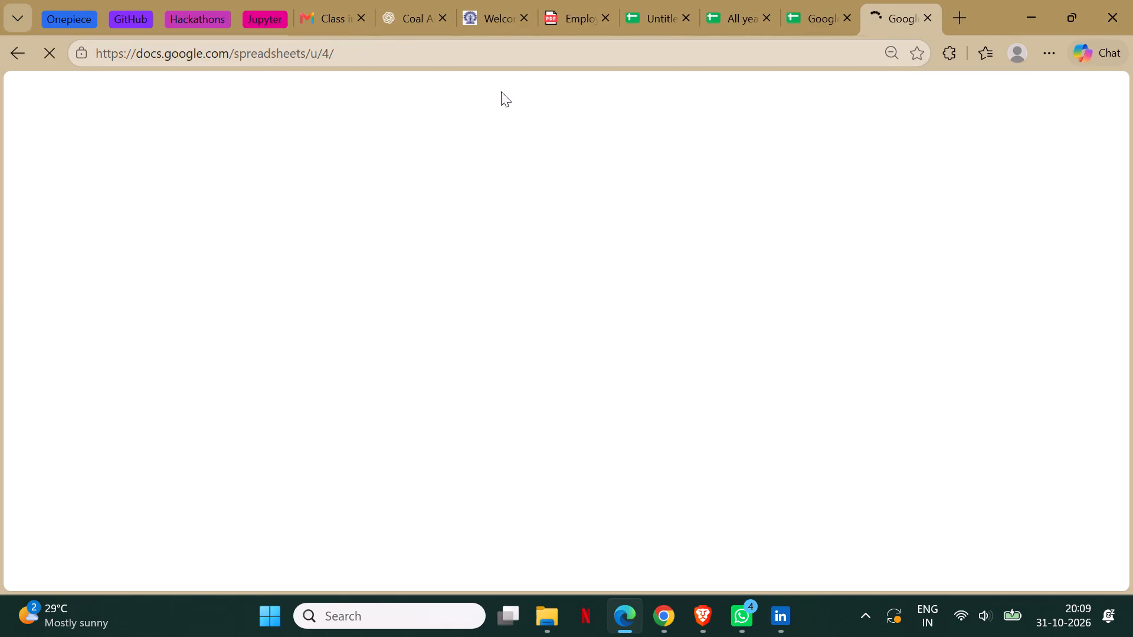
pyautogui.click(502, 108)
pyautogui.write('foresight')
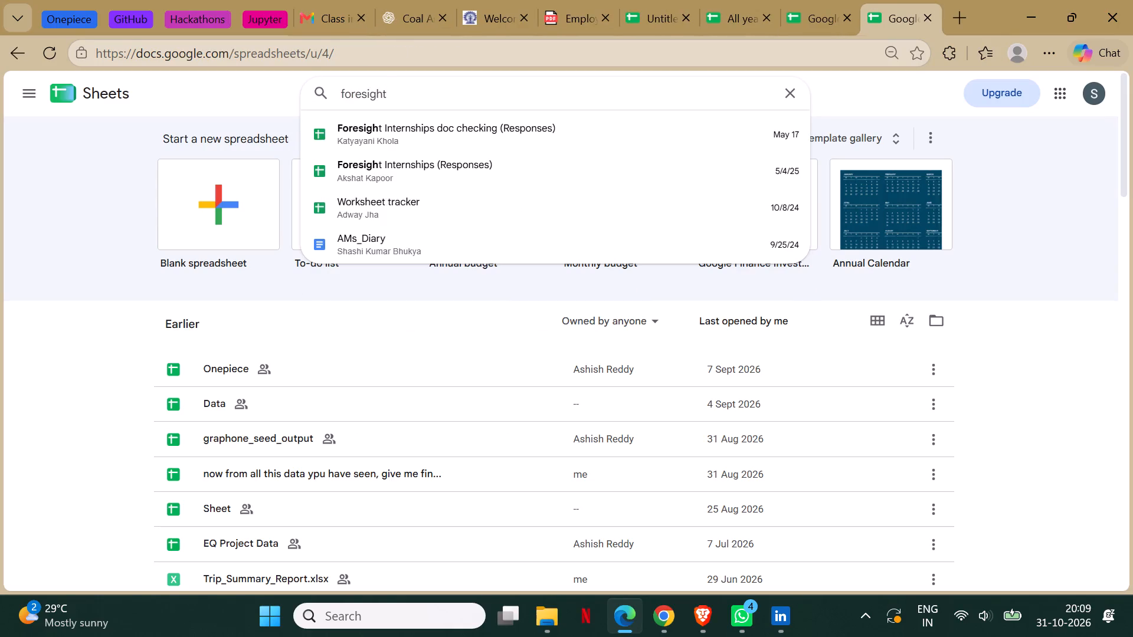
pyautogui.press('space')
pyautogui.write('pla')
pyautogui.write('cemet')
pyautogui.press('BackSpace')
pyautogui.write('nts')
pyautogui.press('Return')
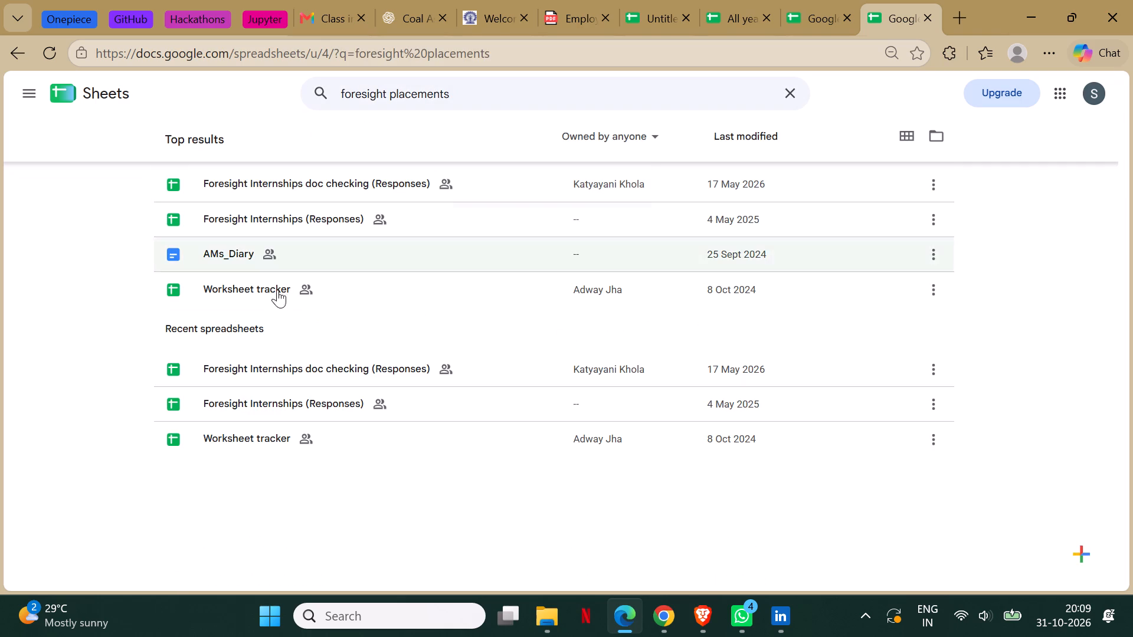
# Open Foresight Internships (Responses) from the search results and look through its names, companies and profiles.
pyautogui.click(289, 403)
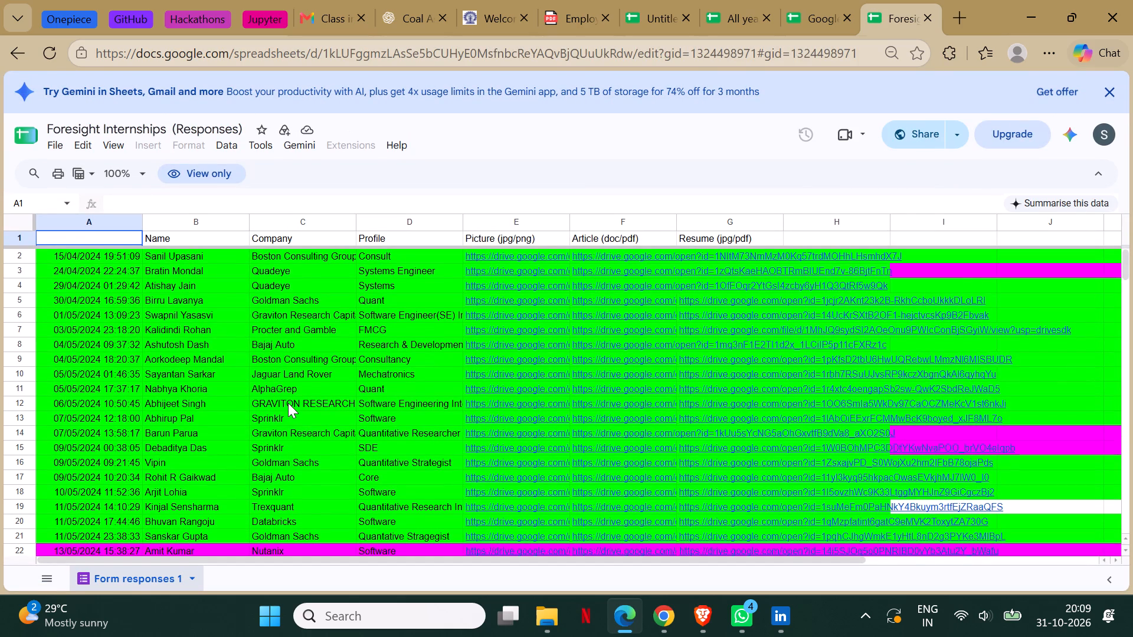
pyautogui.scroll(-9, 288, 403)
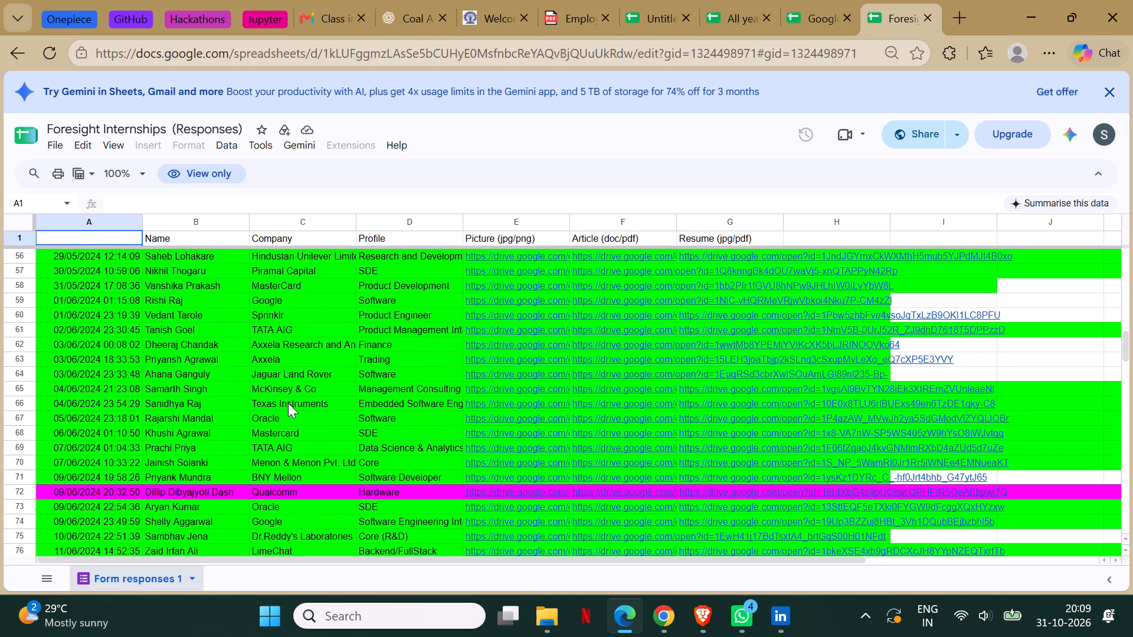
pyautogui.scroll(-6, 288, 403)
pyautogui.scroll(9, 288, 403)
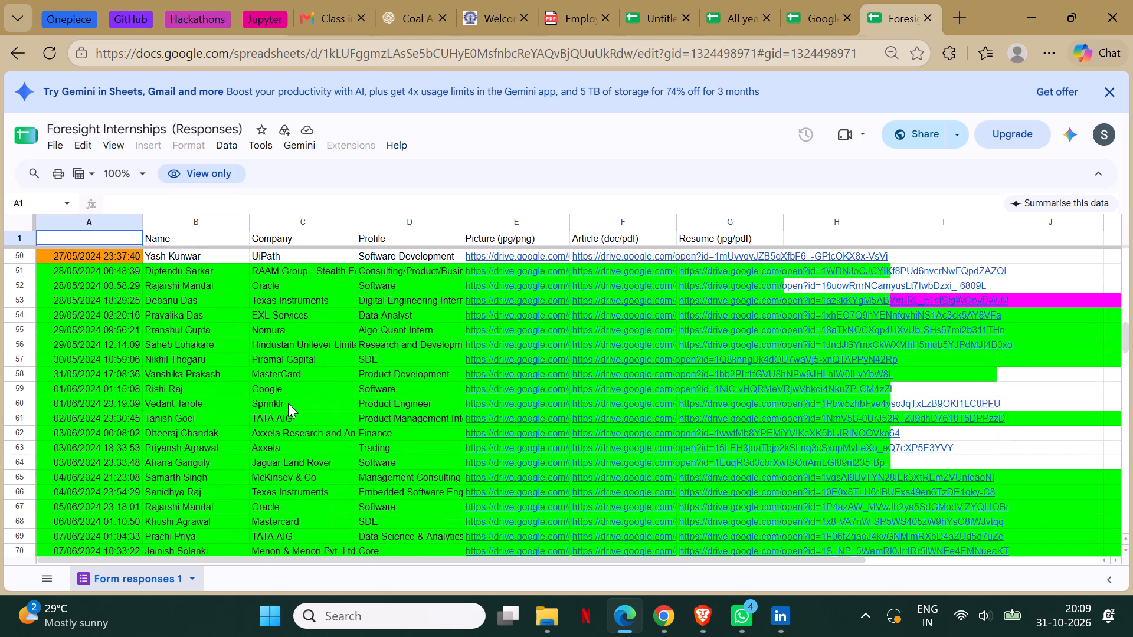
pyautogui.scroll(14, 288, 403)
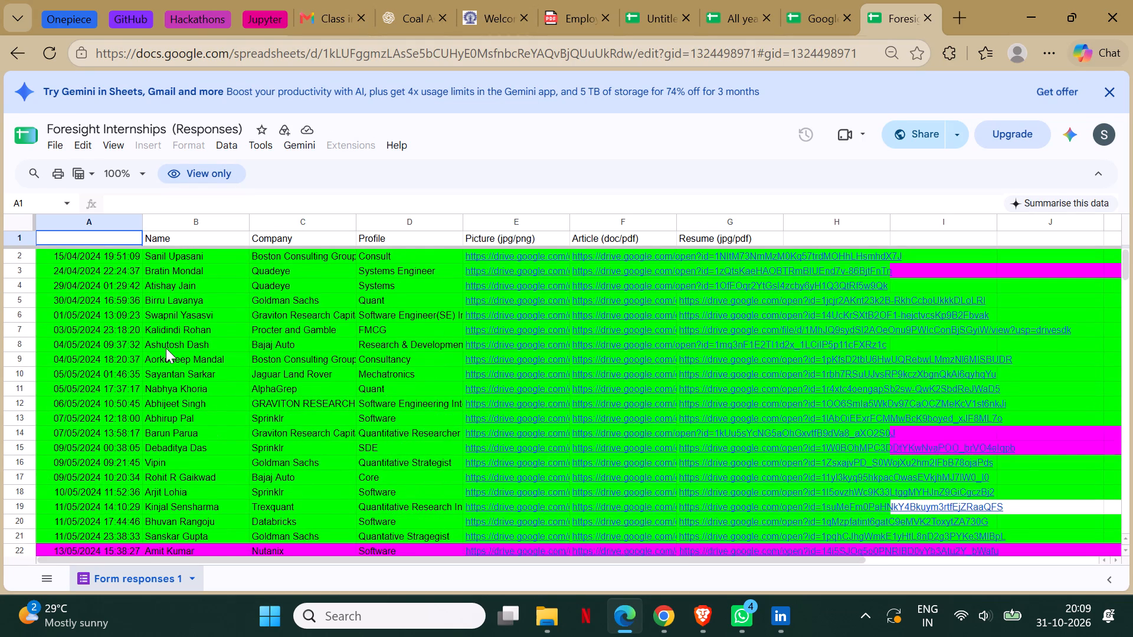
pyautogui.scroll(-3, 166, 348)
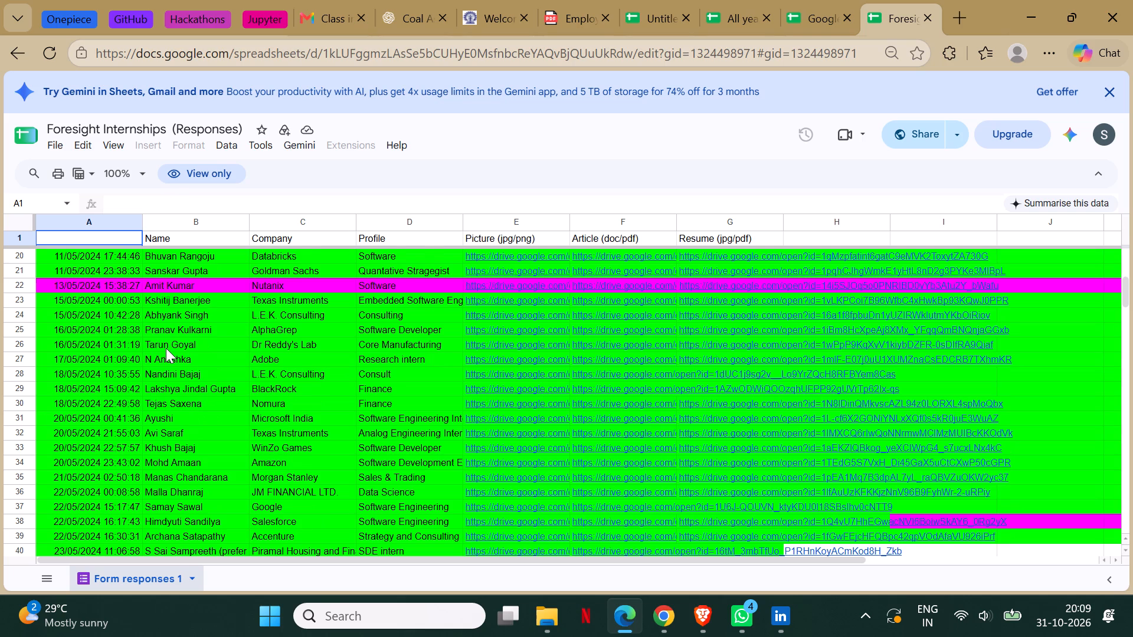
pyautogui.scroll(-3, 166, 348)
pyautogui.scroll(1, 166, 348)
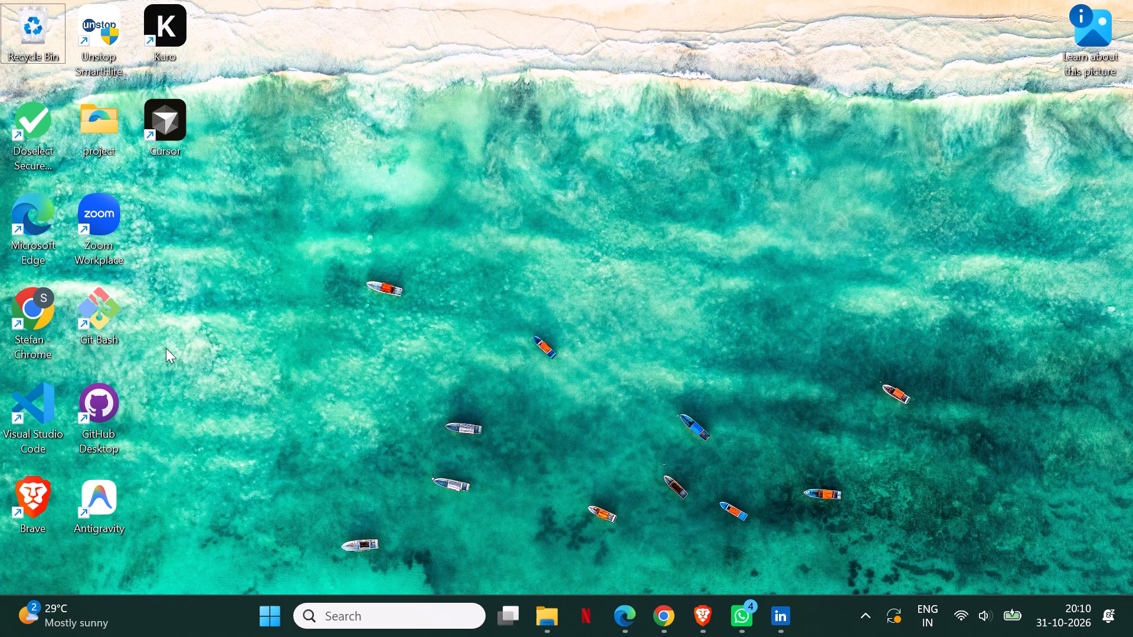
# Switch to Brave, pause the Salaar BGM video on YouTube and minimise the browser.
pyautogui.click(698, 611)
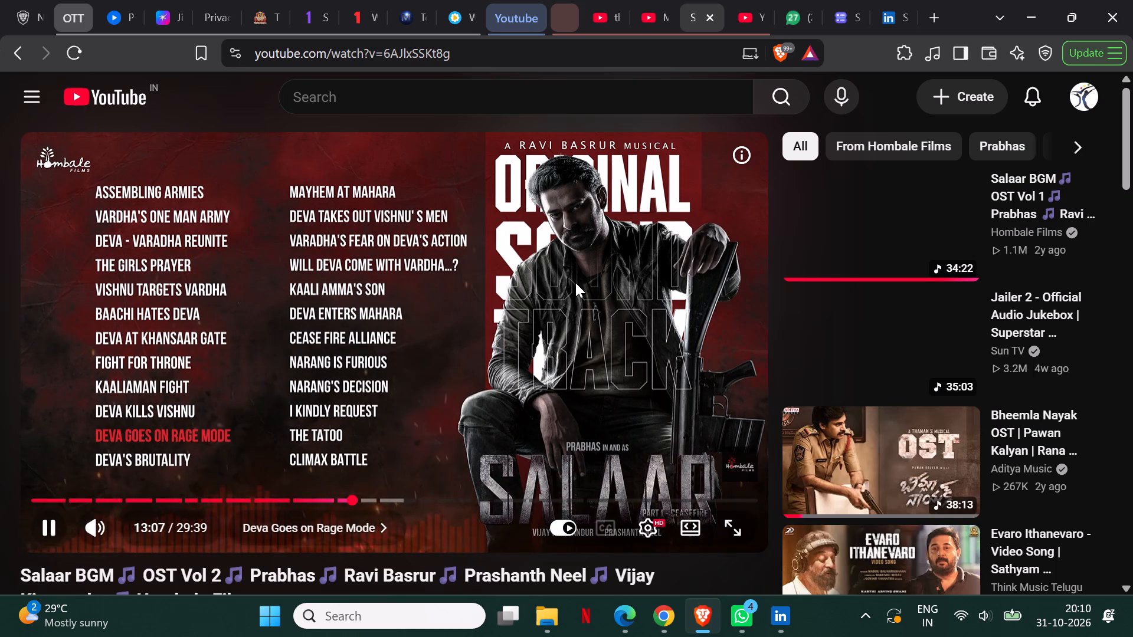
pyautogui.click(447, 323)
pyautogui.click(1032, 5)
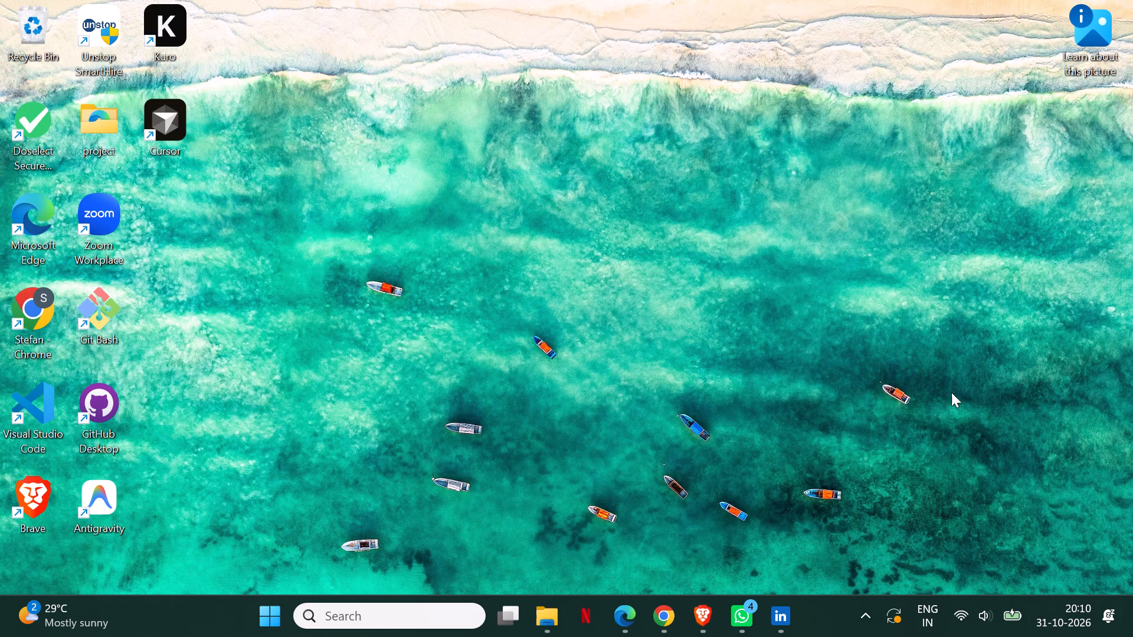
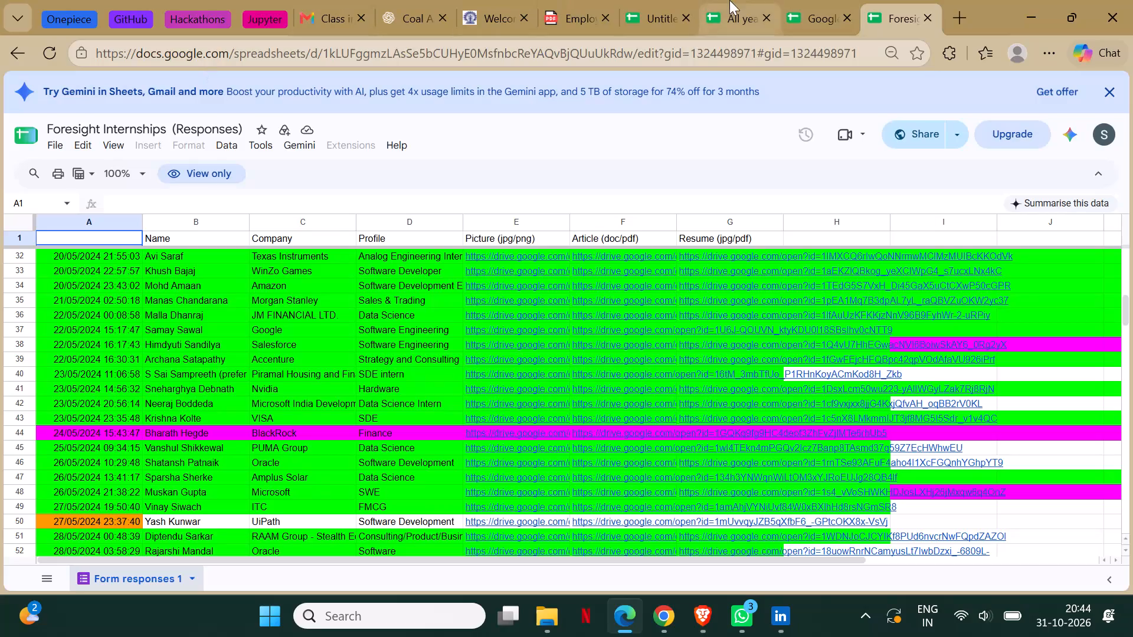
# Return to the Untitled spreadsheet and look through all the batches for rows whose Years of experience is still blank.
pyautogui.click(671, 18)
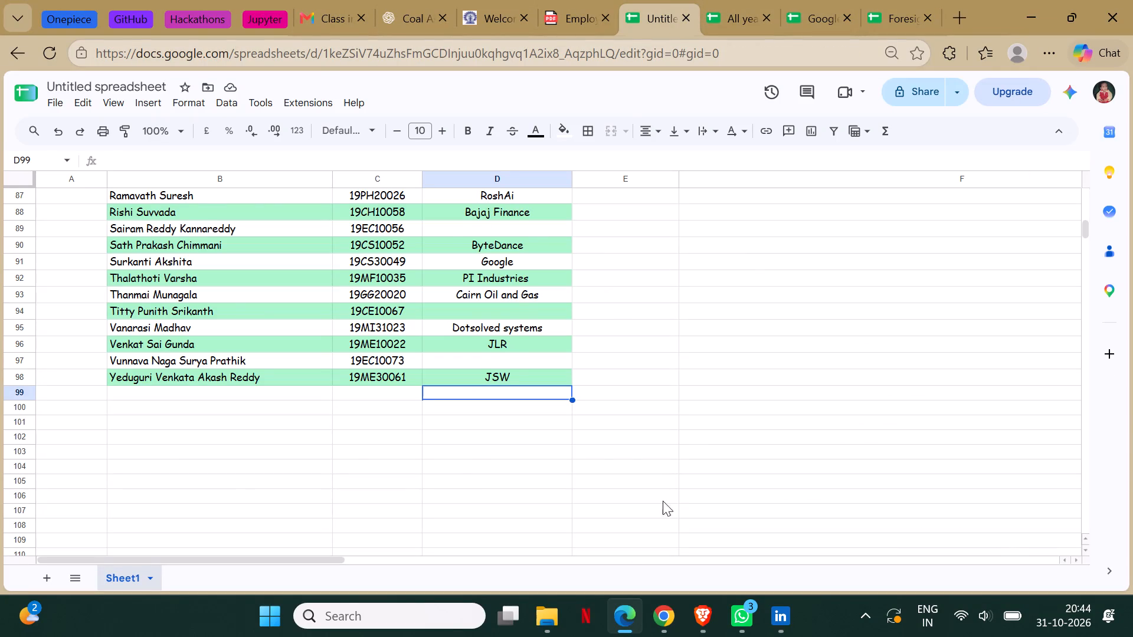
pyautogui.scroll(20, 608, 435)
pyautogui.scroll(7, 608, 435)
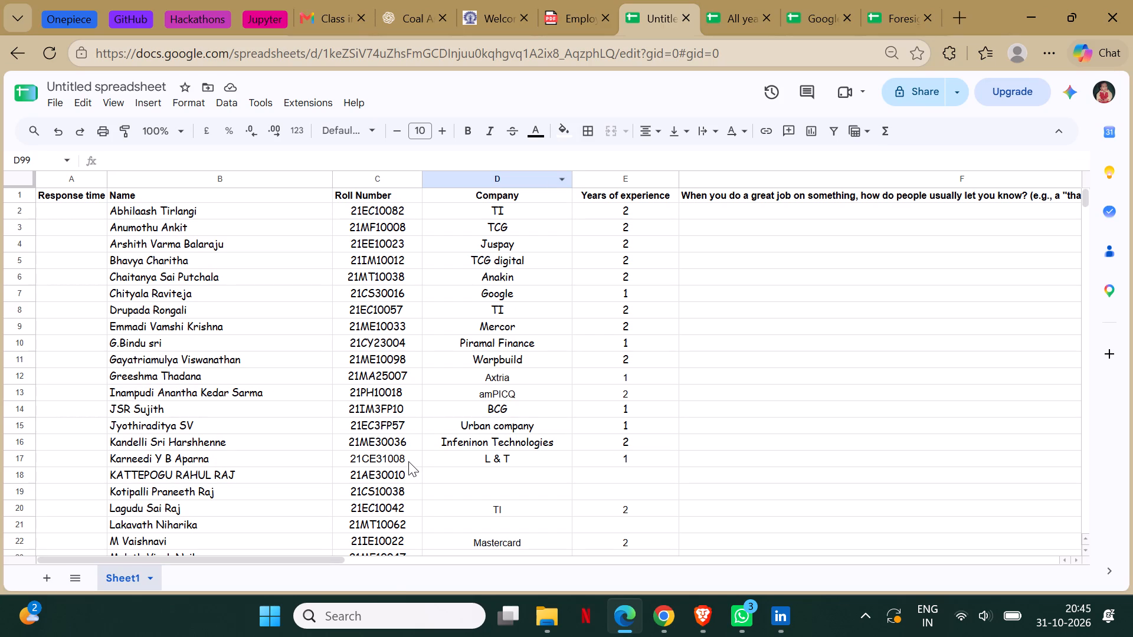
pyautogui.scroll(-9, 407, 461)
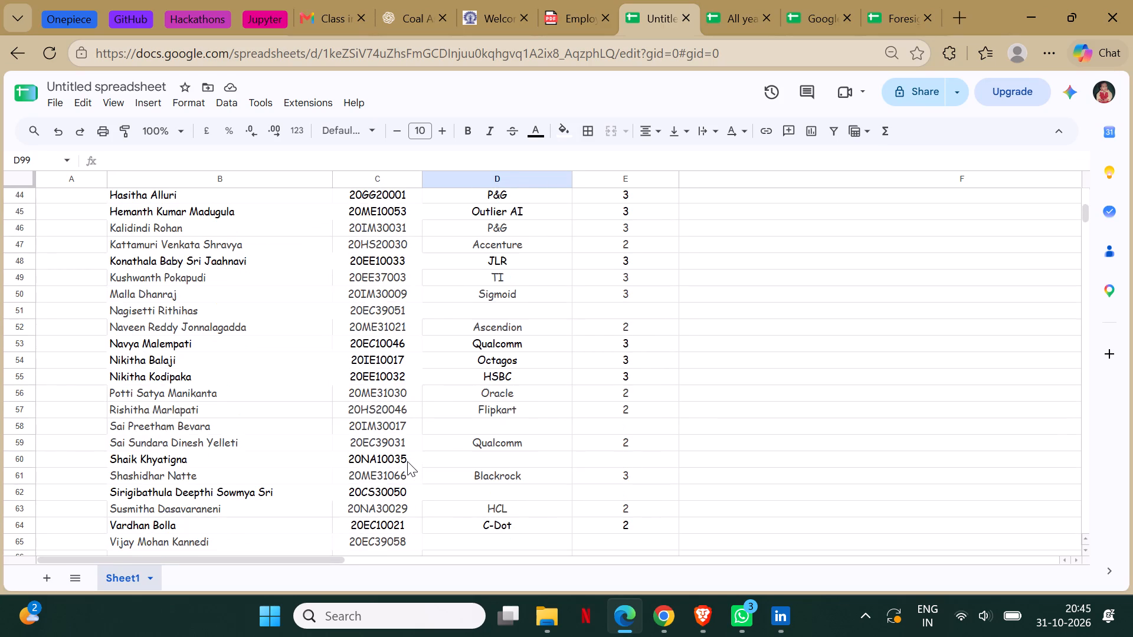
pyautogui.scroll(-3, 407, 461)
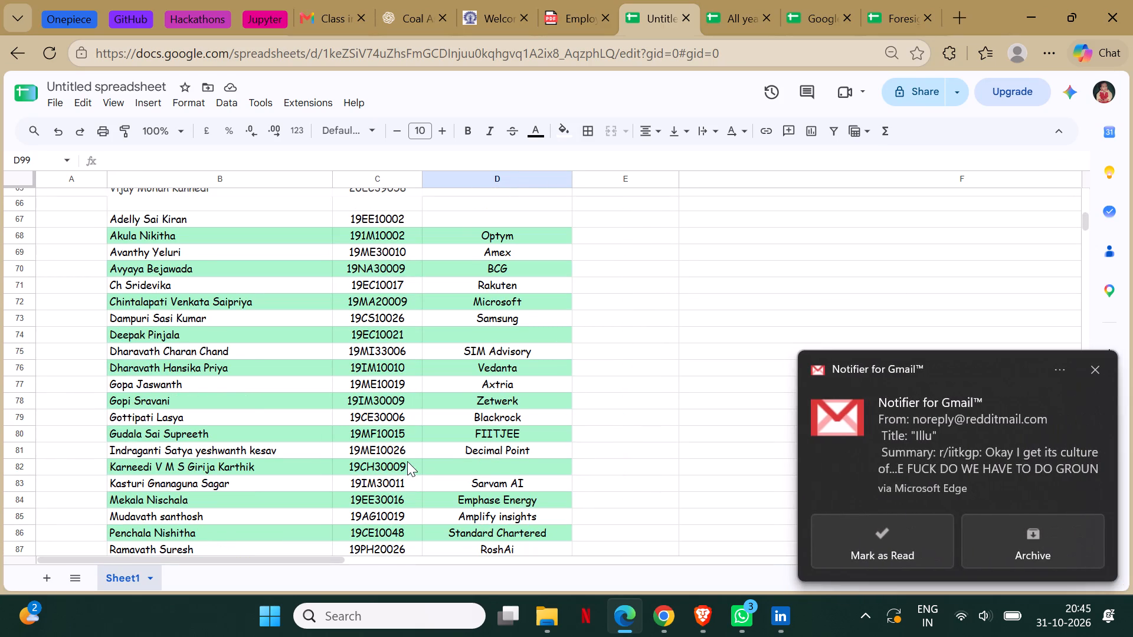
pyautogui.scroll(-4, 407, 461)
pyautogui.scroll(6, 407, 461)
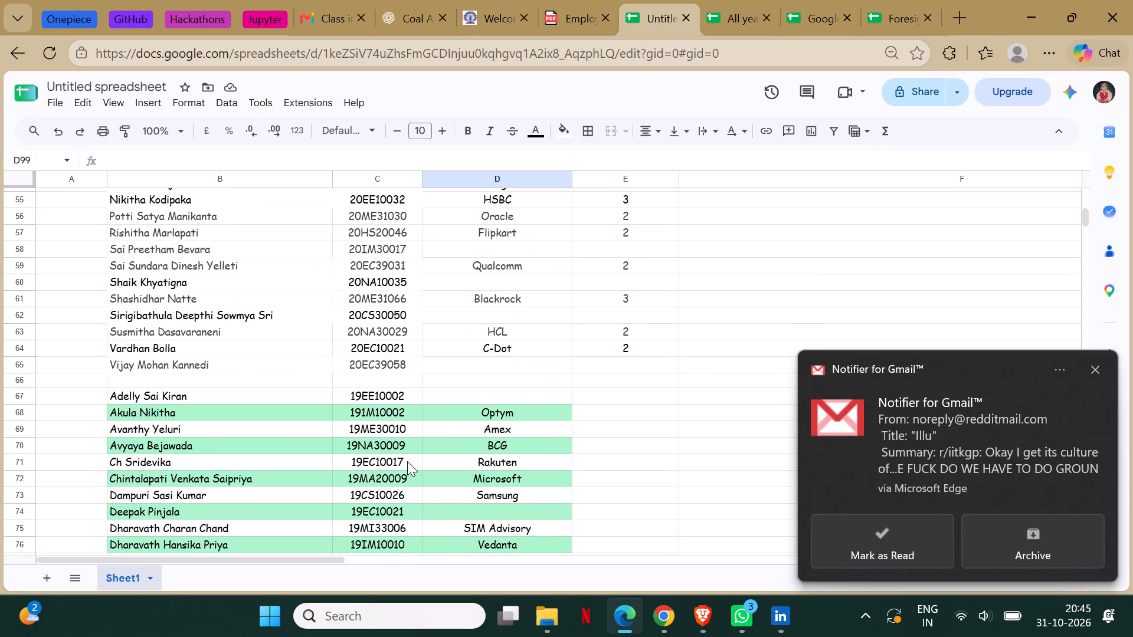
# Enter 4 as the Years of experience in each row from 68 to 75, in the batch whose roll numbers begin with 19.
pyautogui.click(611, 419)
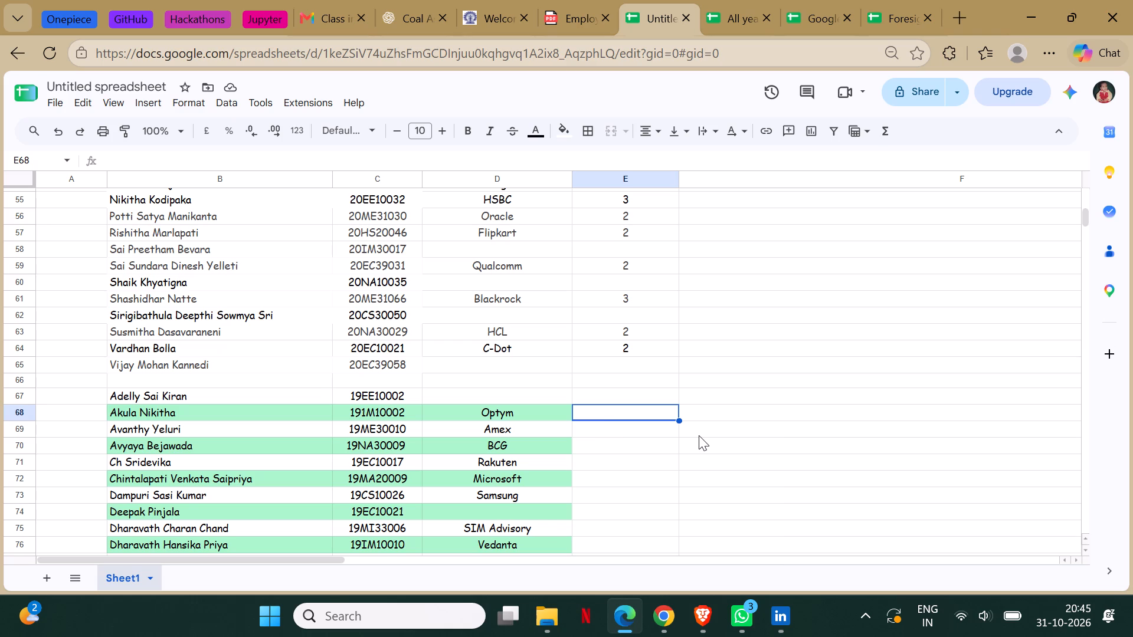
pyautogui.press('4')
pyautogui.press('Down')
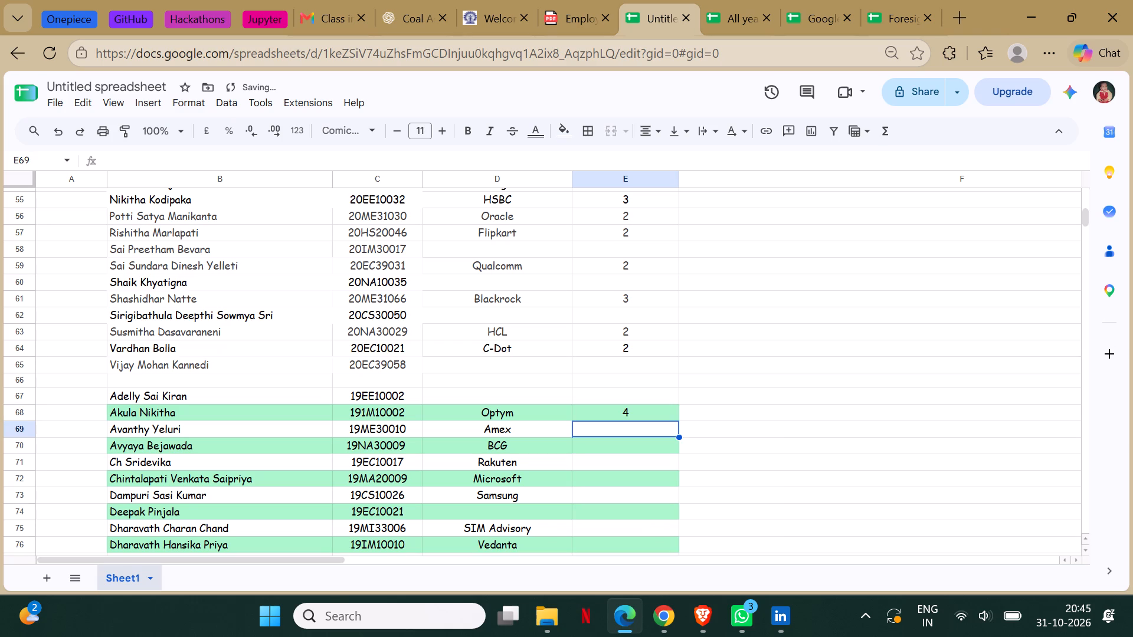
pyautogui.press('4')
pyautogui.press('Down')
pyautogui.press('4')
pyautogui.press('Down')
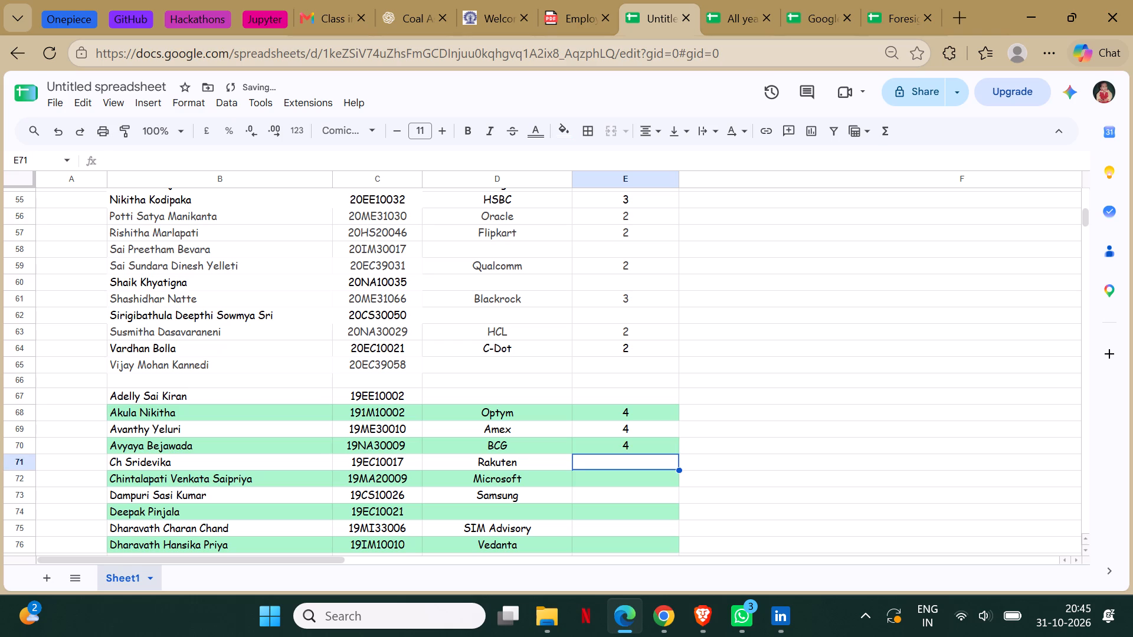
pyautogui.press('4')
pyautogui.press('Down')
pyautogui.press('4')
pyautogui.press('Down')
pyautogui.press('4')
pyautogui.press('Down')
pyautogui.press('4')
pyautogui.press('Down')
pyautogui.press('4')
pyautogui.press('Down')
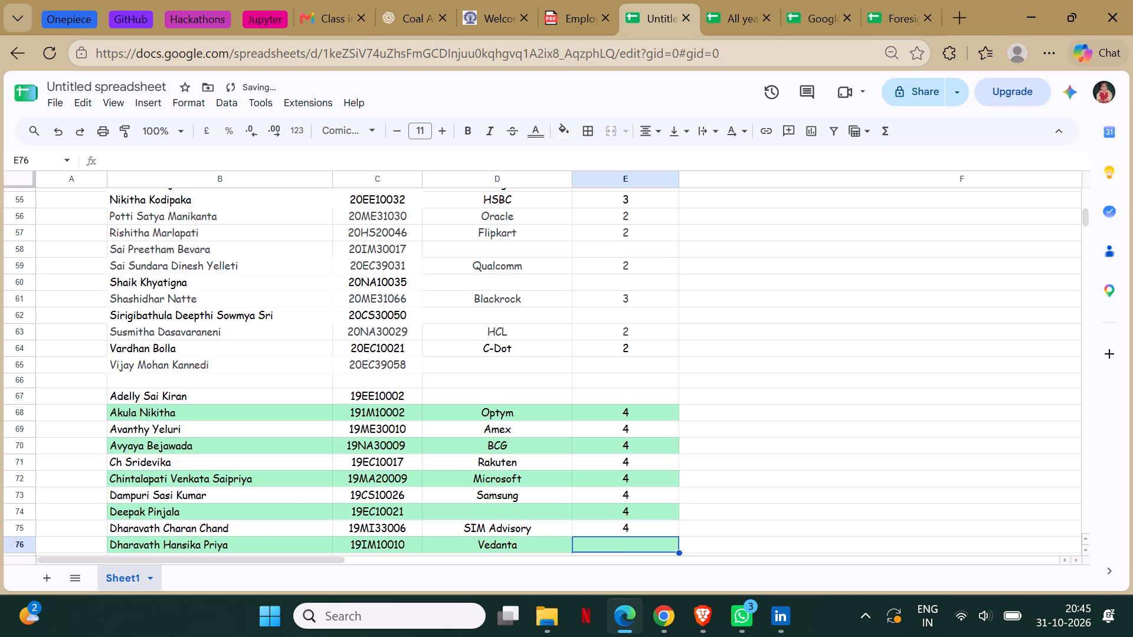
# Enter 4 in column E for rows 76 to 84 of the '19 batch.
pyautogui.press('4')
pyautogui.press('Down')
pyautogui.press('4')
pyautogui.press('Down')
pyautogui.press('4')
pyautogui.press('Down')
pyautogui.press('4')
pyautogui.press('Down')
pyautogui.press('4')
pyautogui.press('Down')
pyautogui.press('4')
pyautogui.press('Down')
pyautogui.press('4')
pyautogui.press('Down')
pyautogui.press('4')
pyautogui.press('Down')
pyautogui.press('4')
pyautogui.press('Down')
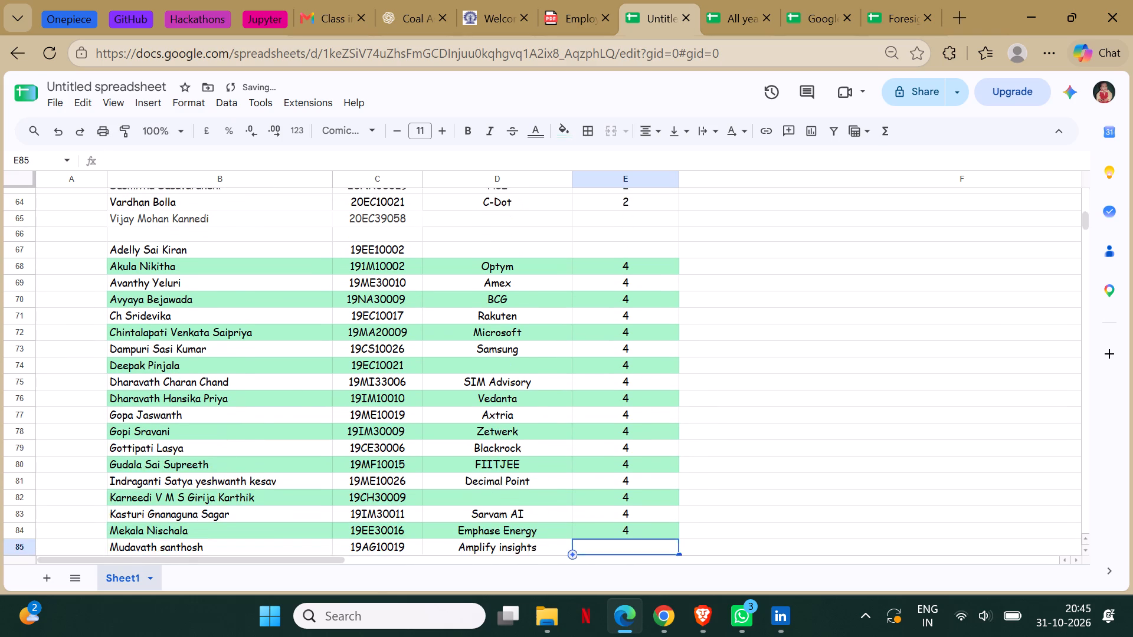
# Enter 4 in column E for rows 85 to 90 of the '19 batch.
pyautogui.press('4')
pyautogui.press('Down')
pyautogui.press('4')
pyautogui.press('Down')
pyautogui.press('4')
pyautogui.press('Down')
pyautogui.press('4')
pyautogui.press('Down')
pyautogui.press('4')
pyautogui.press('Down')
pyautogui.press('4')
pyautogui.press('Down')
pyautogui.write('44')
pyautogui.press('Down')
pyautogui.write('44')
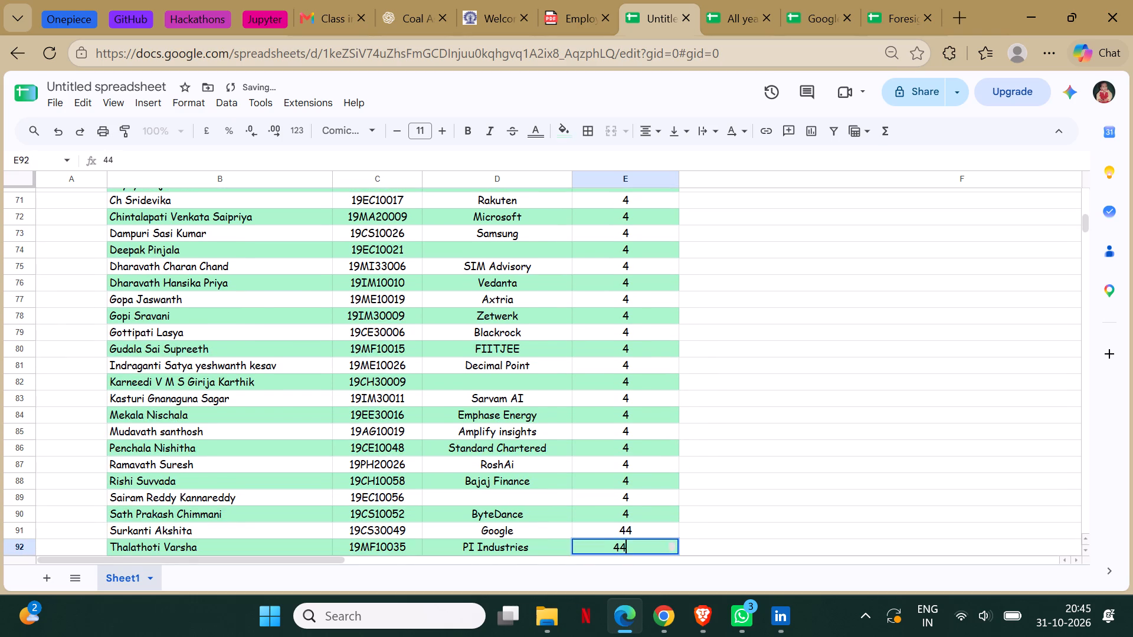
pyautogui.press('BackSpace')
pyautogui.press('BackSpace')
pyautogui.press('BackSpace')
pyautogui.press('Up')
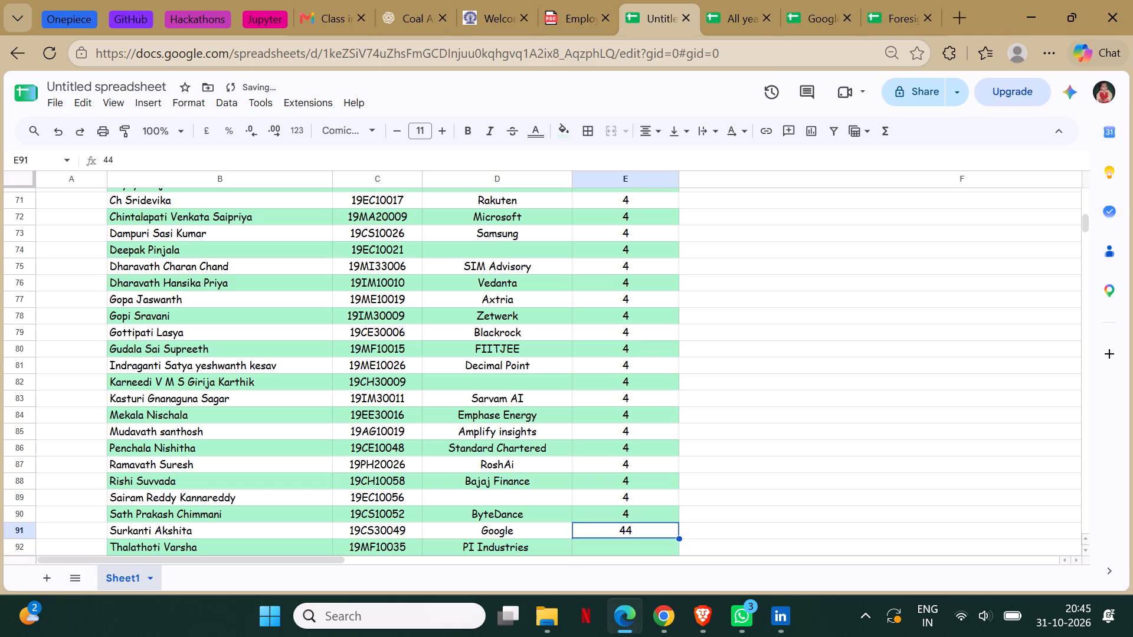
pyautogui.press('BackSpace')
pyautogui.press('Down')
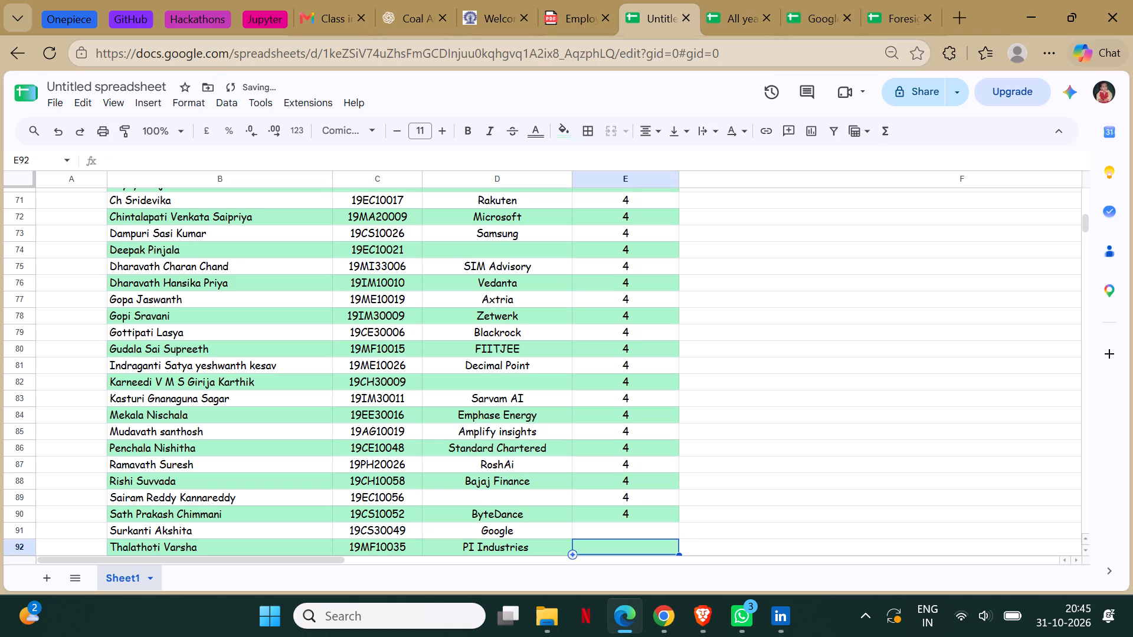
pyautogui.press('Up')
# Fill the 4 from E90 down through E98 to complete the '19 batch's column E.
pyautogui.scroll(-3, 623, 330)
pyautogui.click(627, 244)
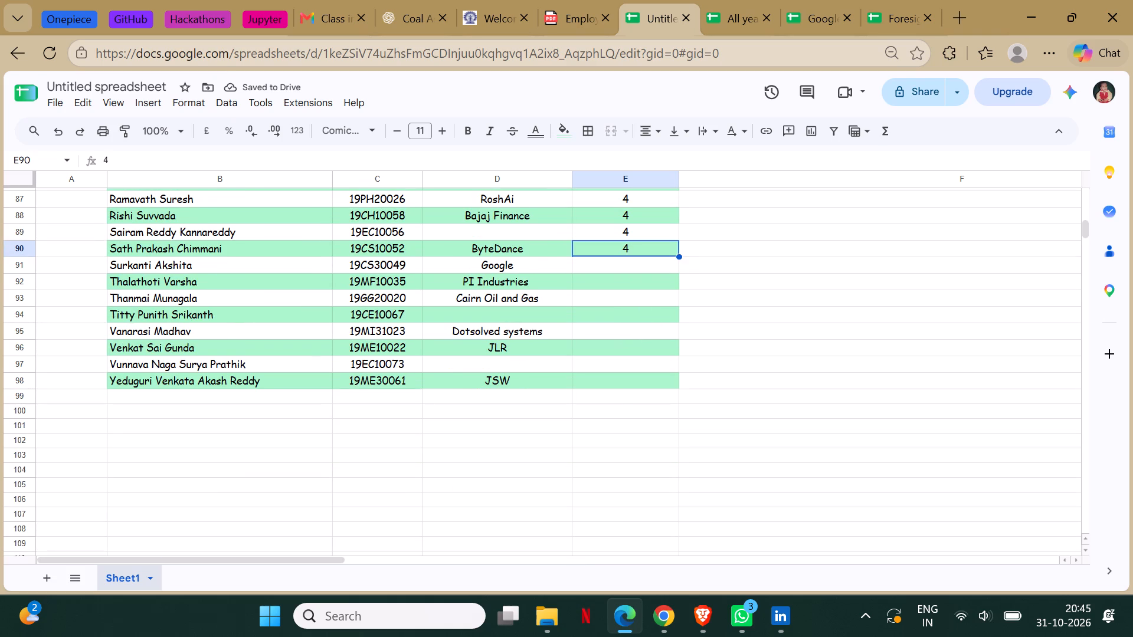
pyautogui.moveTo(679, 255); pyautogui.dragTo(675, 377)
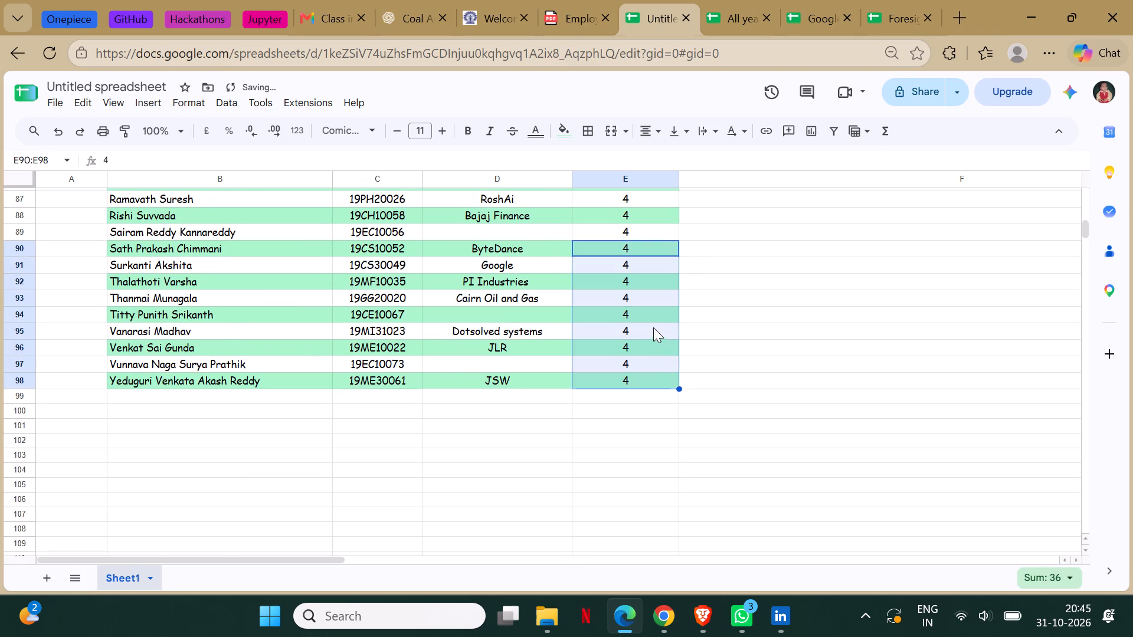
pyautogui.click(753, 270)
pyautogui.click(602, 455)
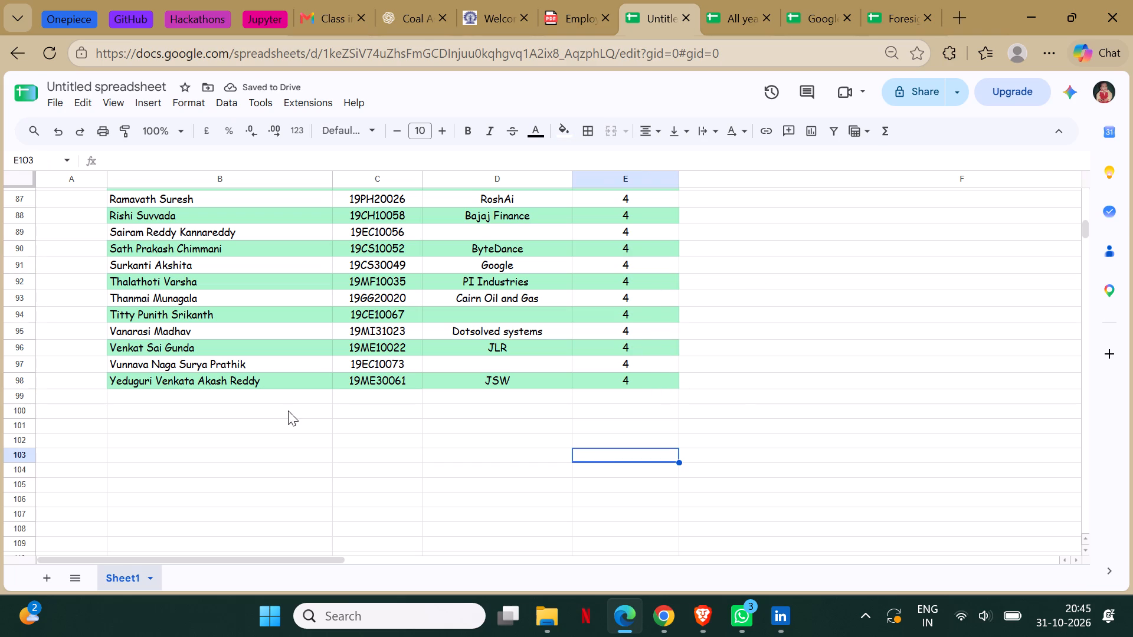
# Review the '19 batch rows 67 to 98, checking the names, roll numbers, companies and column E values.
pyautogui.scroll(6, 637, 382)
pyautogui.scroll(-2, 637, 382)
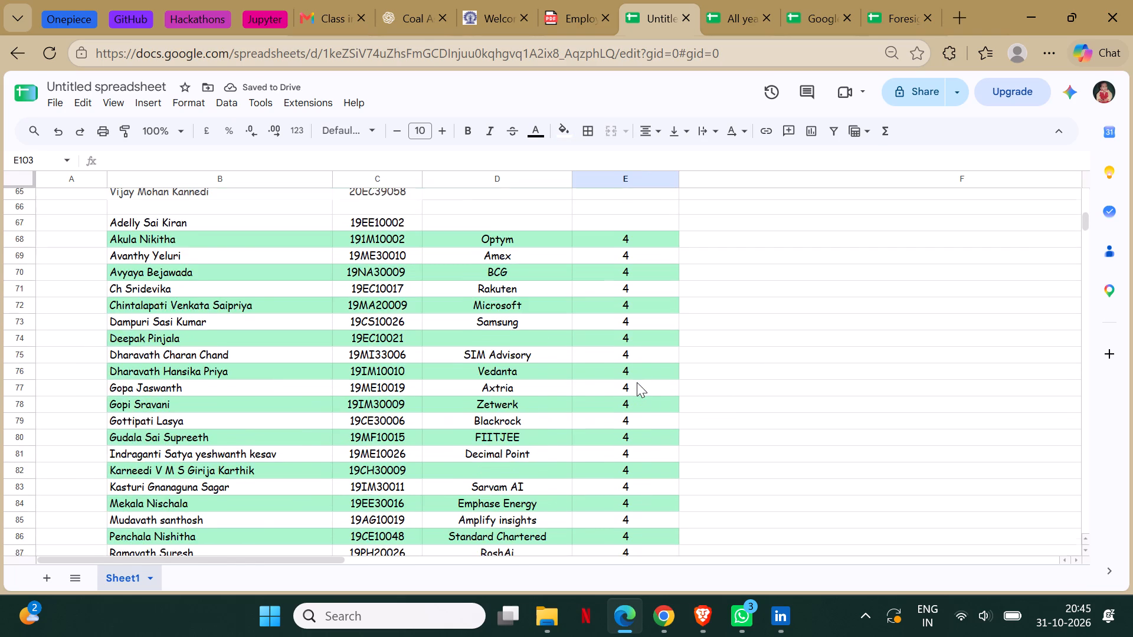
pyautogui.scroll(-3, 637, 382)
pyautogui.scroll(3, 637, 382)
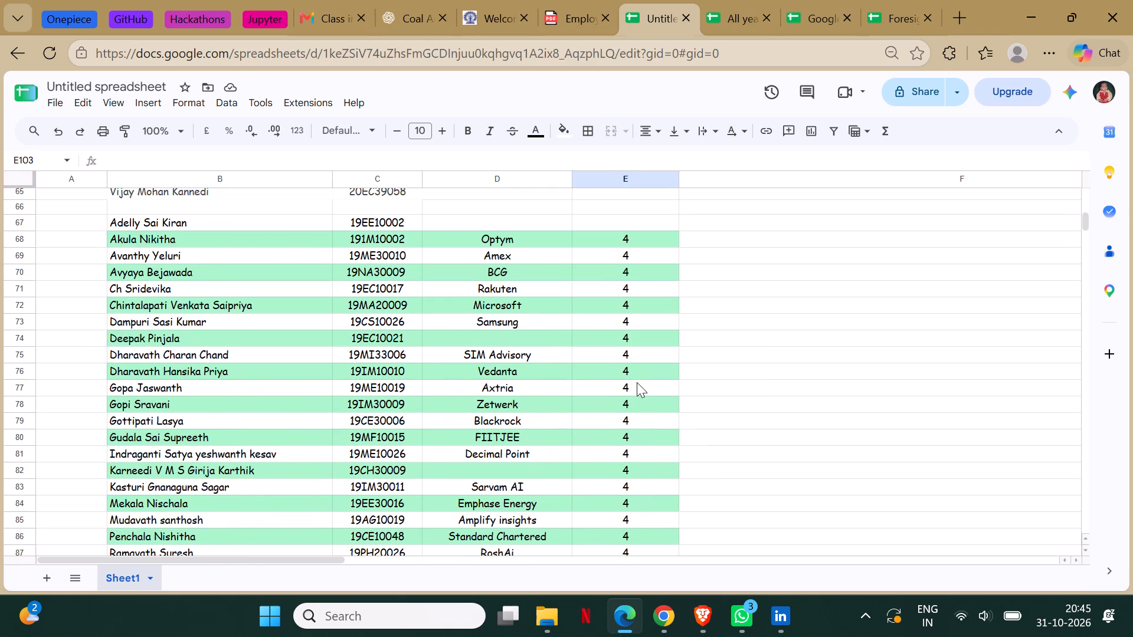
pyautogui.scroll(-2, 637, 382)
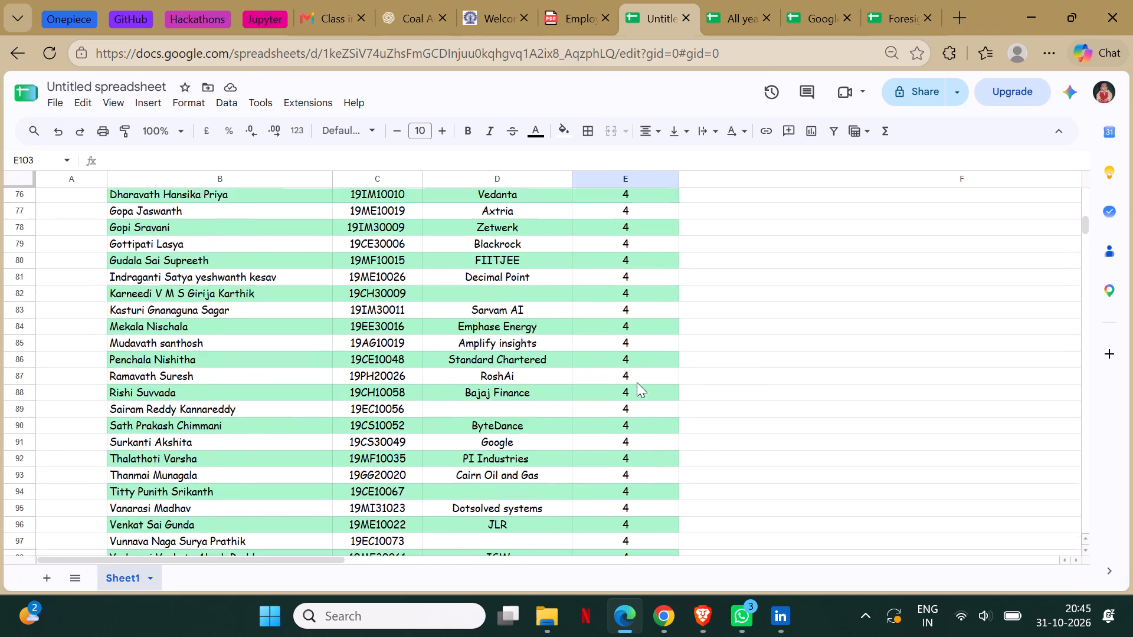
pyautogui.scroll(-4, 637, 382)
pyautogui.scroll(5, 637, 382)
pyautogui.scroll(-2, 637, 382)
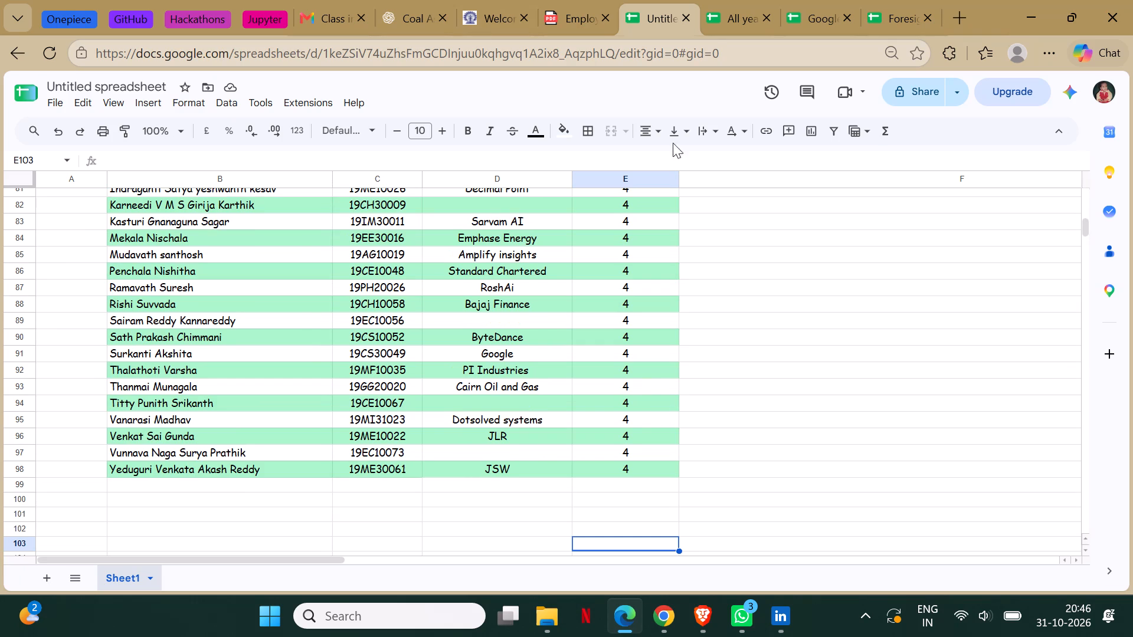
# View the Passouts ('18) list in All years information 25-26.
pyautogui.click(737, 21)
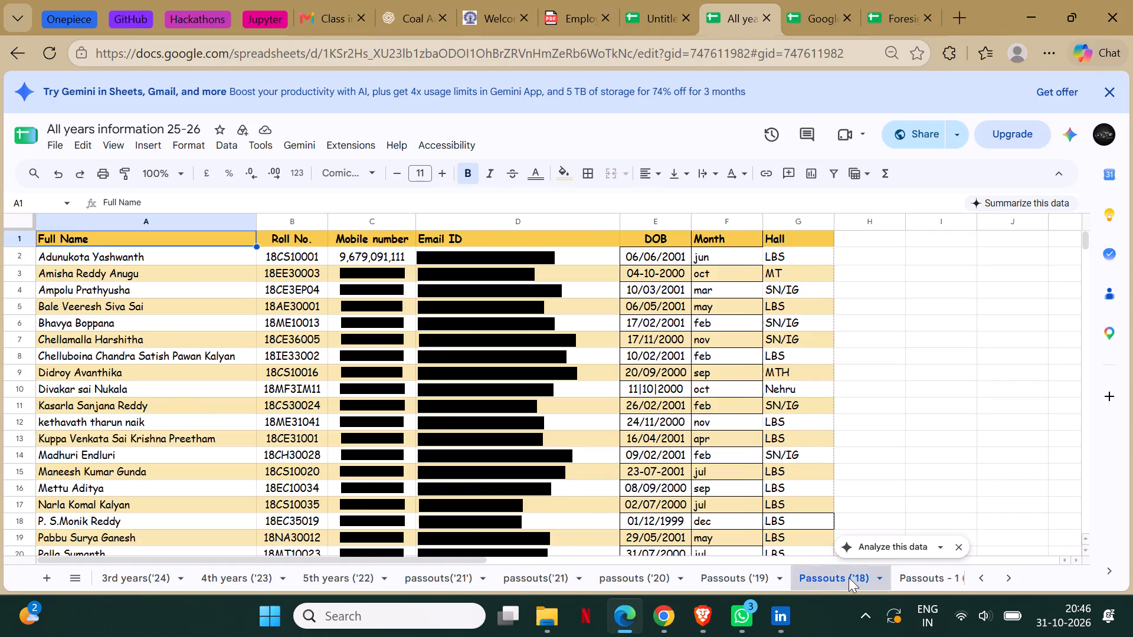
# Return to the Untitled spreadsheet and look through the '20 and '19 batch rows with their companies and column E values.
pyautogui.click(658, 22)
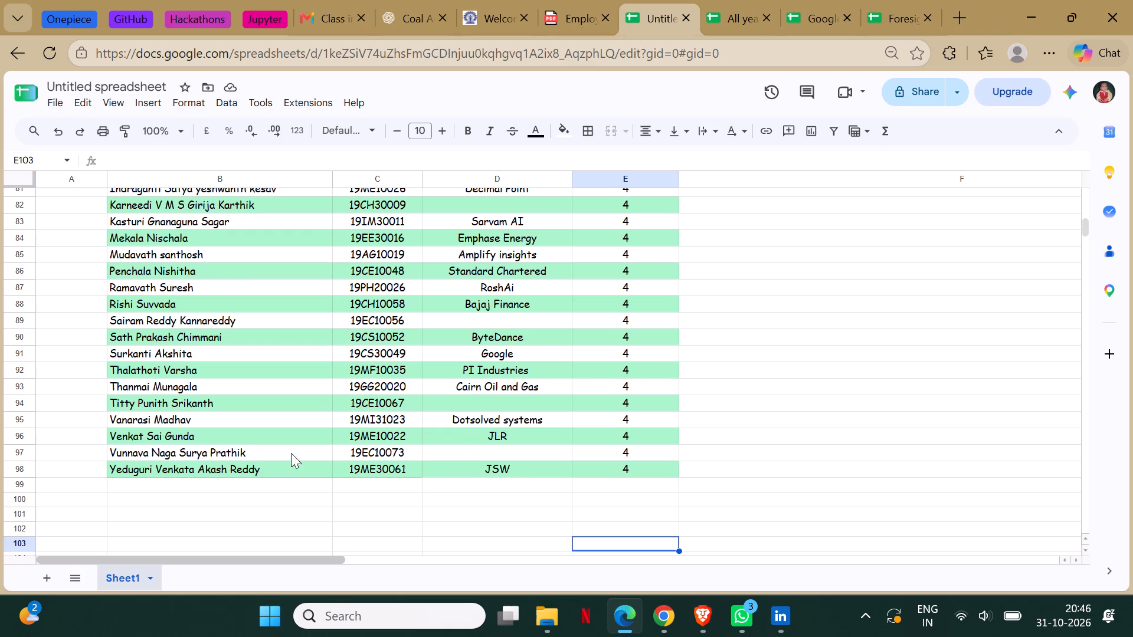
pyautogui.scroll(4, 411, 422)
pyautogui.scroll(-1, 411, 421)
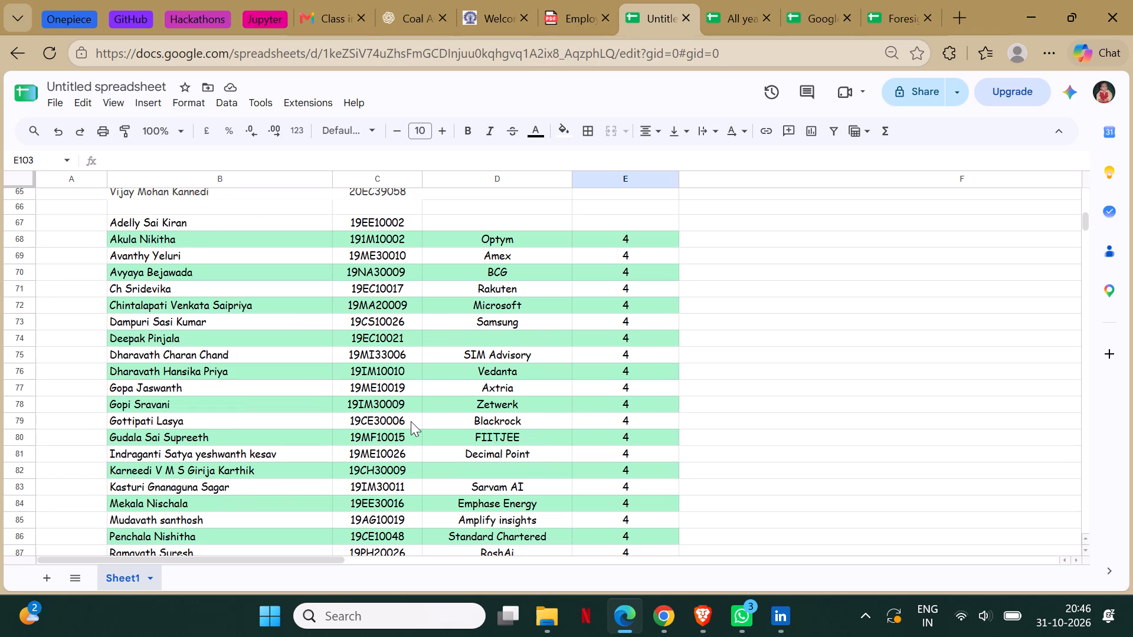
pyautogui.scroll(4, 411, 421)
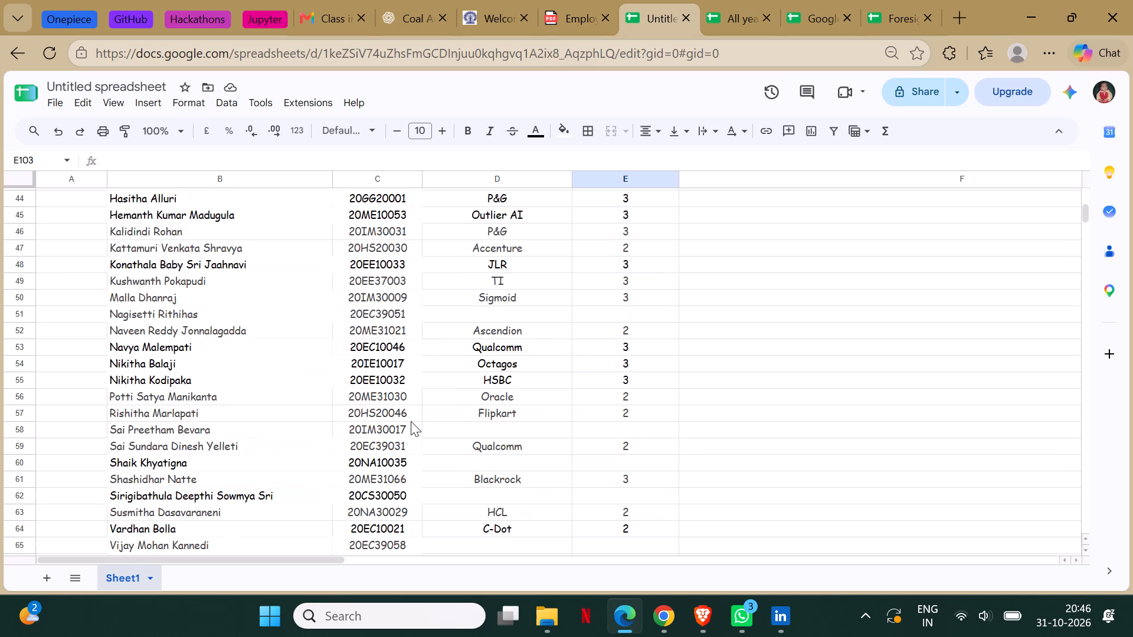
pyautogui.scroll(2, 411, 421)
pyautogui.scroll(-1, 411, 421)
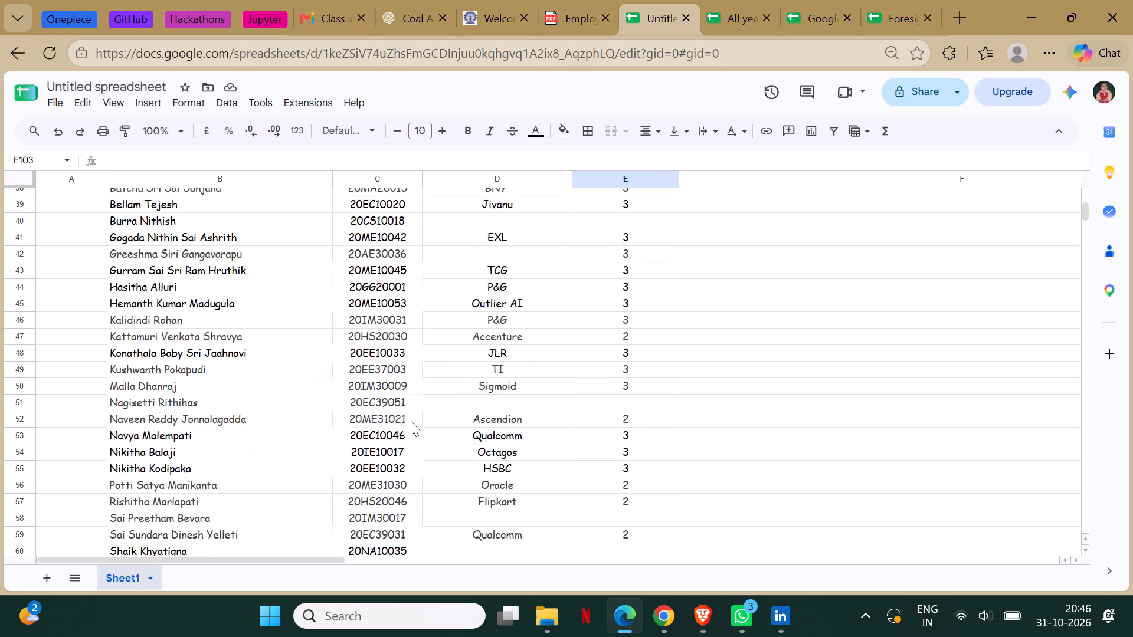
pyautogui.click(387, 434)
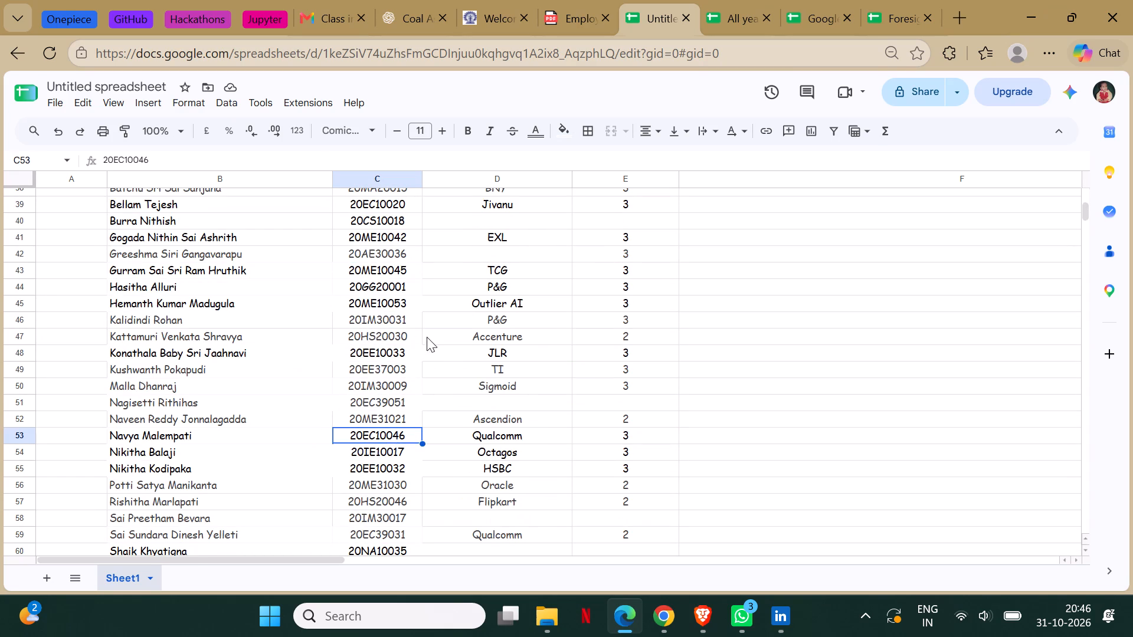
pyautogui.scroll(-1, 426, 400)
pyautogui.scroll(2, 426, 400)
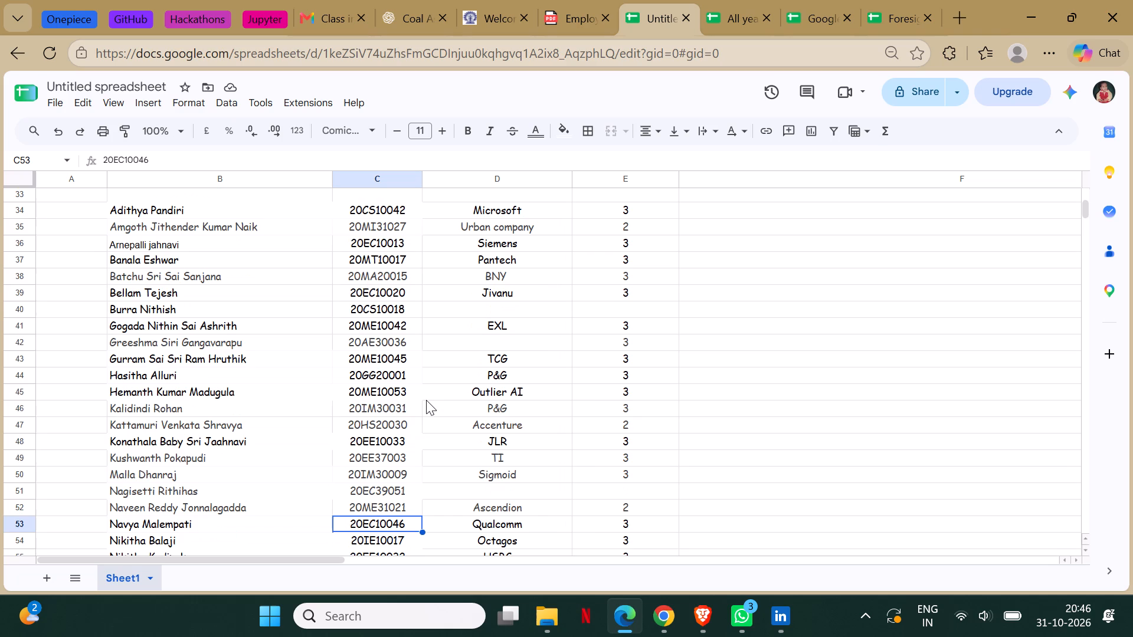
pyautogui.scroll(-2, 426, 400)
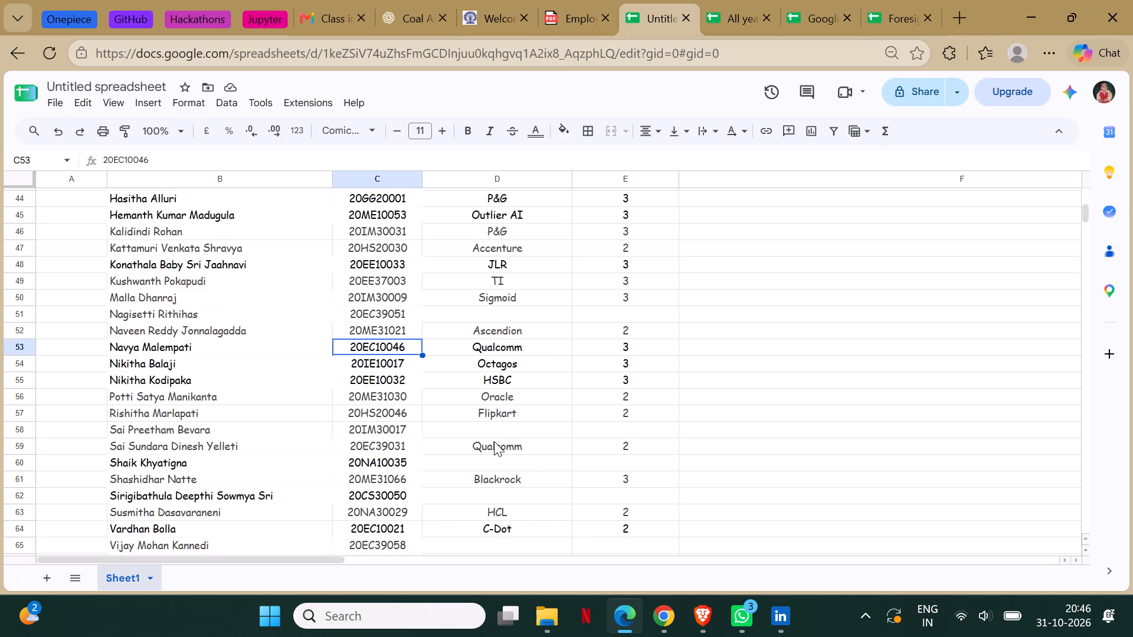
pyautogui.click(488, 398)
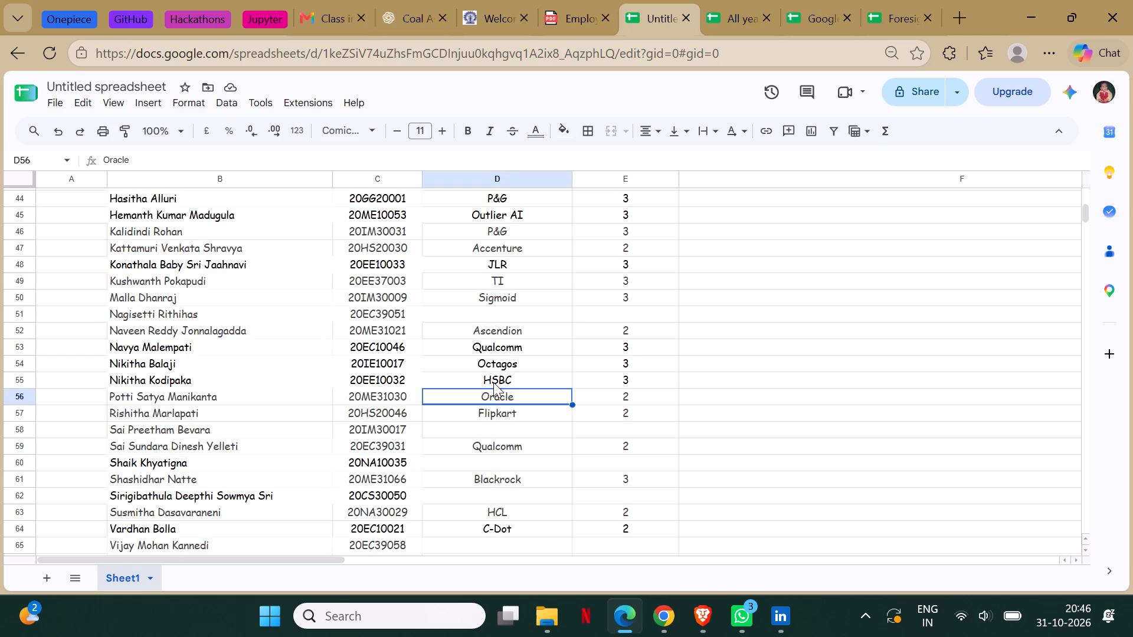
pyautogui.scroll(-5, 493, 382)
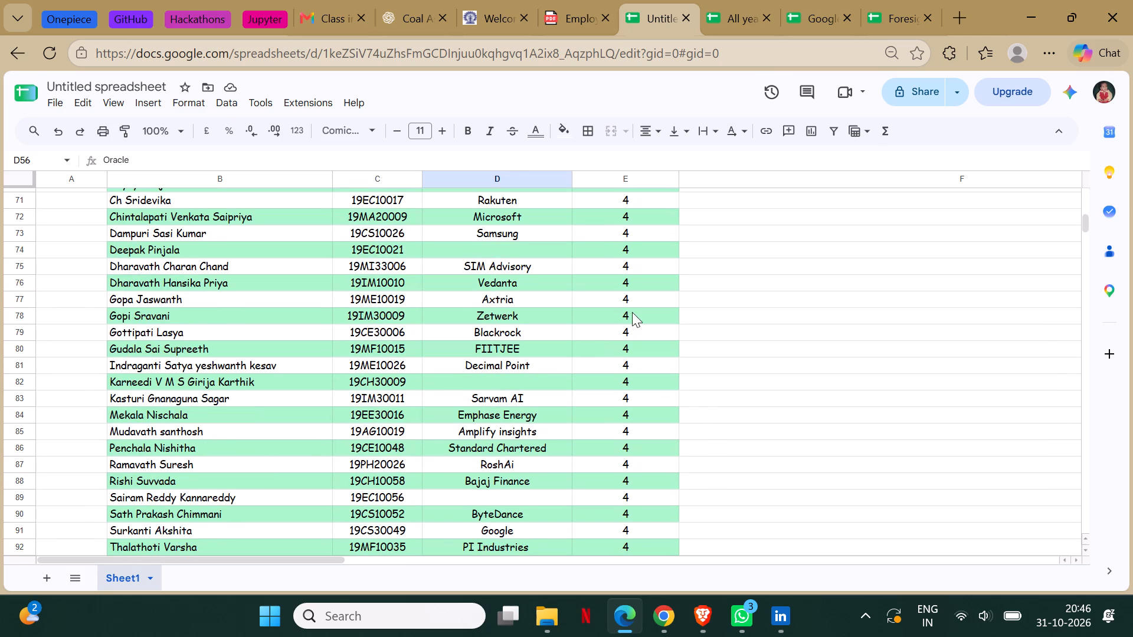
# Switch to the Employee wellbeing group project PDF and look at the Recognition question on page 4.
pyautogui.click(578, 9)
pyautogui.click(538, 263)
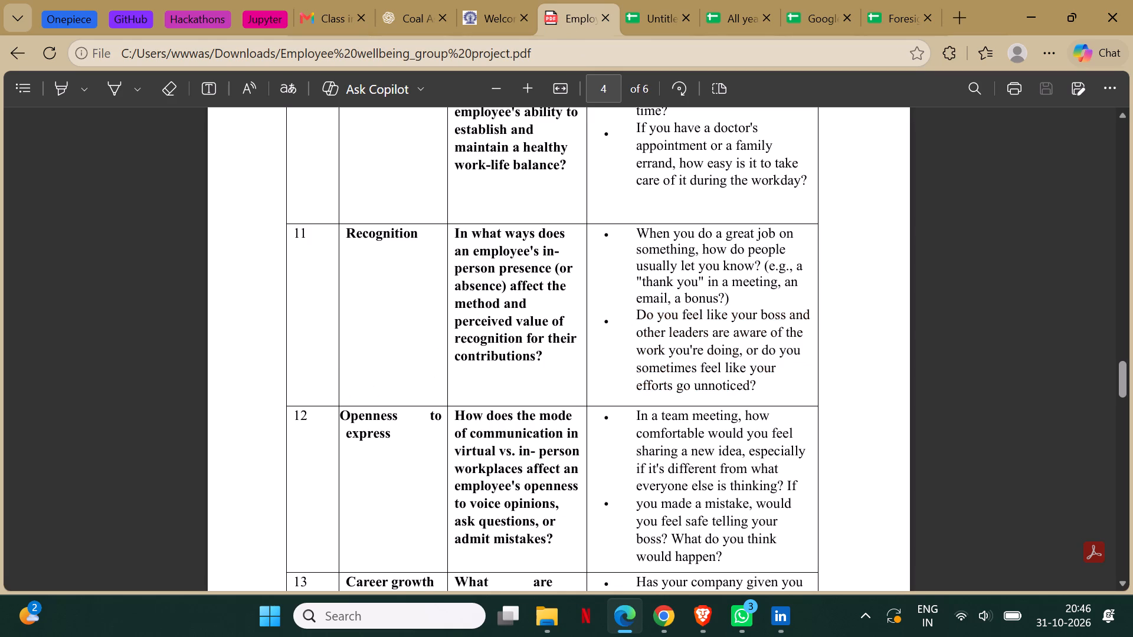
pyautogui.moveTo(482, 236); pyautogui.dragTo(523, 240)
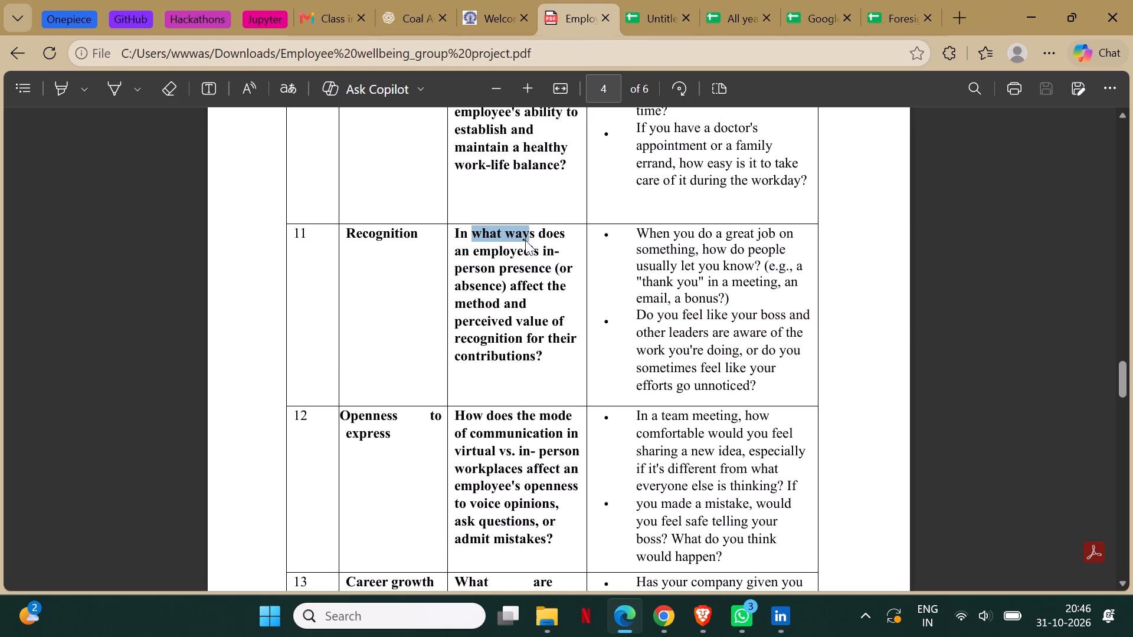
pyautogui.click(522, 258)
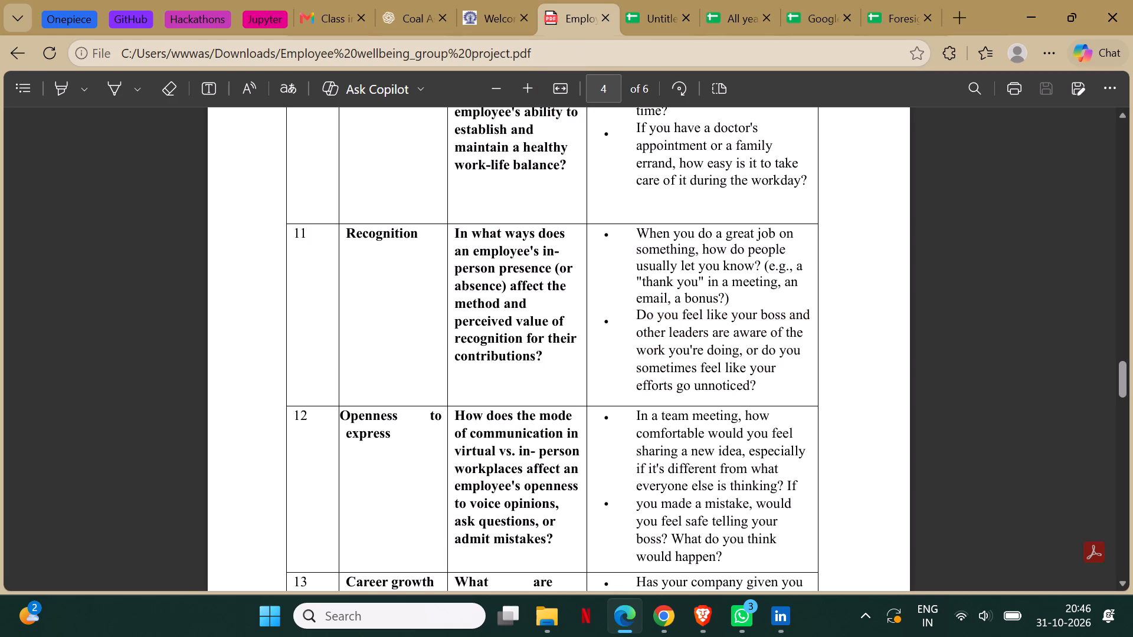
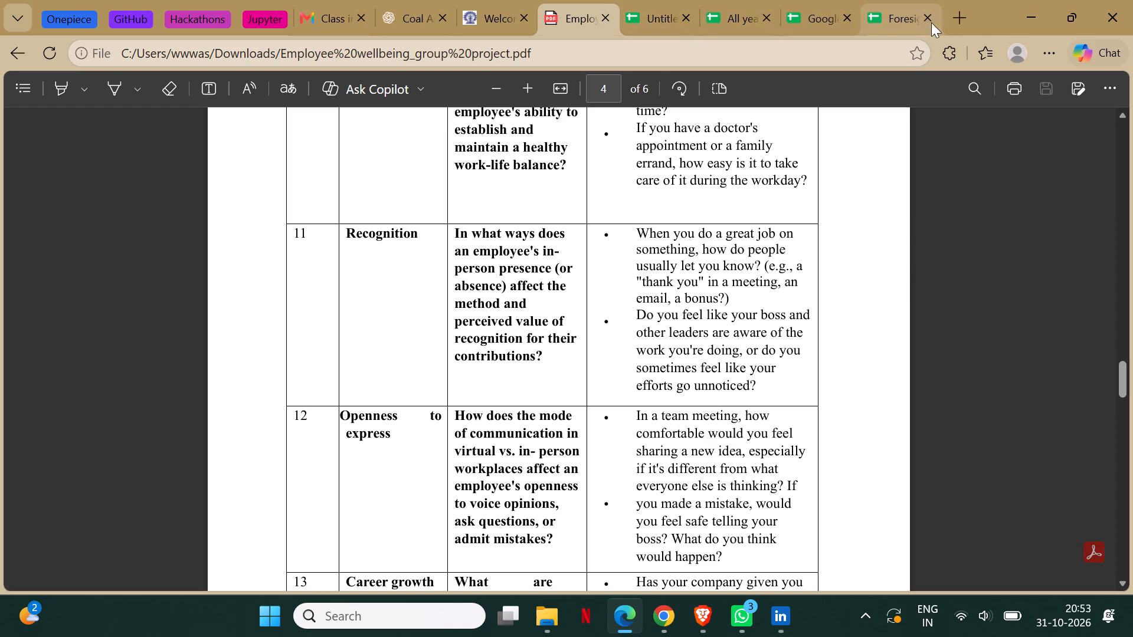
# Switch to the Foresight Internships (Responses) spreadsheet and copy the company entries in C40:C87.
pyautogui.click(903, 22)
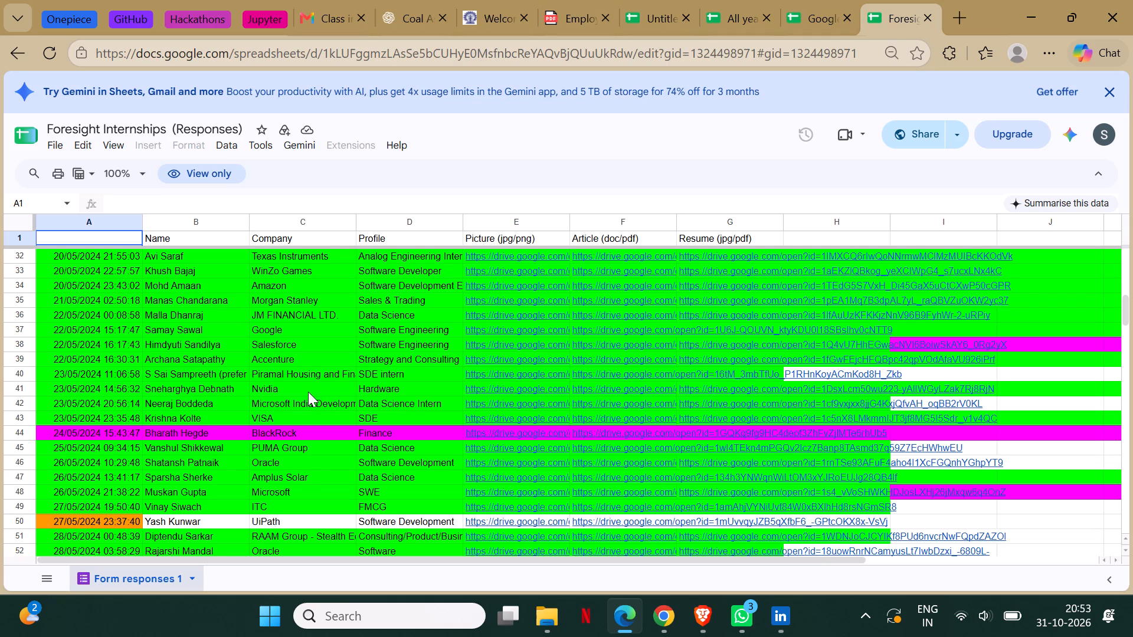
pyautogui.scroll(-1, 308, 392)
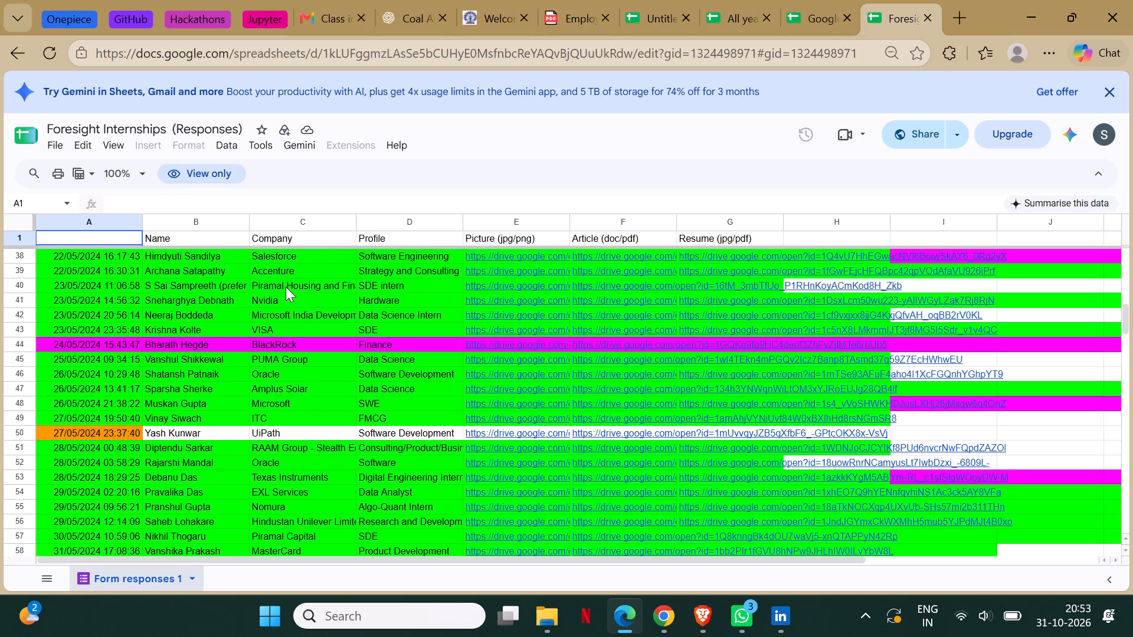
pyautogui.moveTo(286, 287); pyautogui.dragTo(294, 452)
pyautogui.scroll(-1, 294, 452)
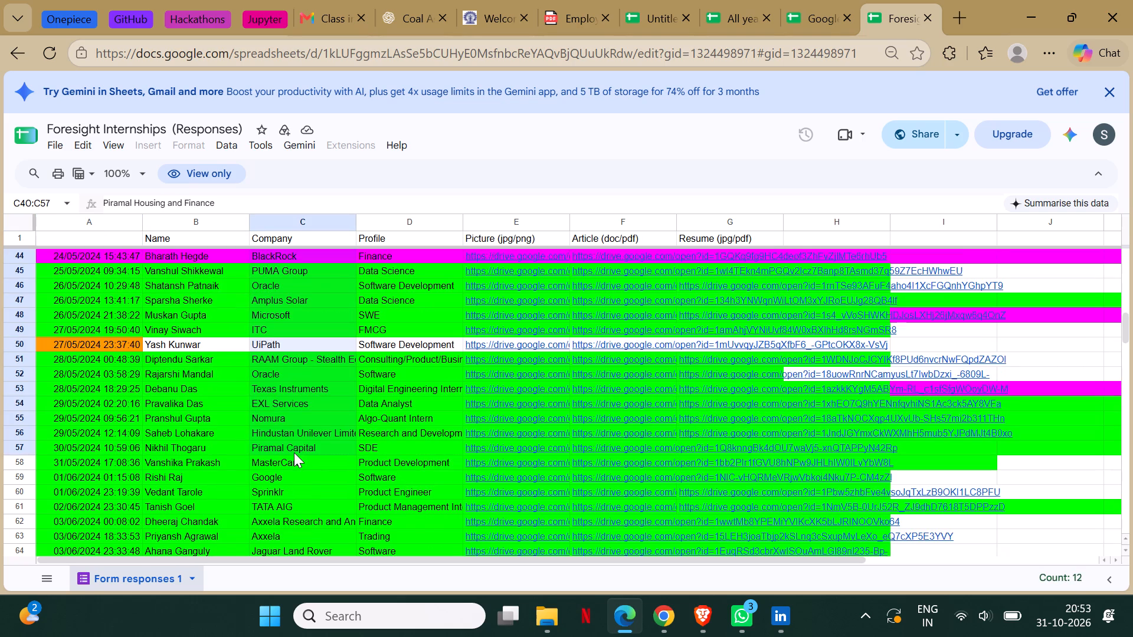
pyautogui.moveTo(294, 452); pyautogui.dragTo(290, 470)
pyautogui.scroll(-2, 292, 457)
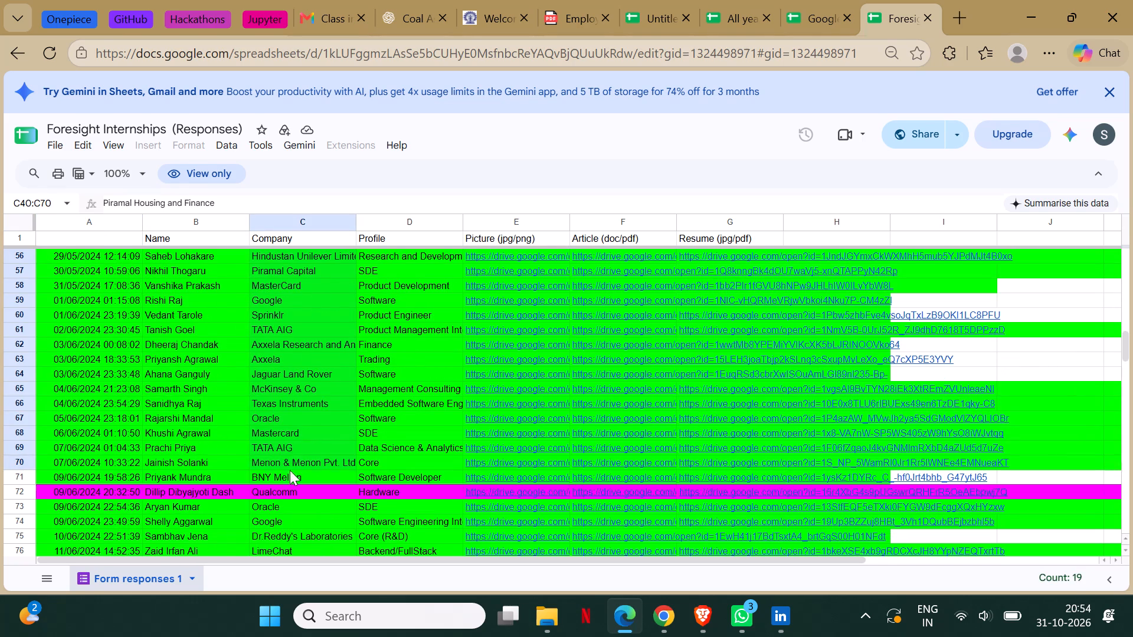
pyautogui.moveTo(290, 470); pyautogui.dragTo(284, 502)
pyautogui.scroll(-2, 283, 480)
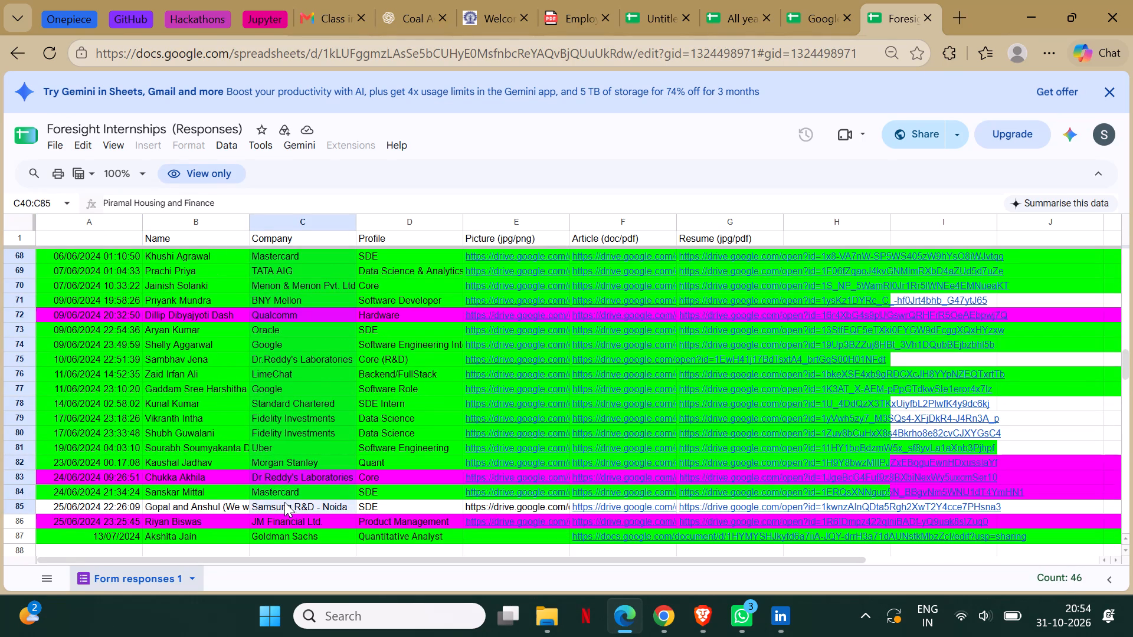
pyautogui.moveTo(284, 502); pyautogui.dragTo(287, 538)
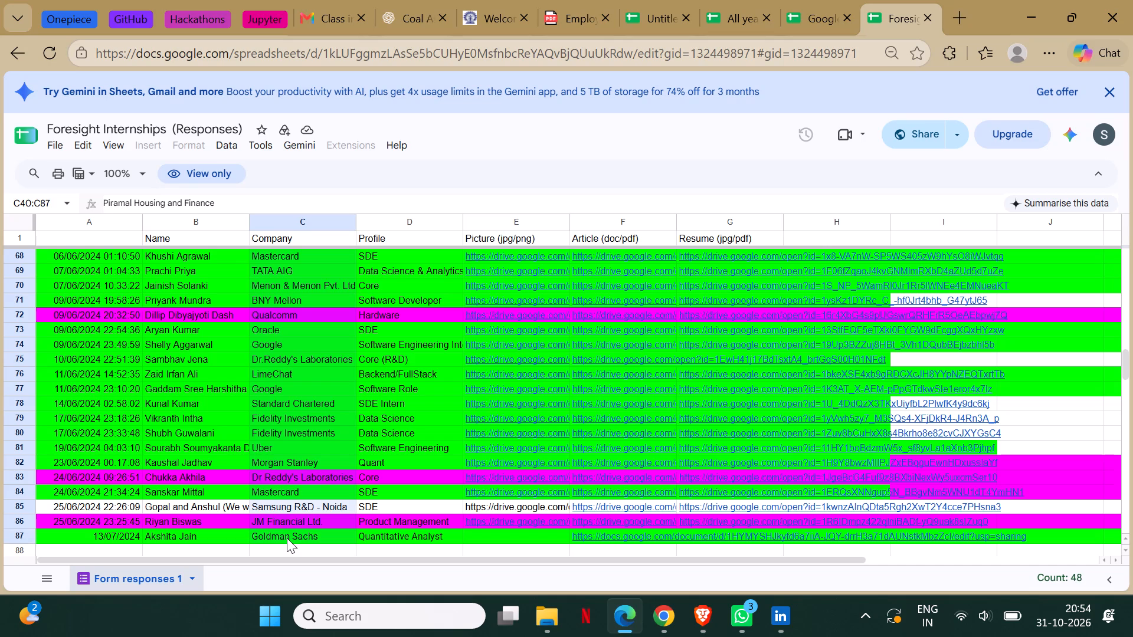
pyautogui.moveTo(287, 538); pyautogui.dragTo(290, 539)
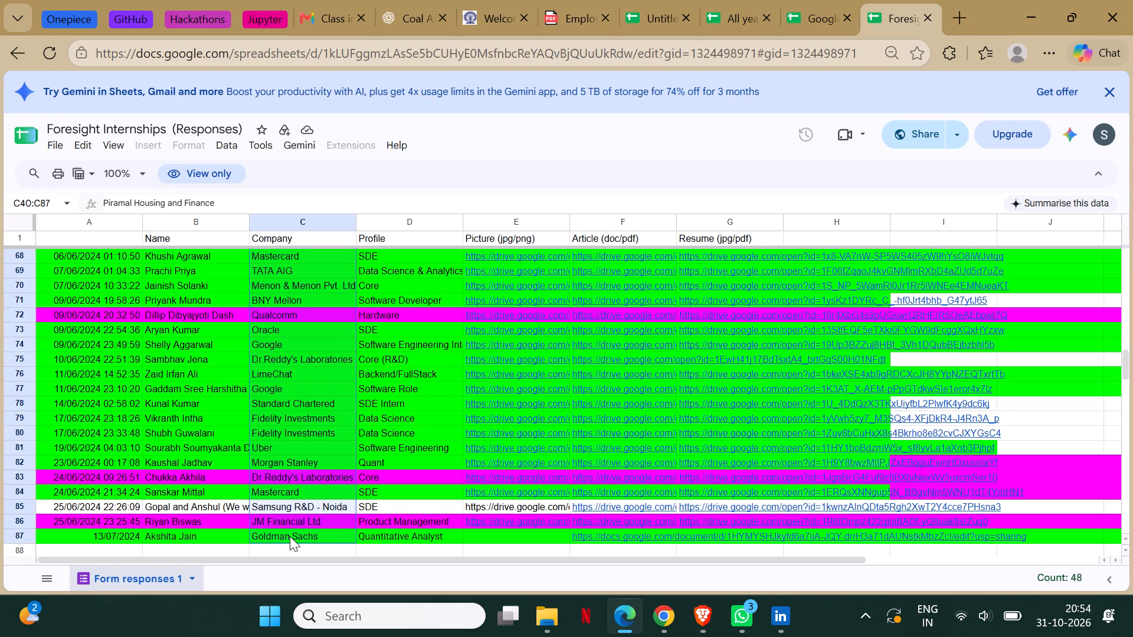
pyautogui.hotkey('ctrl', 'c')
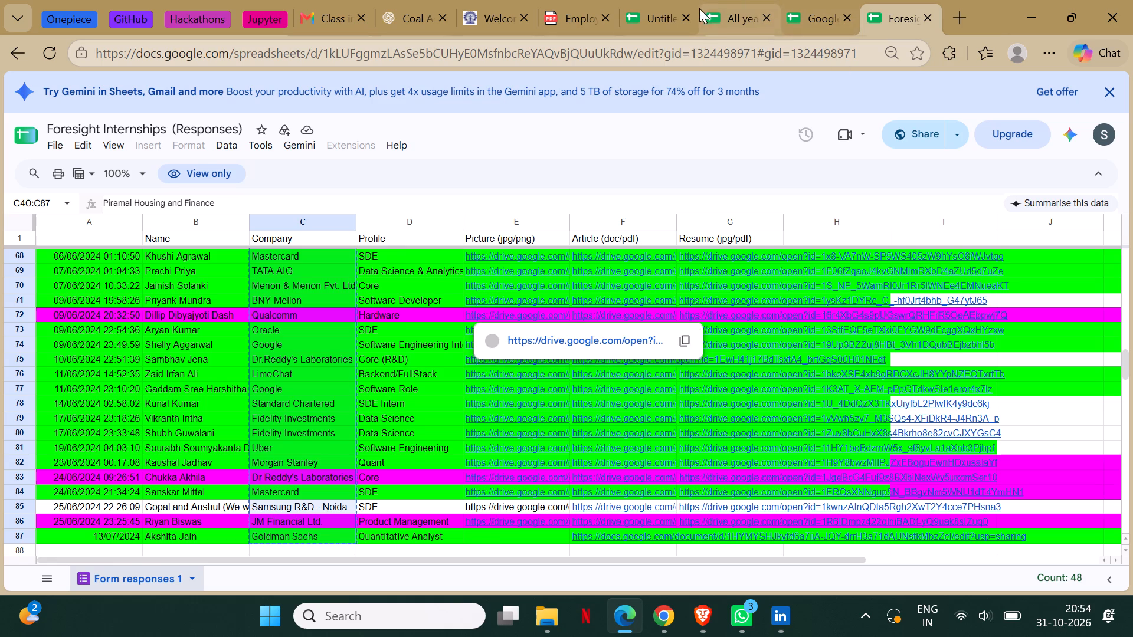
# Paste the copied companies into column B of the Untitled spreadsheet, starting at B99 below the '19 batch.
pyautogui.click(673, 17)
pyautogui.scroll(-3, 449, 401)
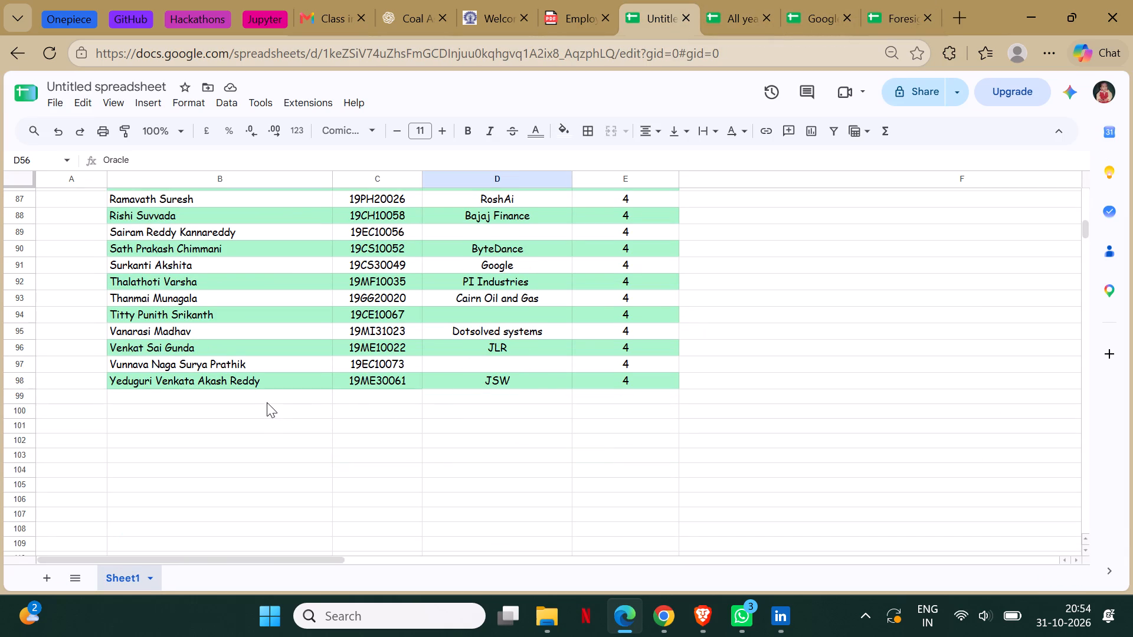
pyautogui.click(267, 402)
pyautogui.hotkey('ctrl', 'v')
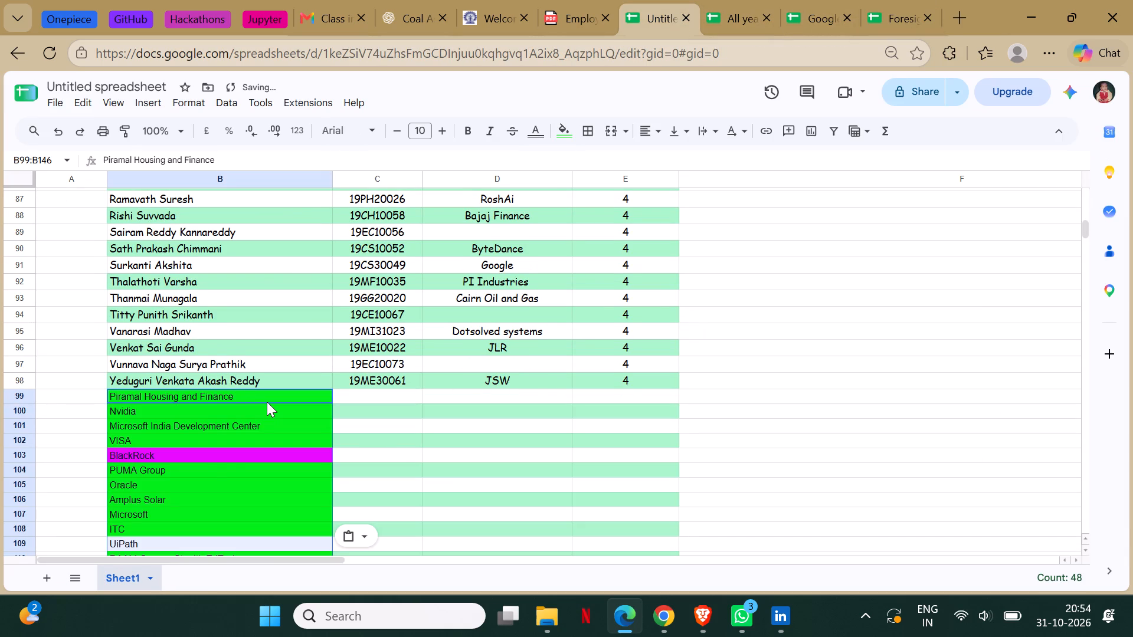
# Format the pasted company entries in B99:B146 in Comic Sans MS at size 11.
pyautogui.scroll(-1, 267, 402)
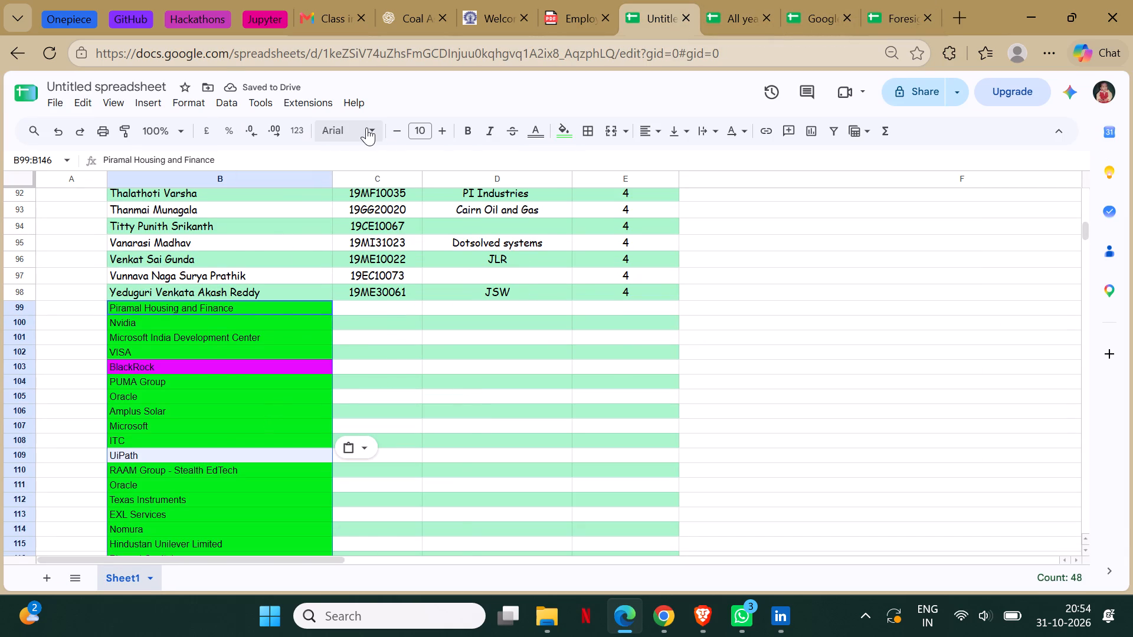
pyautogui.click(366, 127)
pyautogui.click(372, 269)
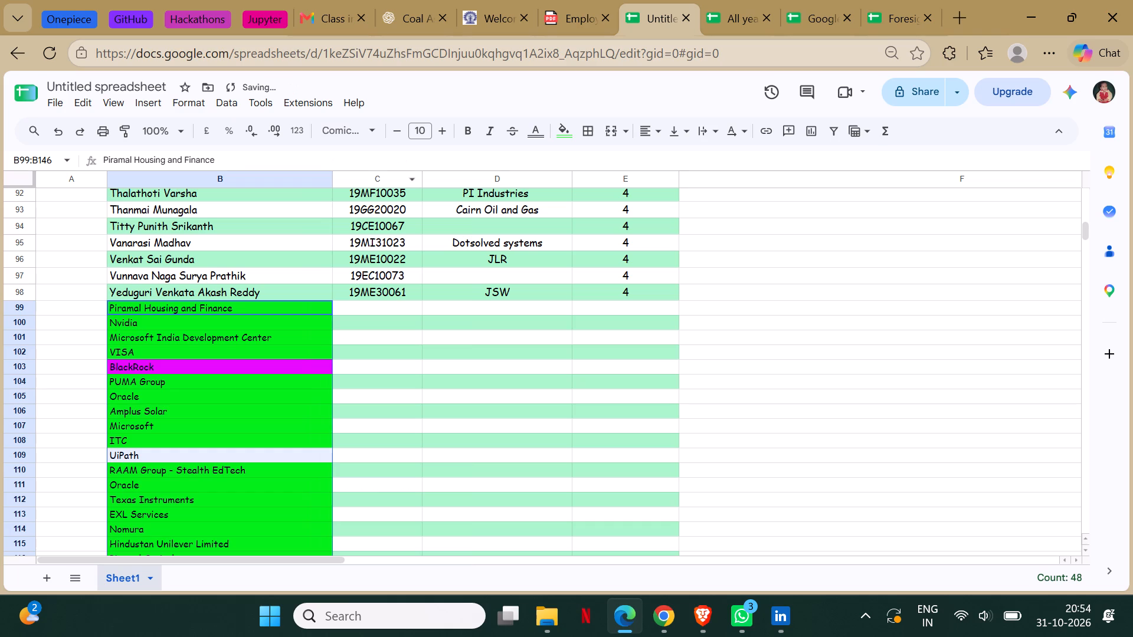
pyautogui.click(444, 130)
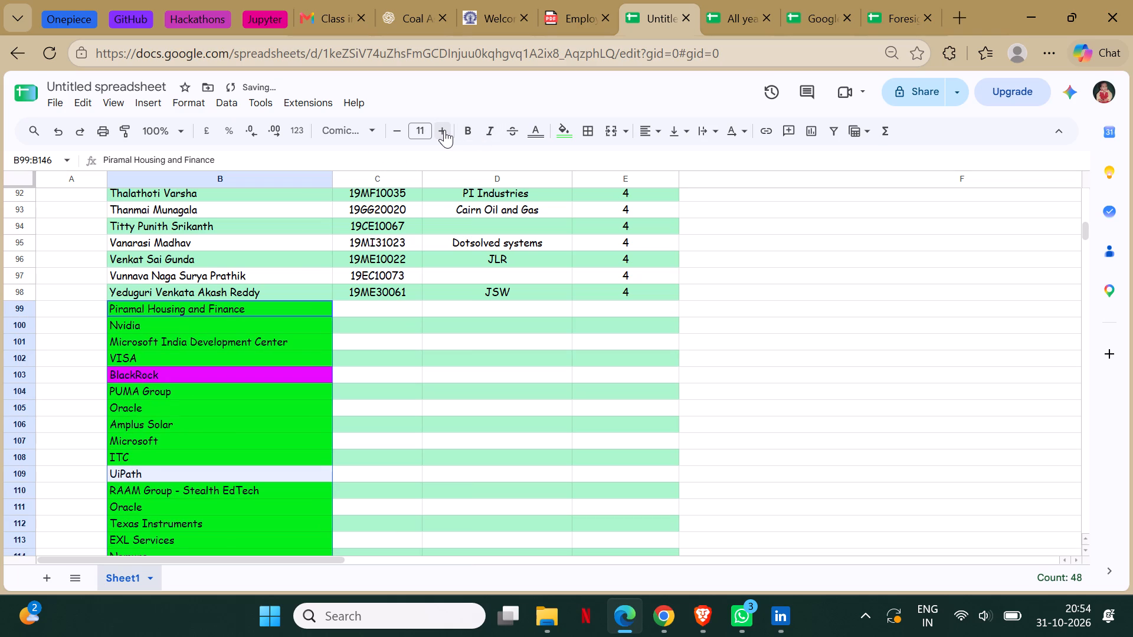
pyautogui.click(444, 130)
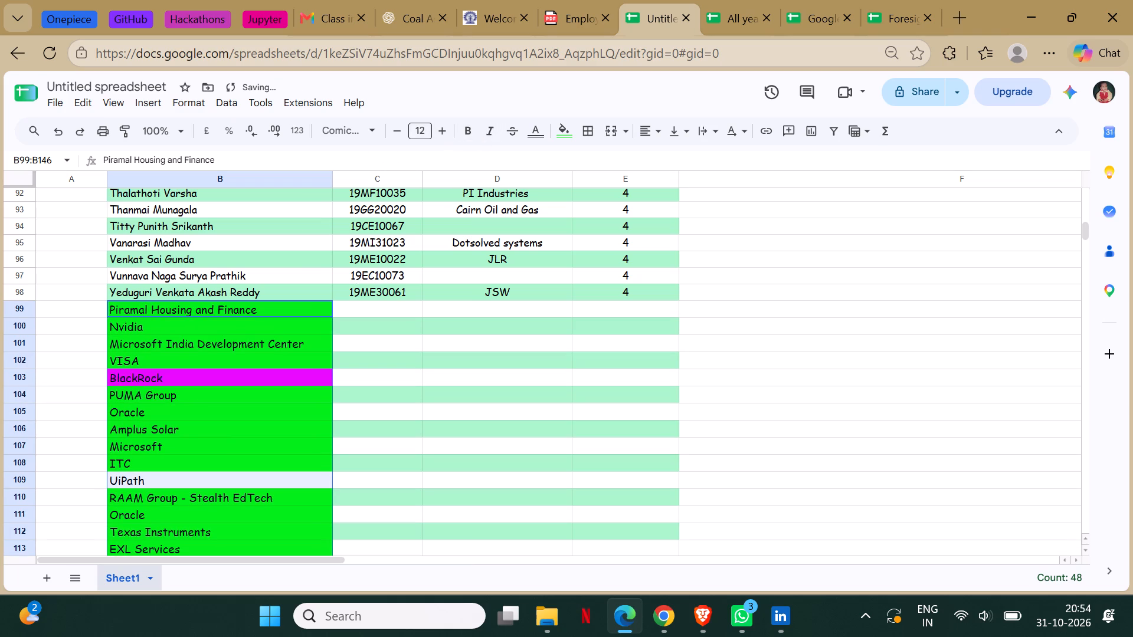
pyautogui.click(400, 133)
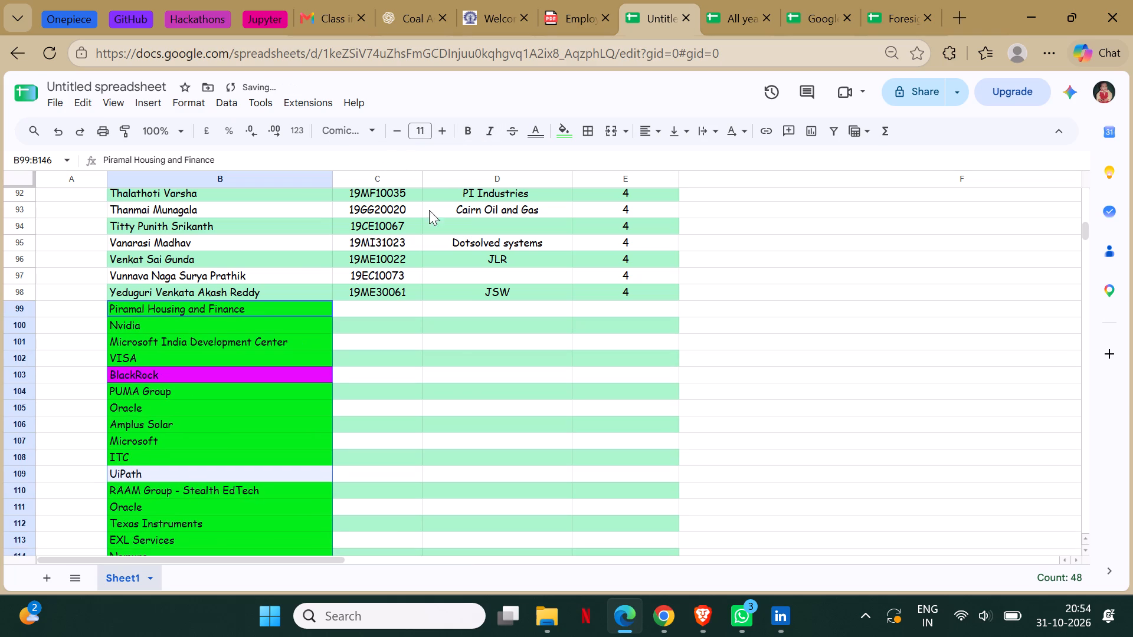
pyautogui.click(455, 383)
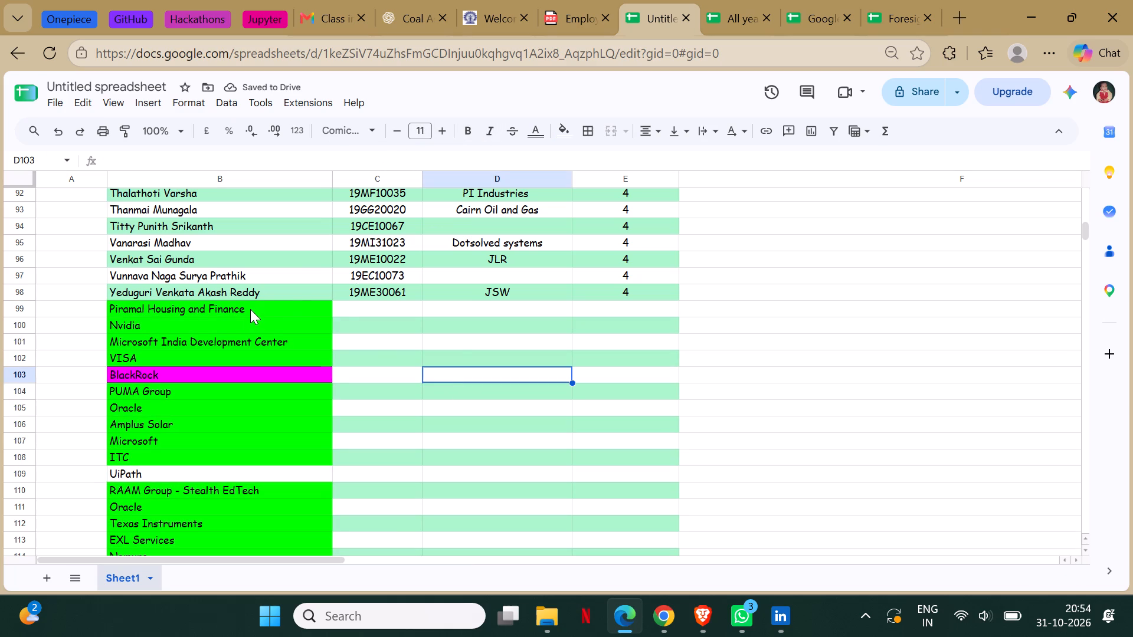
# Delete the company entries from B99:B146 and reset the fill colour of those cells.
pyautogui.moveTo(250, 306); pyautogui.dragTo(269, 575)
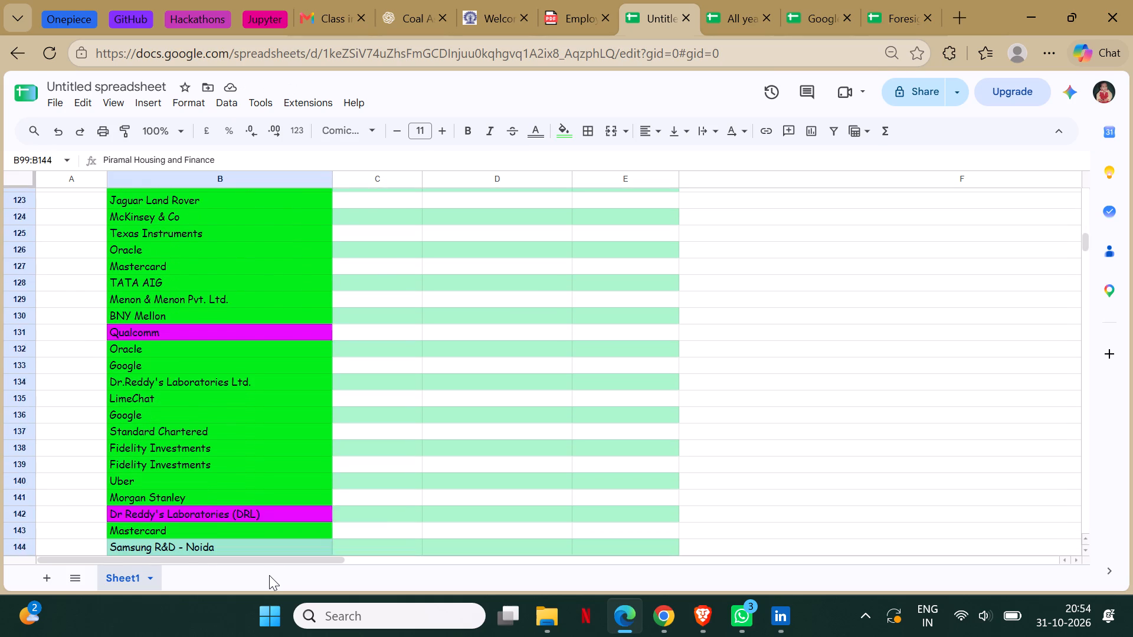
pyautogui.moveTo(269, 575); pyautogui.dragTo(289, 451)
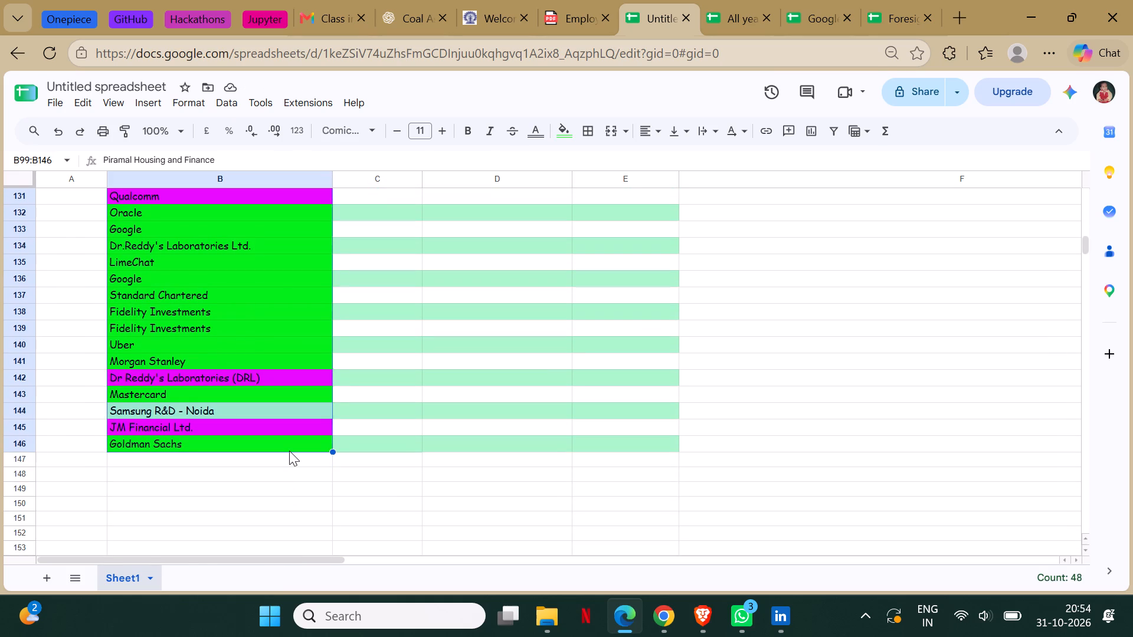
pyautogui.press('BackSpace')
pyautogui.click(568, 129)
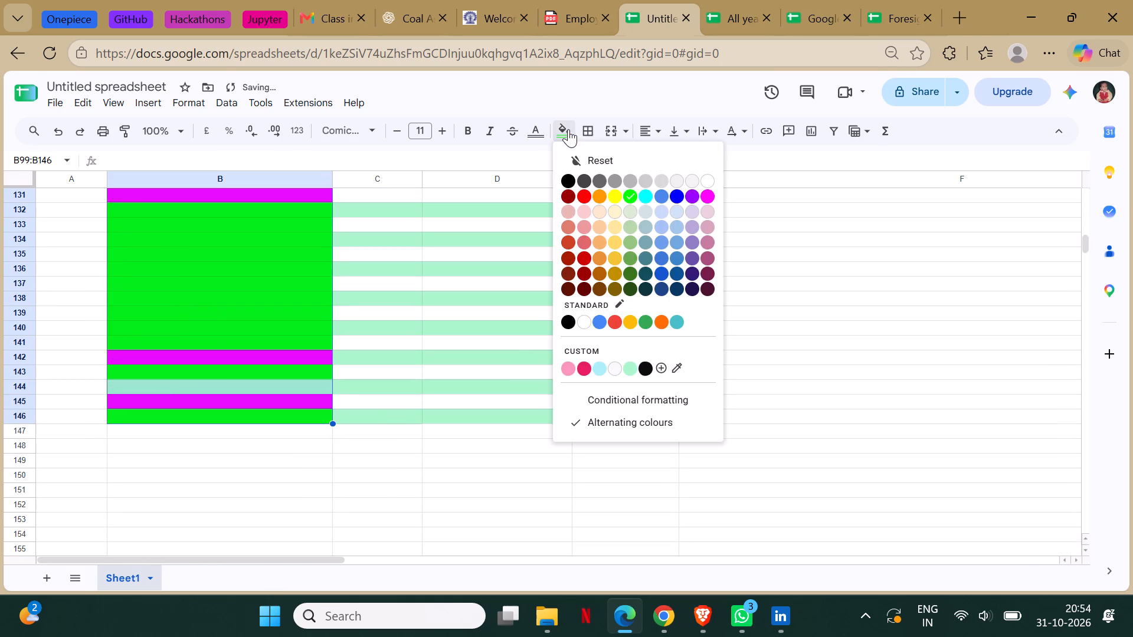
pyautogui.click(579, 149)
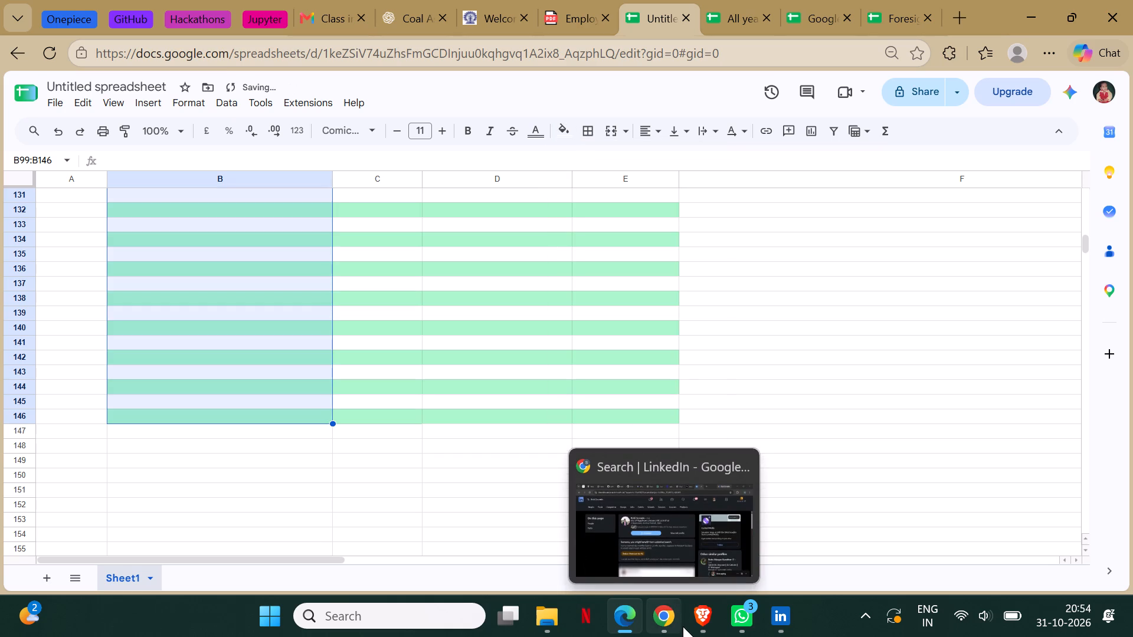
# Return to the Foresight Internships (Responses) spreadsheet and copy the student names in B40:B87.
pyautogui.click(897, 31)
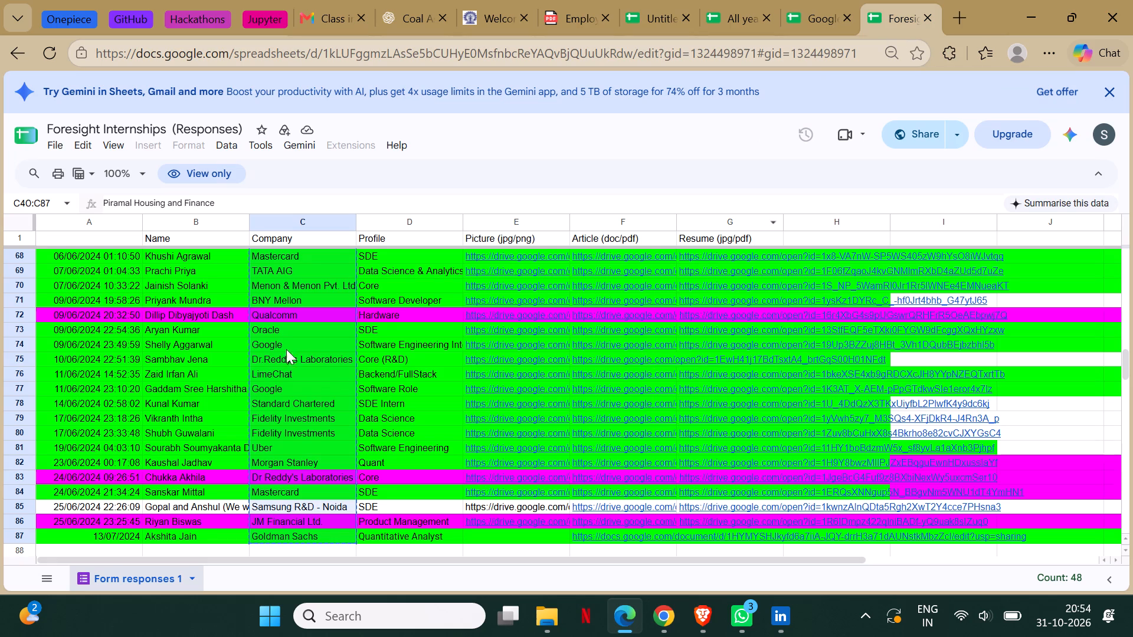
pyautogui.scroll(5, 211, 369)
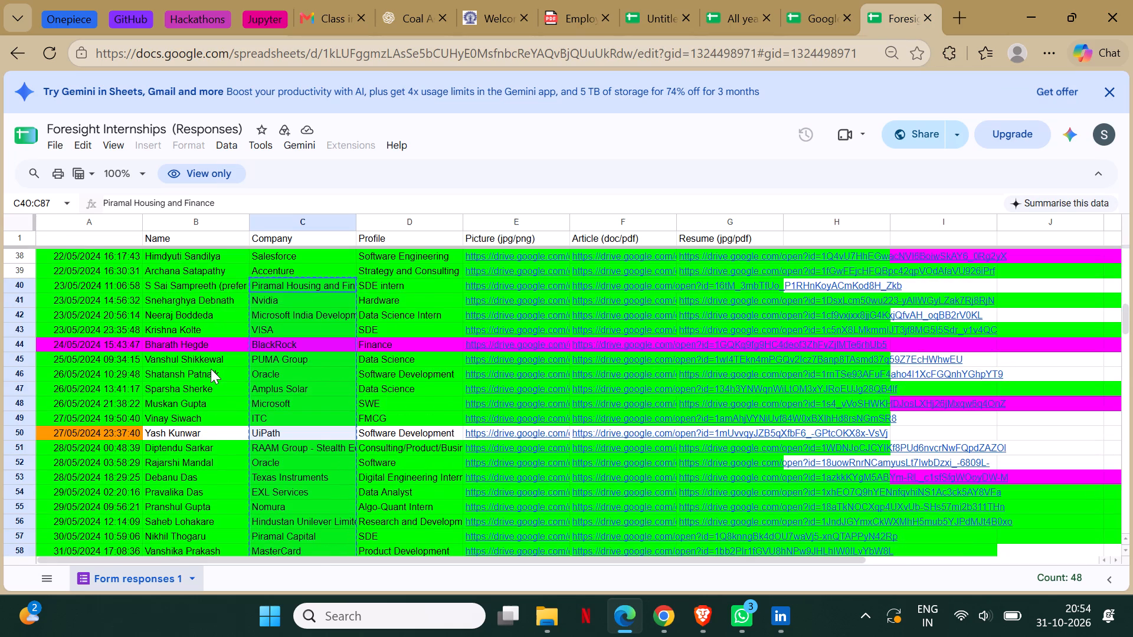
pyautogui.scroll(-7, 211, 369)
pyautogui.scroll(7, 211, 369)
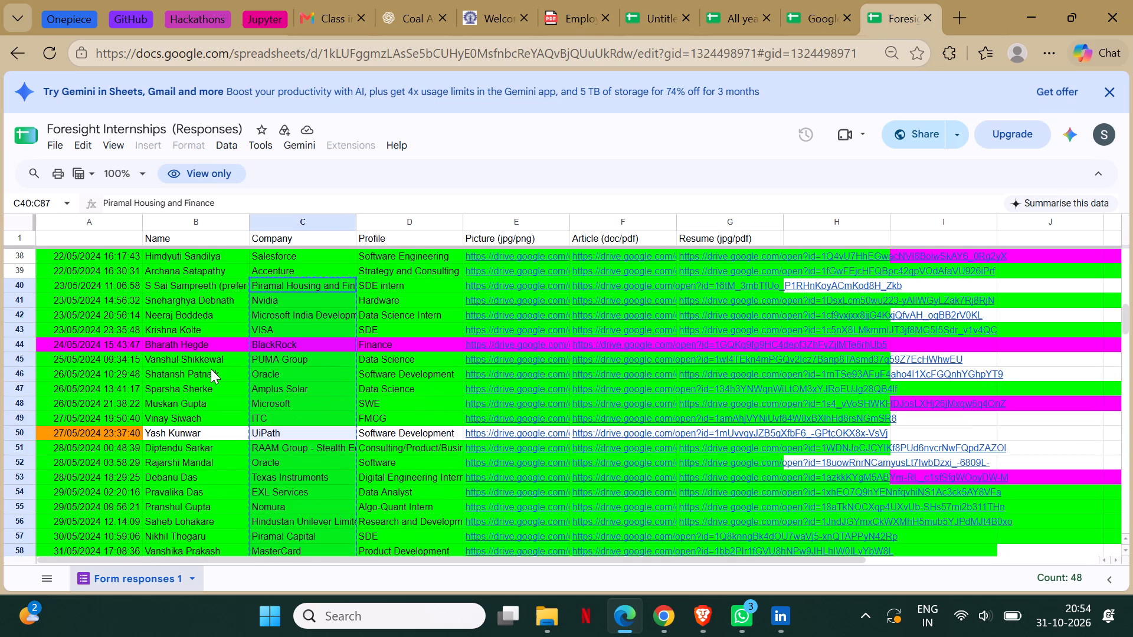
pyautogui.moveTo(192, 284); pyautogui.dragTo(191, 369)
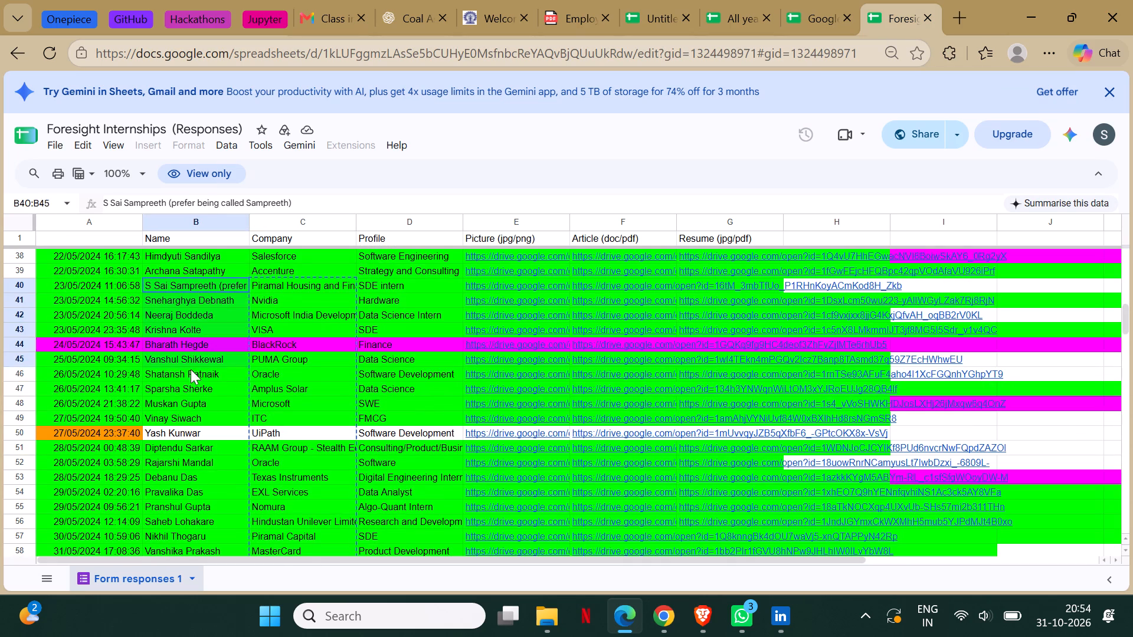
pyautogui.moveTo(191, 369); pyautogui.dragTo(179, 598)
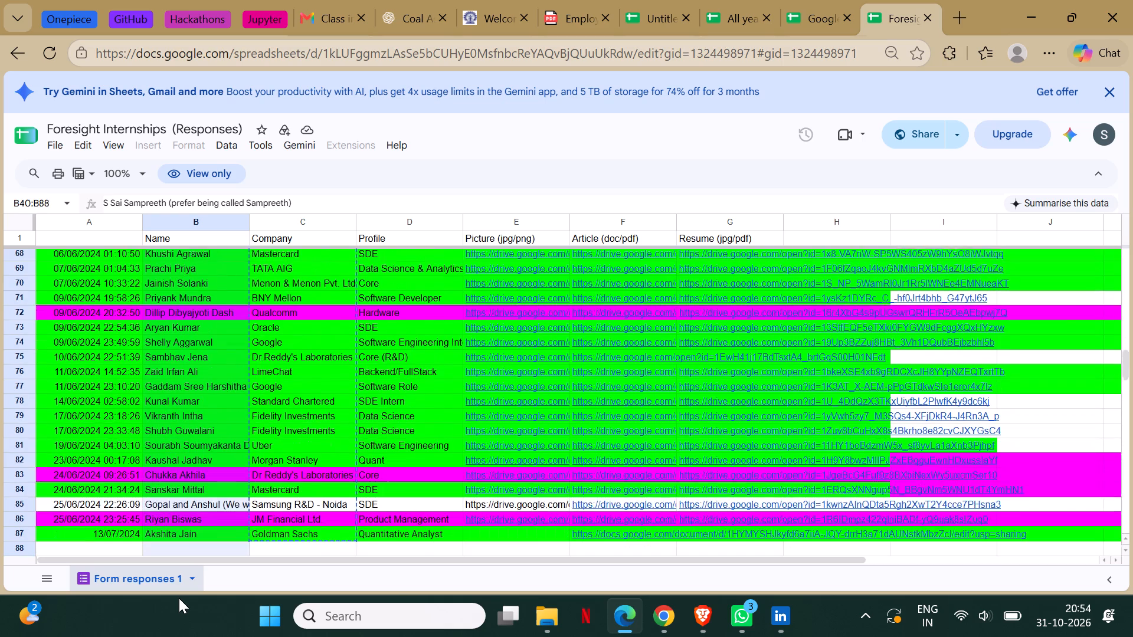
pyautogui.moveTo(179, 598); pyautogui.dragTo(191, 389)
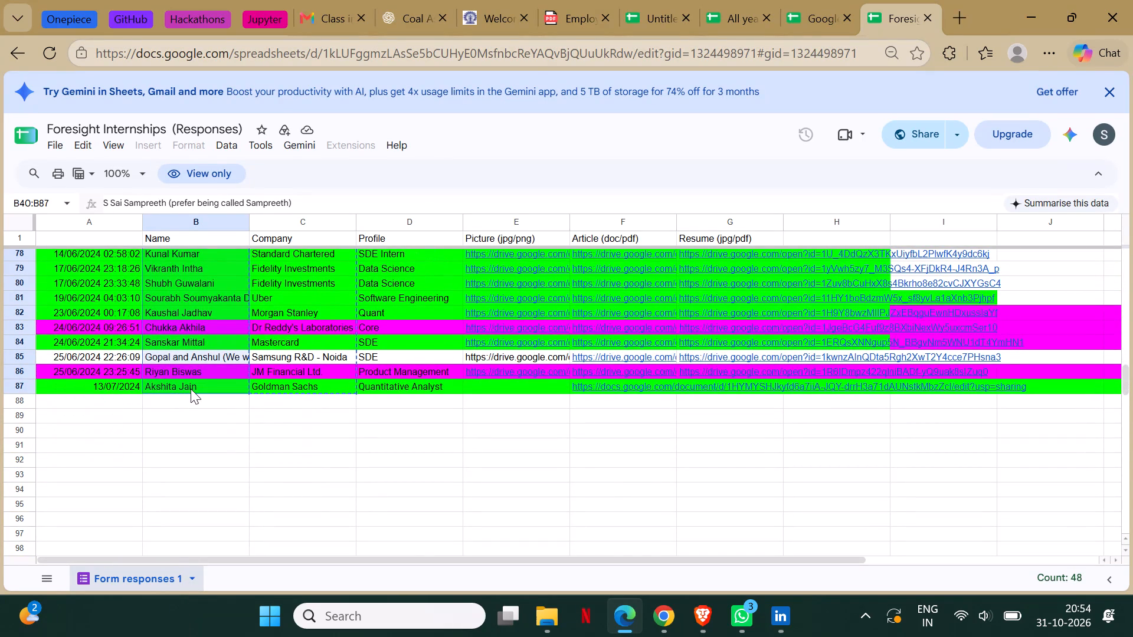
pyautogui.hotkey('ctrl', 'c')
# Paste the copied student names into B99:B146 of the Untitled spreadsheet.
pyautogui.click(650, 15)
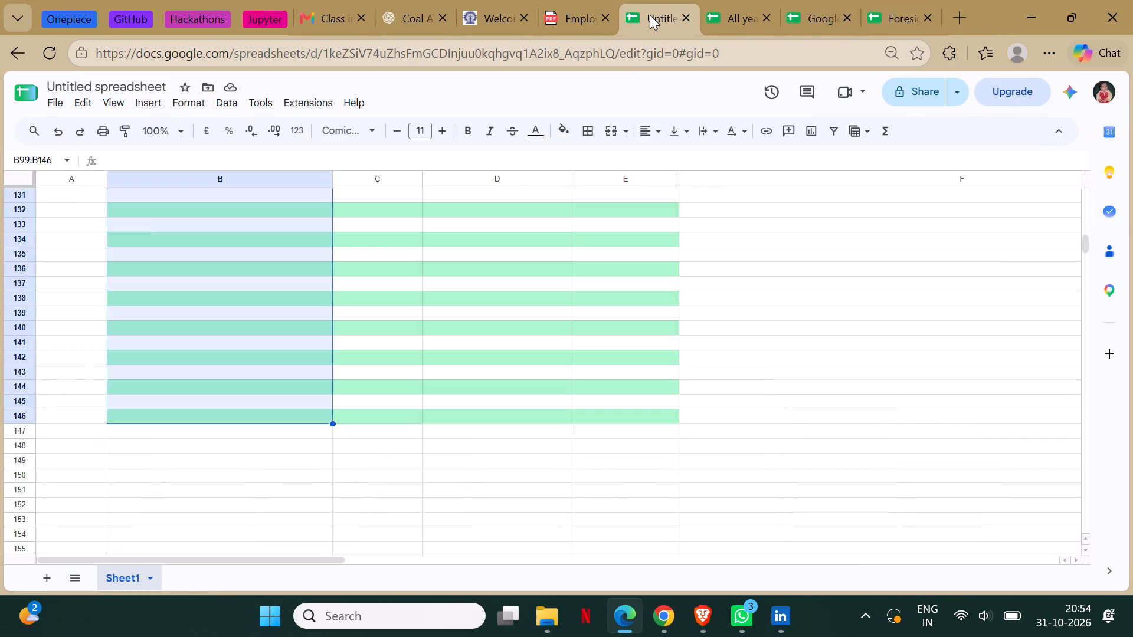
pyautogui.scroll(8, 477, 294)
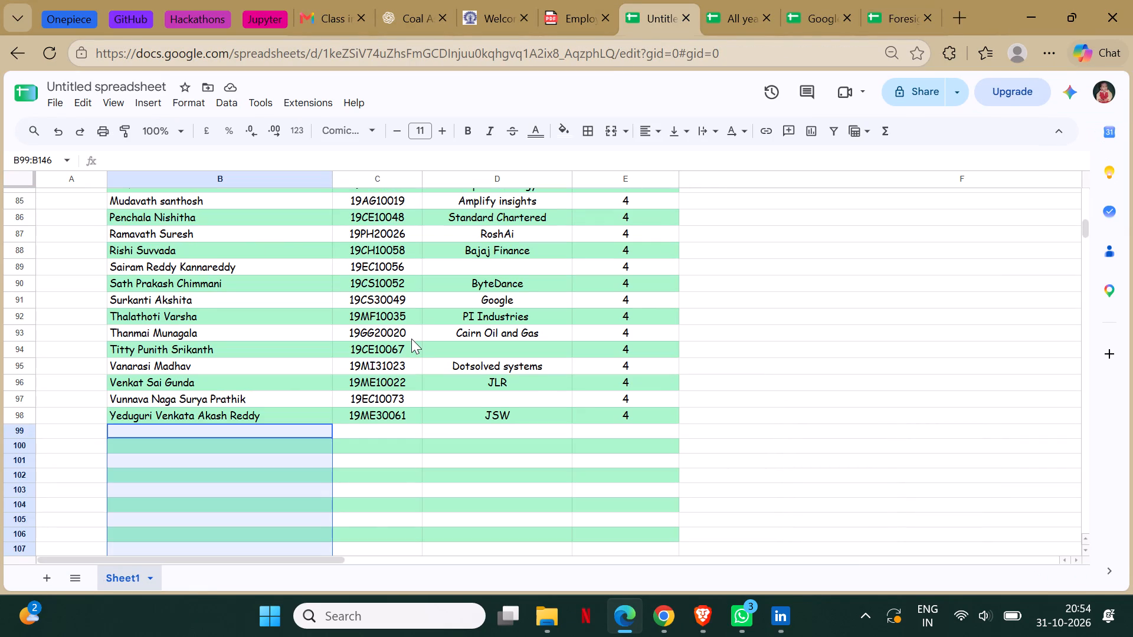
pyautogui.hotkey('ctrl', 'v')
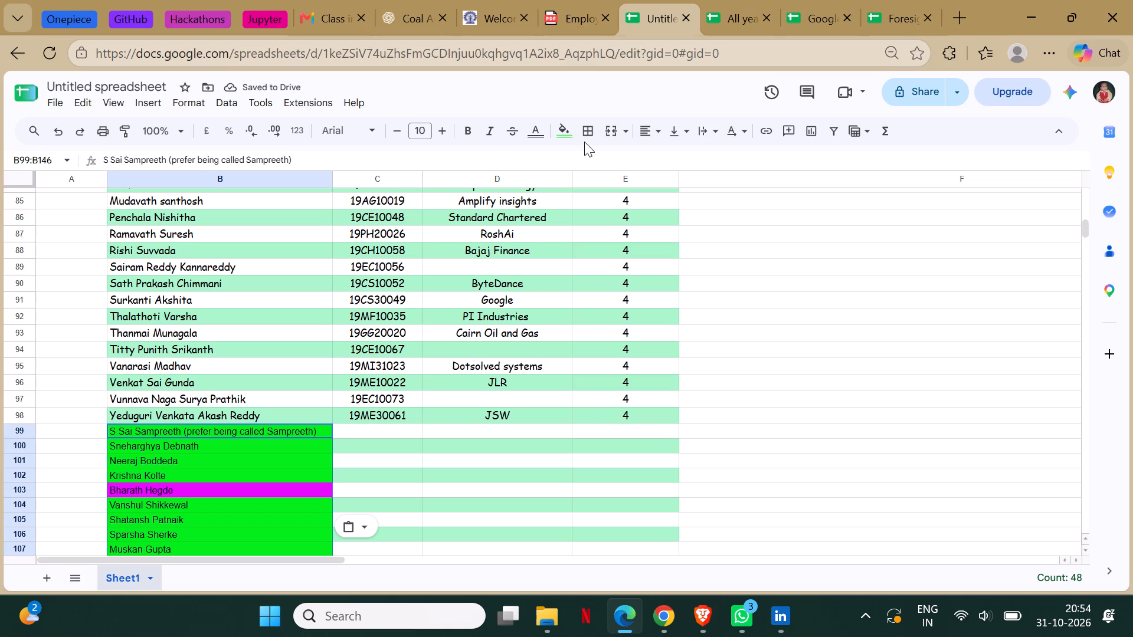
# Format the pasted student names in Comic Sans MS at size 11.
pyautogui.click(359, 133)
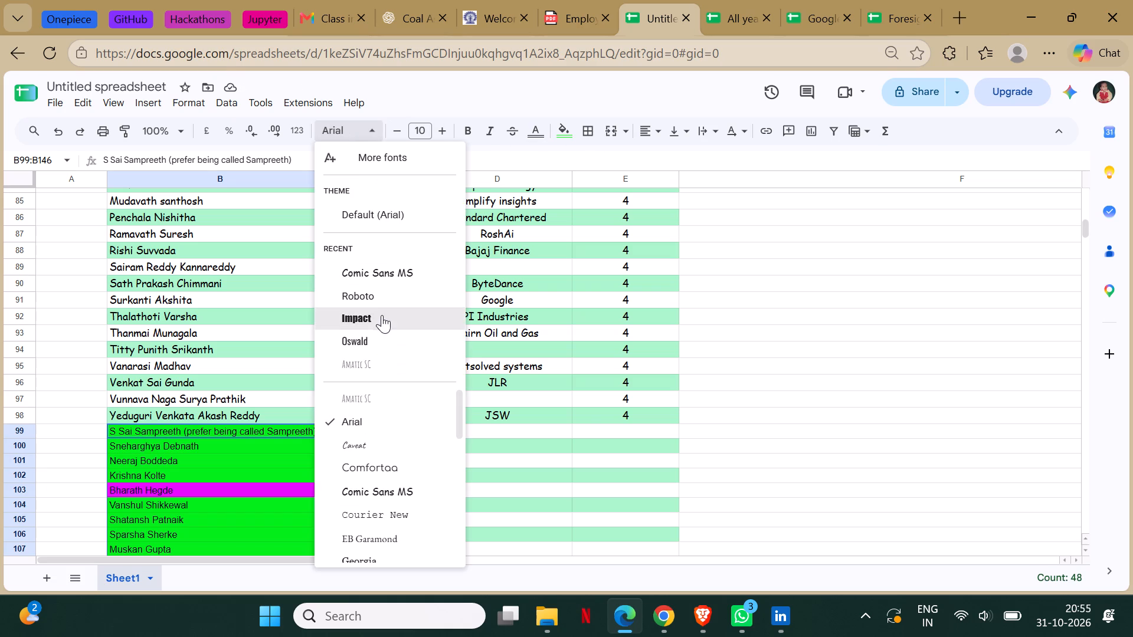
pyautogui.click(375, 271)
pyautogui.scroll(-1, 371, 277)
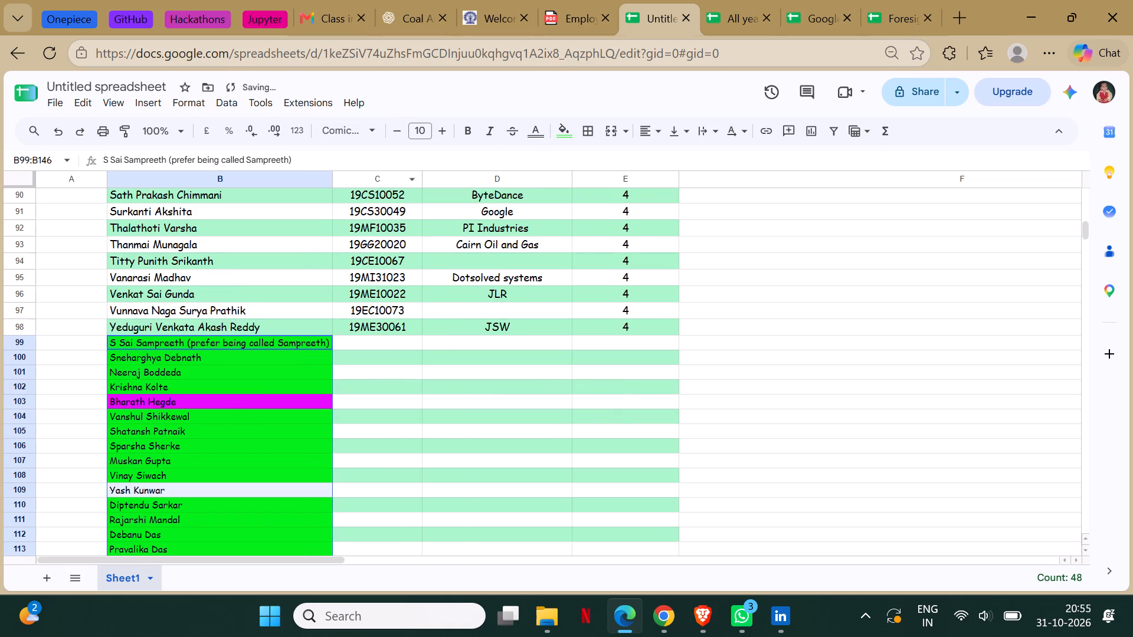
pyautogui.click(442, 129)
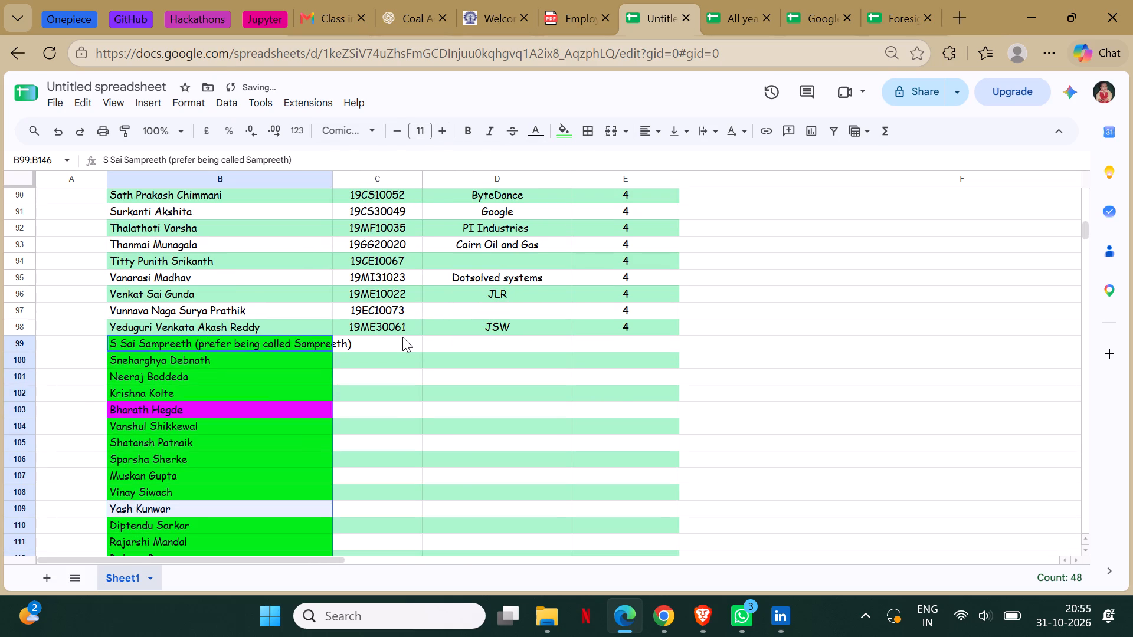
# Widen column B until the long student name in row 99 fits within its cell.
pyautogui.moveTo(332, 178); pyautogui.dragTo(360, 185)
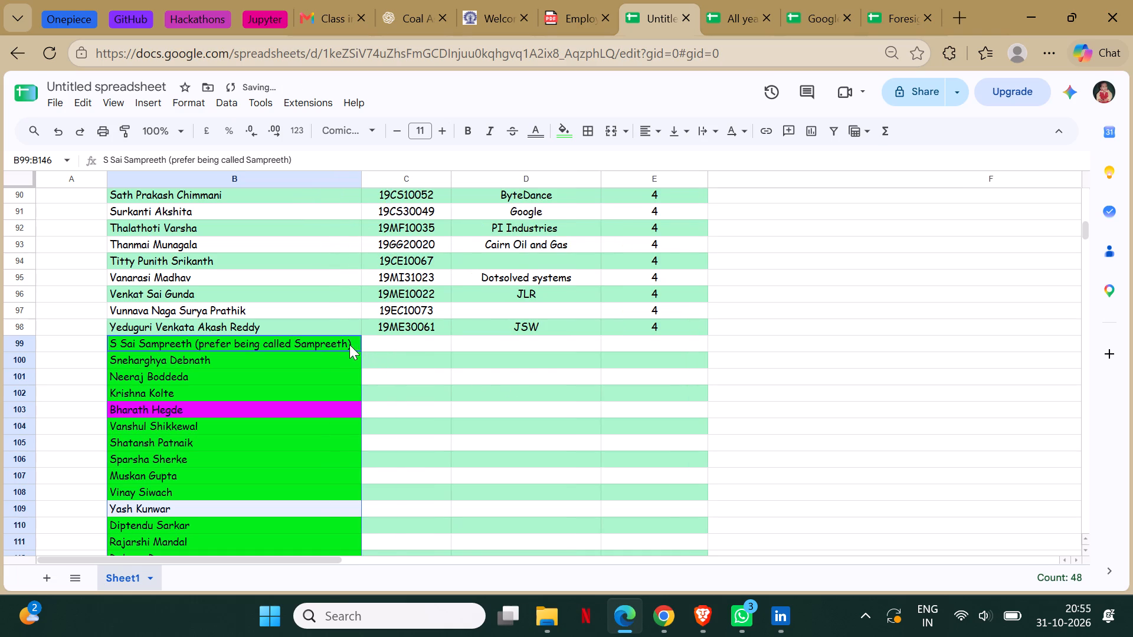
# Reset the fill colour of the pasted names in B99:B146 so they follow the sheet's alternating row colours.
pyautogui.click(568, 133)
pyautogui.click(584, 155)
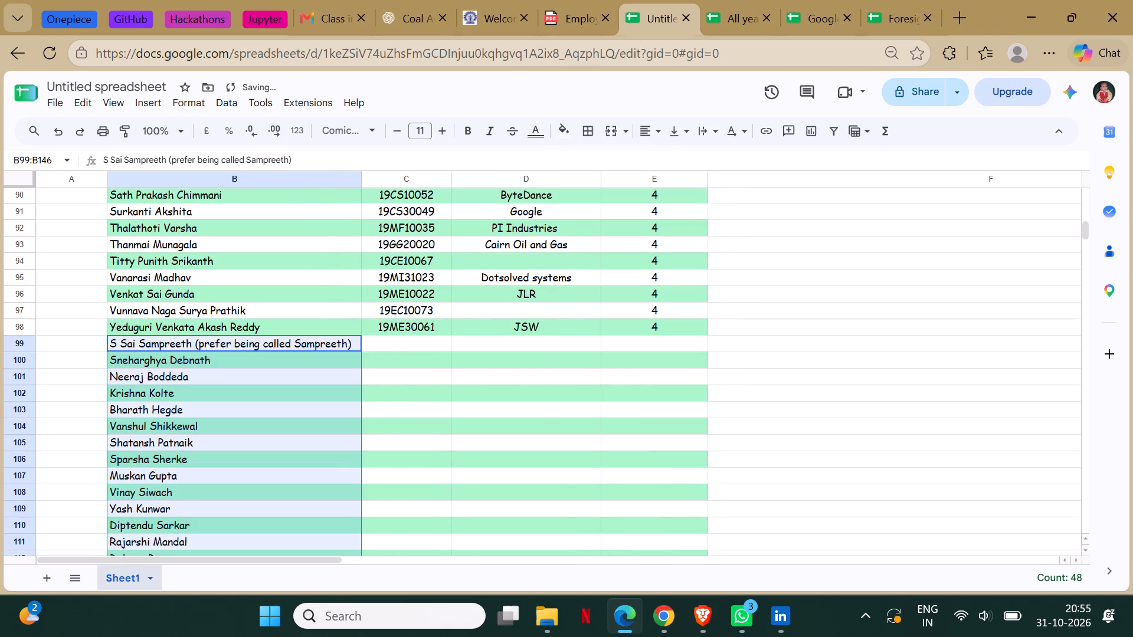
pyautogui.click(841, 356)
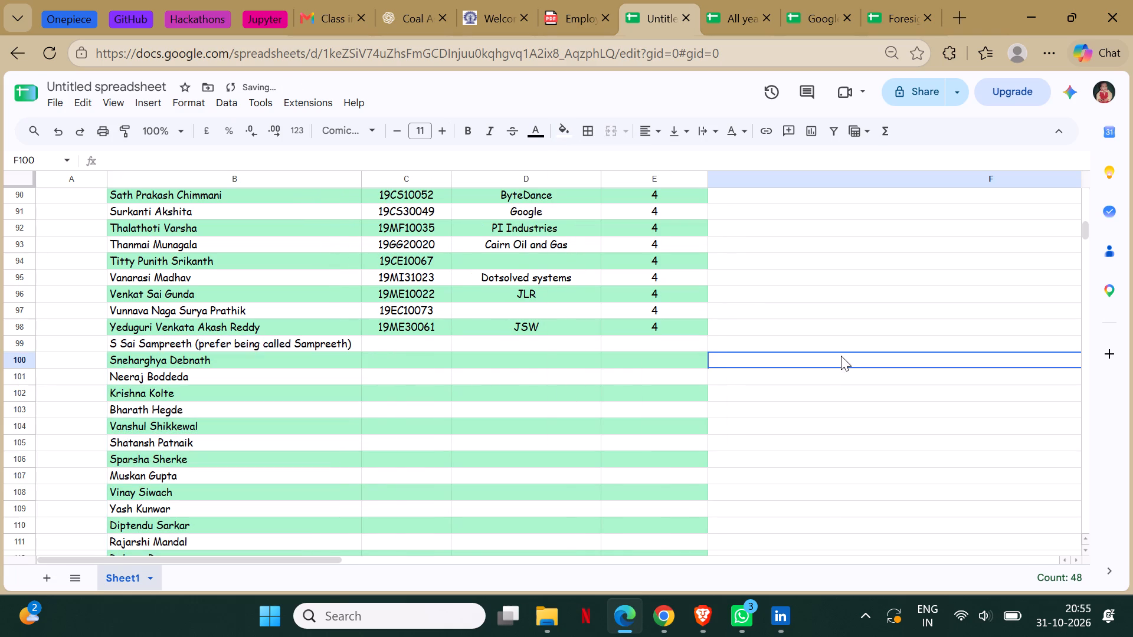
# Insert a blank row above row 99 to separate the pasted student names from the '19 batch.
pyautogui.click(387, 343)
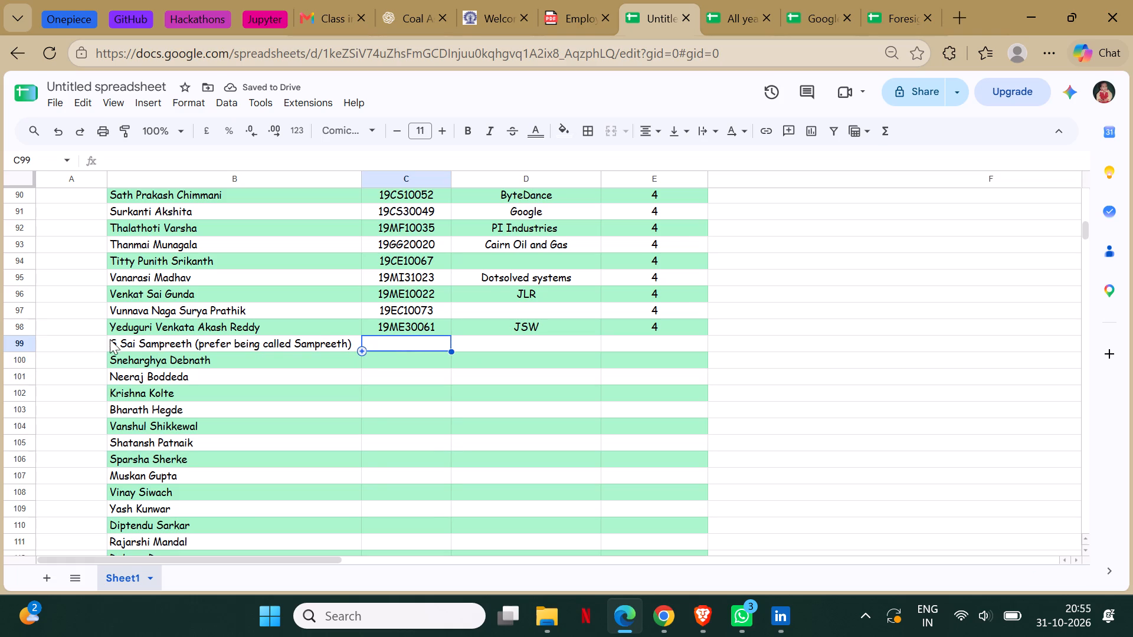
pyautogui.rightClick(24, 346)
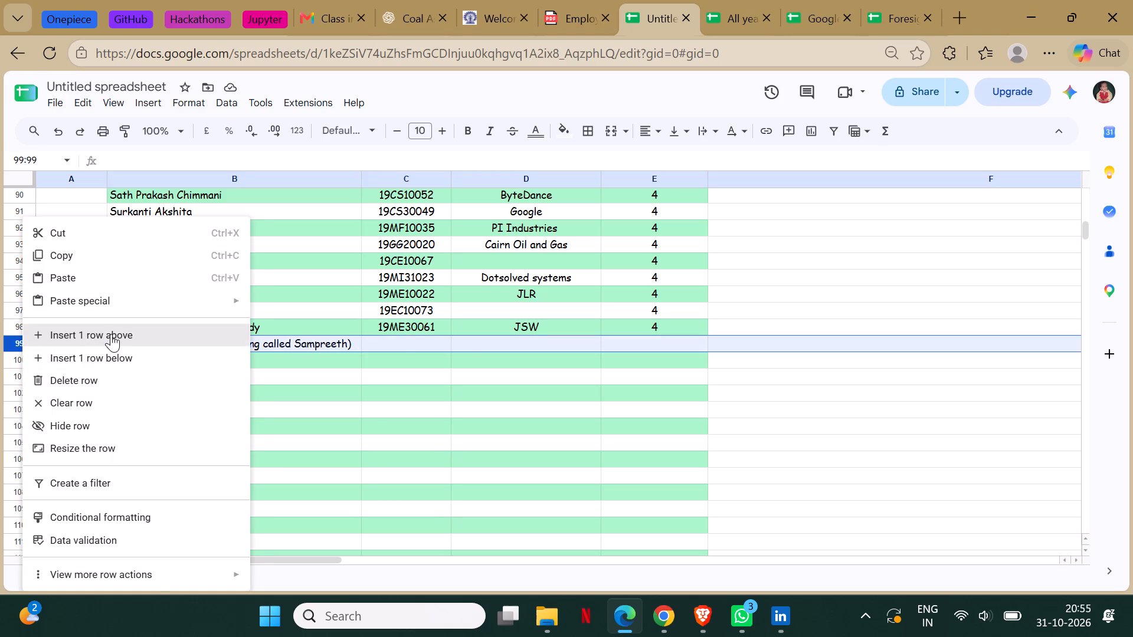
pyautogui.click(111, 334)
pyautogui.click(199, 344)
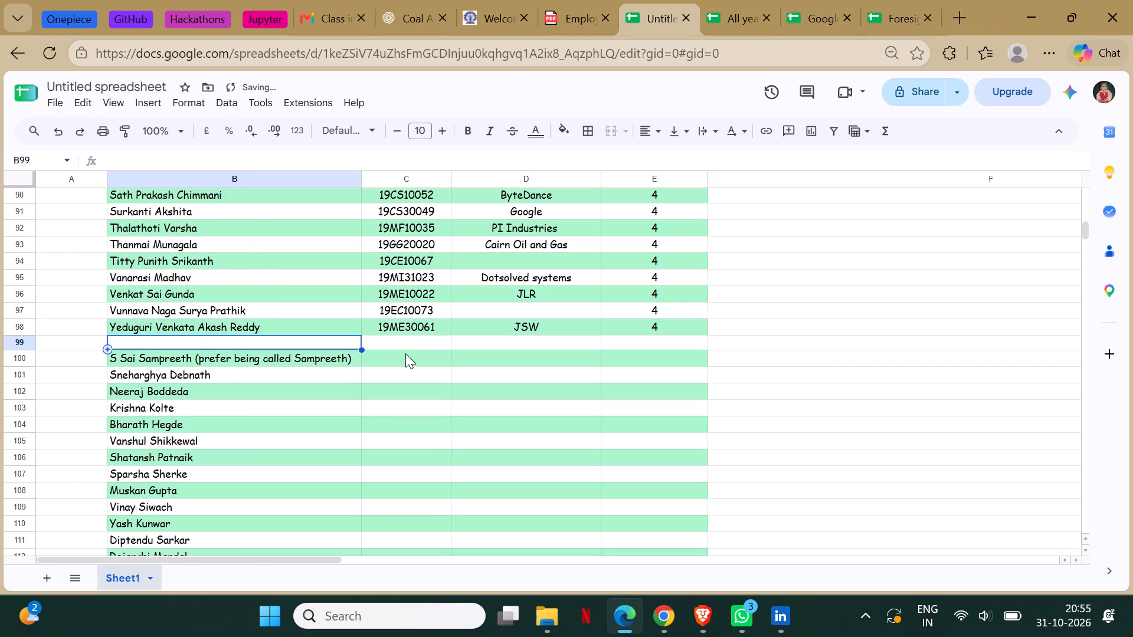
pyautogui.click(407, 337)
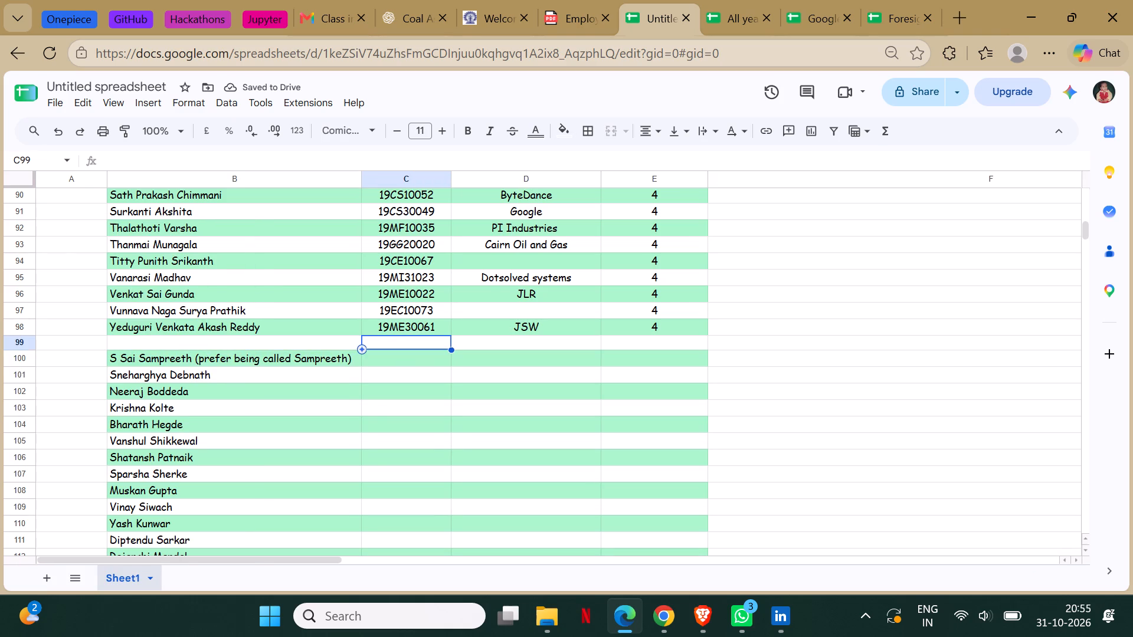
pyautogui.click(407, 357)
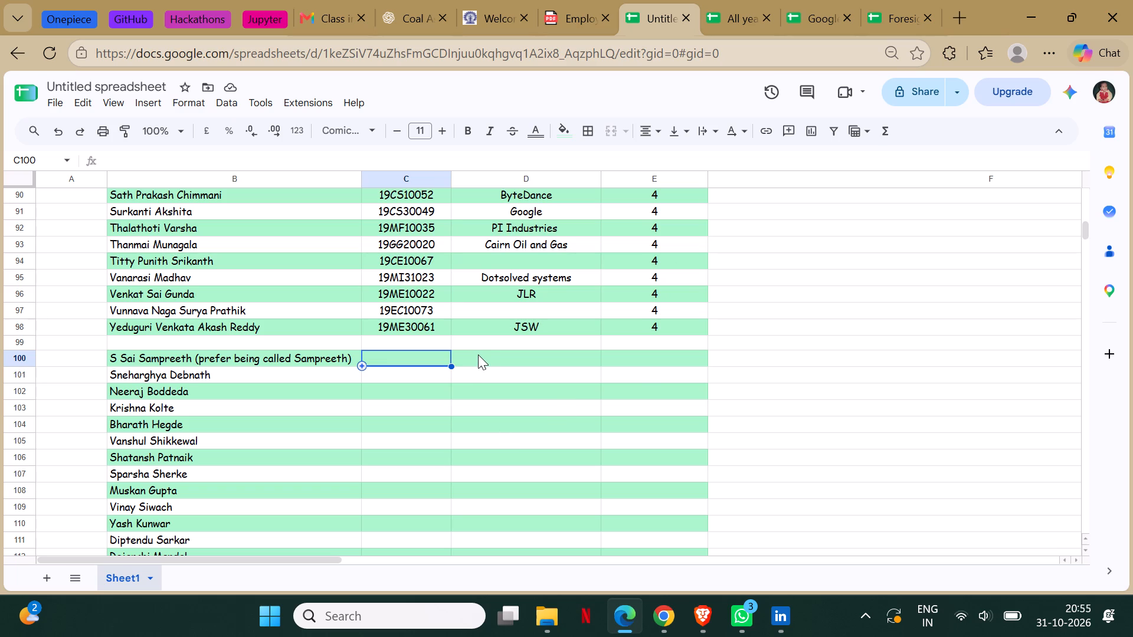
# Look through the spreadsheet's newly pasted names and the earlier batches to compare their rows, columns and formatting.
pyautogui.scroll(8, 478, 354)
pyautogui.scroll(-8, 478, 354)
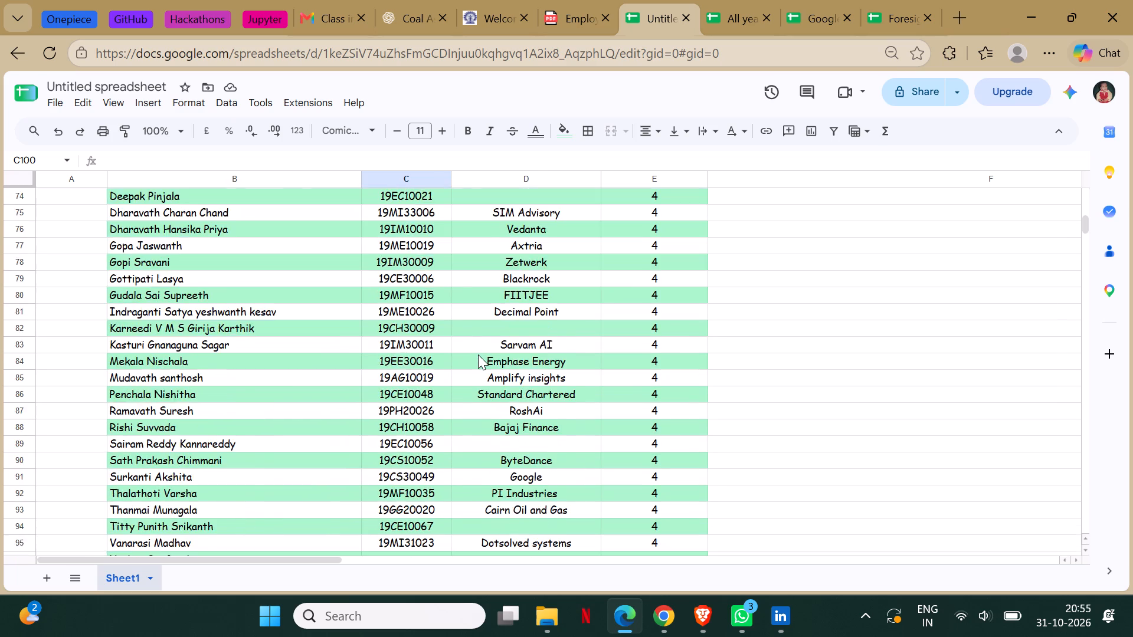
pyautogui.scroll(-9, 478, 354)
pyautogui.scroll(5, 478, 354)
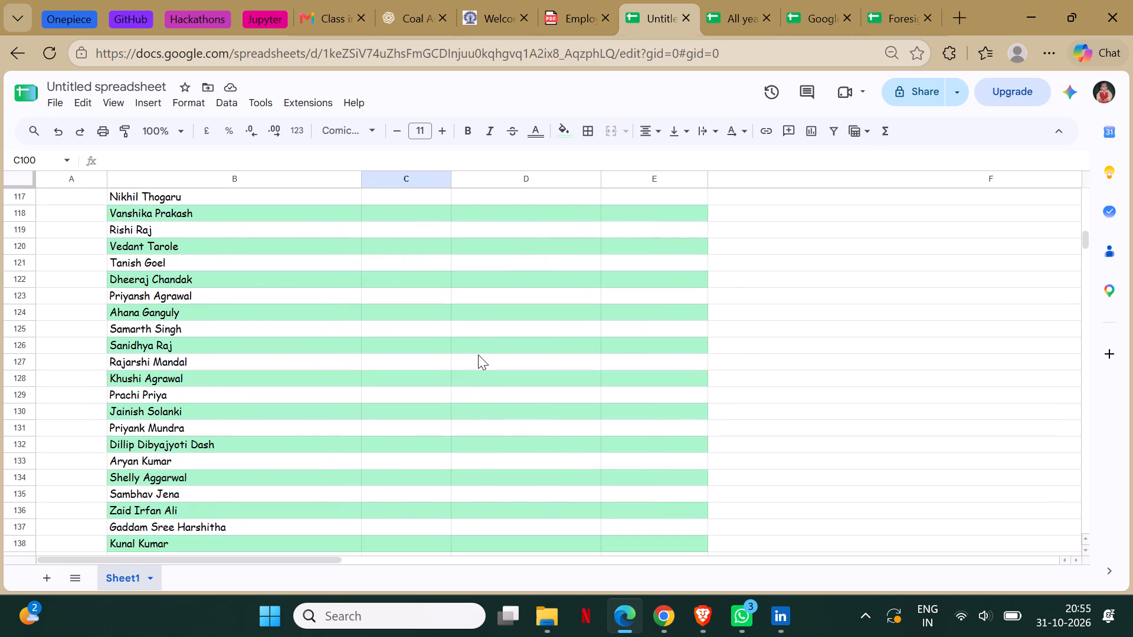
pyautogui.scroll(-1, 478, 354)
pyautogui.scroll(5, 478, 354)
pyautogui.scroll(-5, 478, 354)
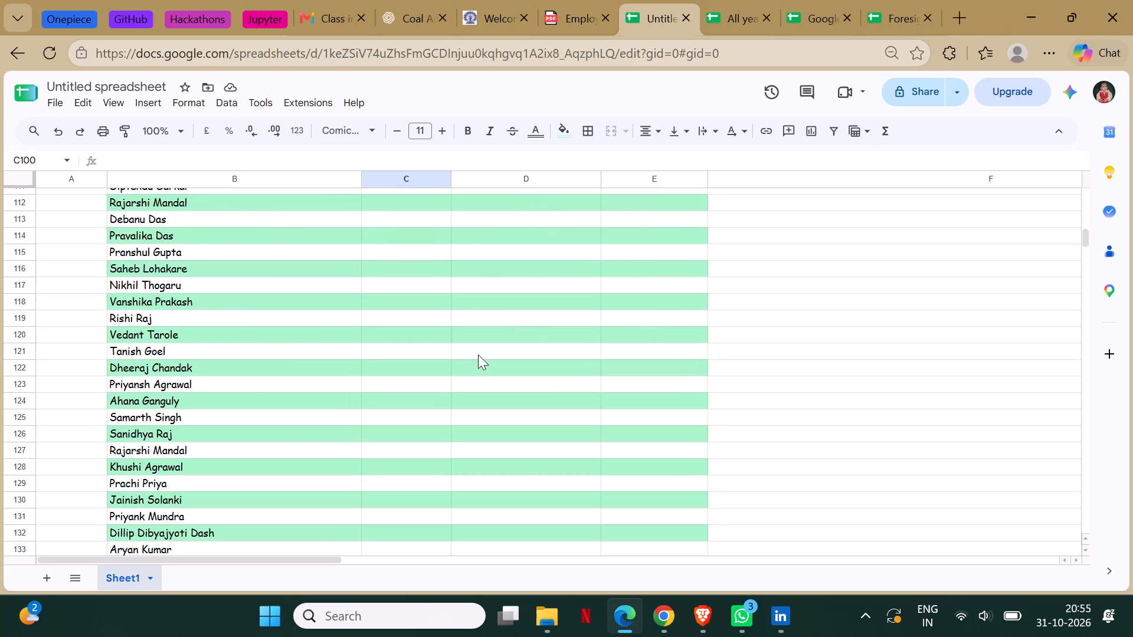
pyautogui.scroll(-3, 478, 354)
pyautogui.scroll(20, 478, 354)
pyautogui.scroll(1, 478, 354)
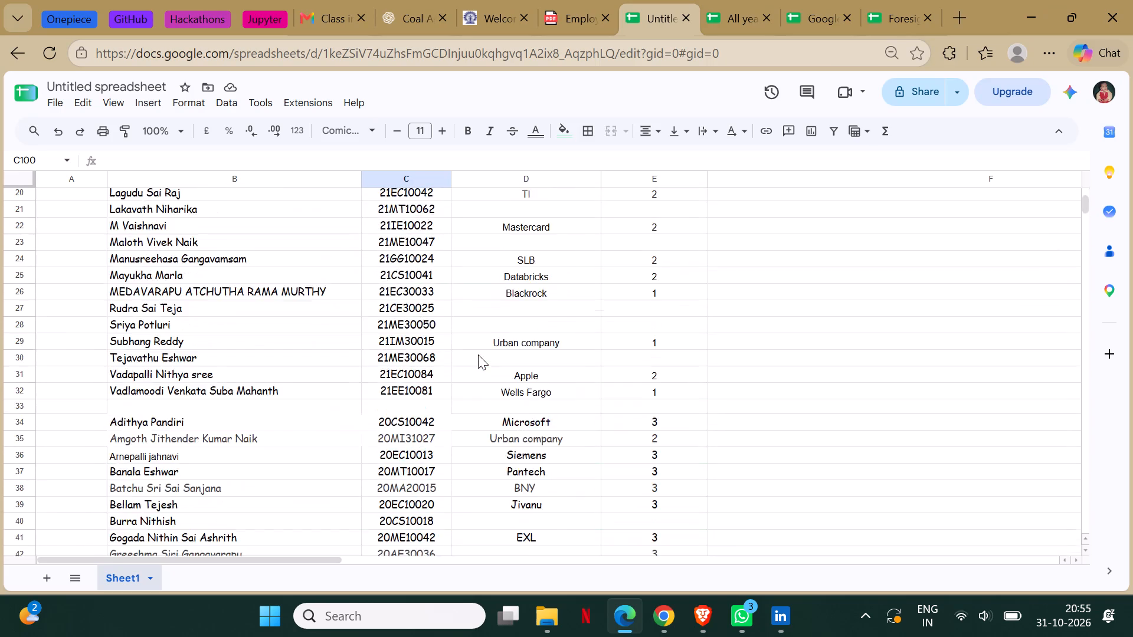
pyautogui.scroll(-15, 478, 354)
pyautogui.scroll(1, 478, 354)
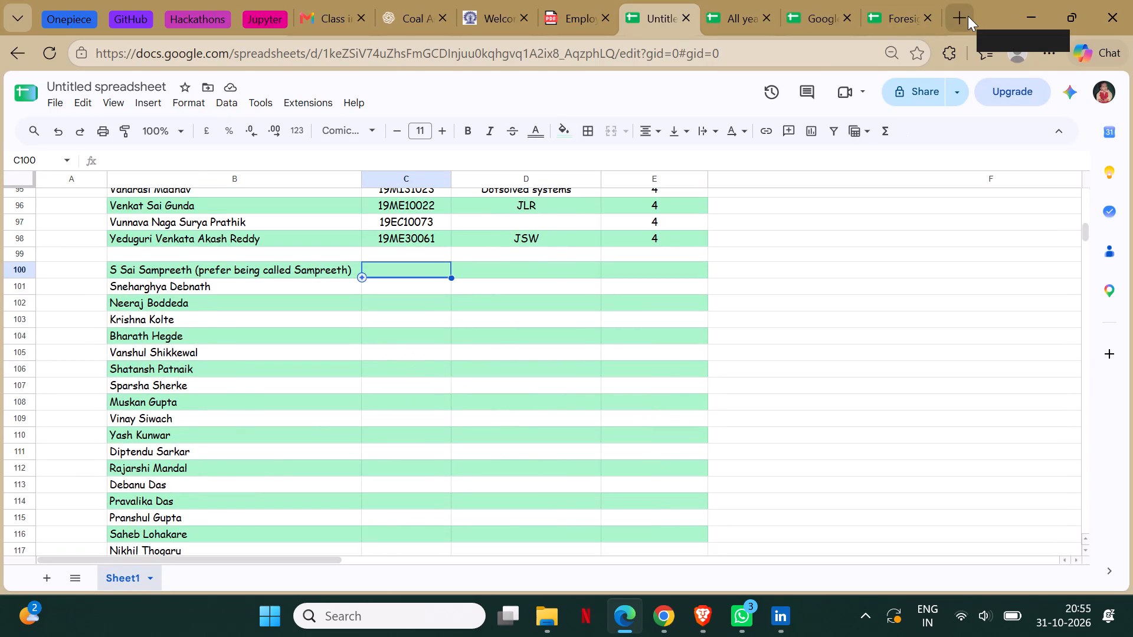
# Search the web for "microsoft themes", view the Windows Themes collection on Microsoft Apps, and close that page.
pyautogui.click(387, 618)
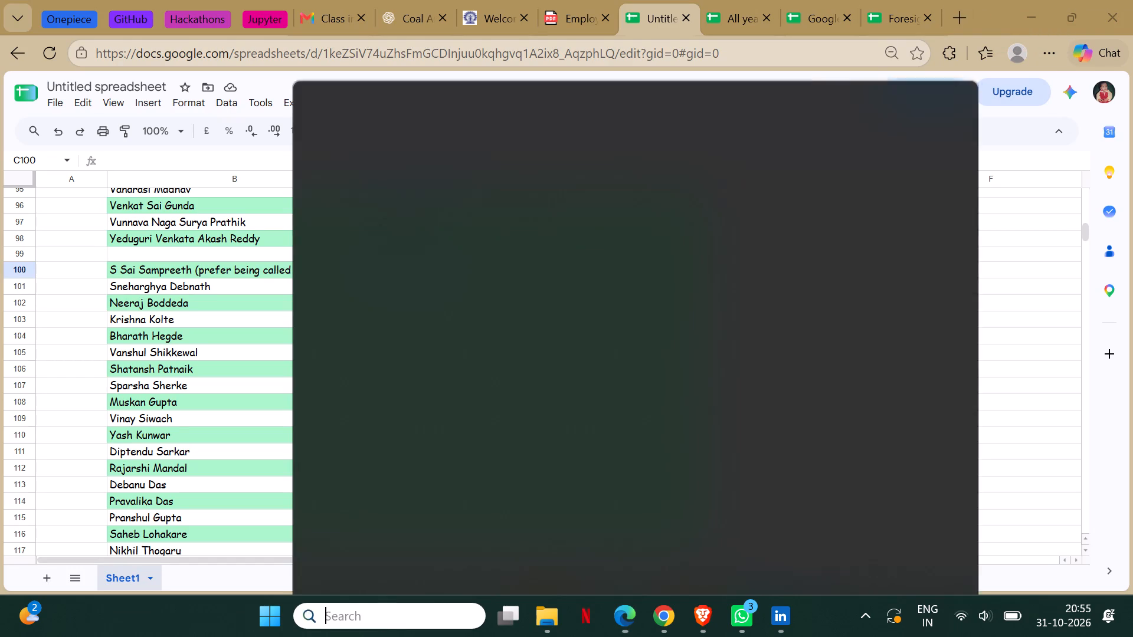
pyautogui.write('microsof')
pyautogui.press('t')
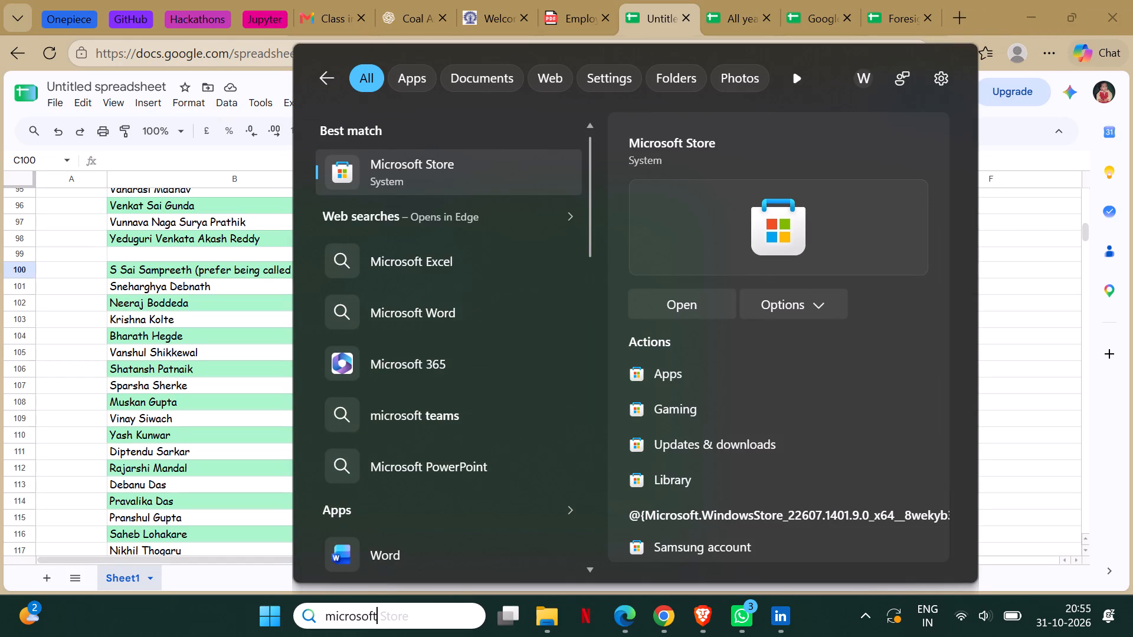
pyautogui.press('space')
pyautogui.write('the')
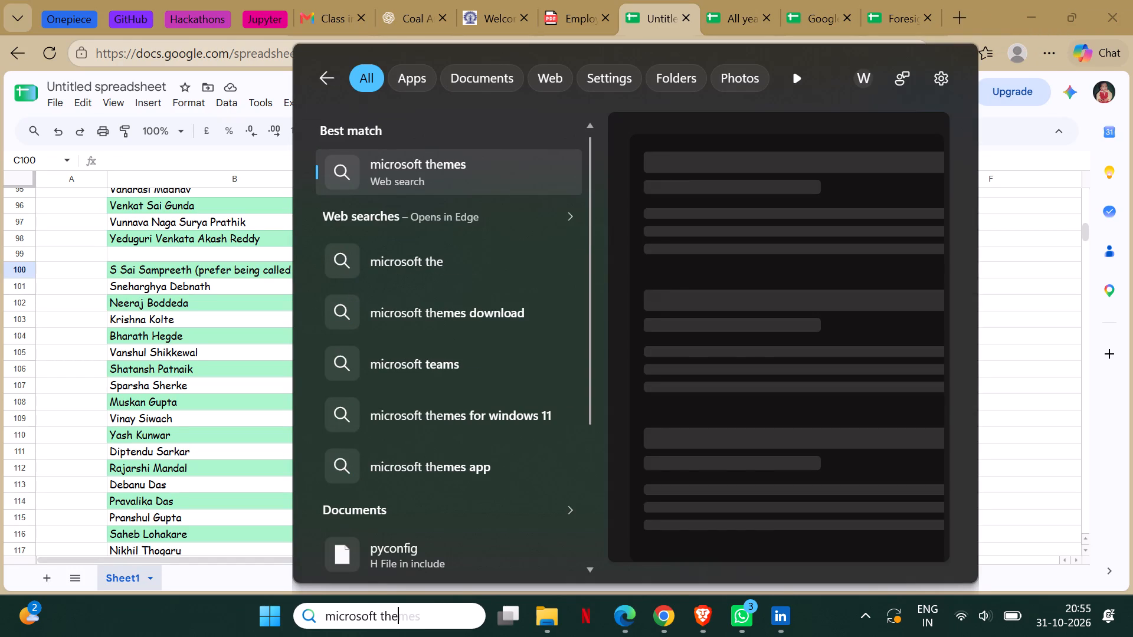
pyautogui.click(431, 156)
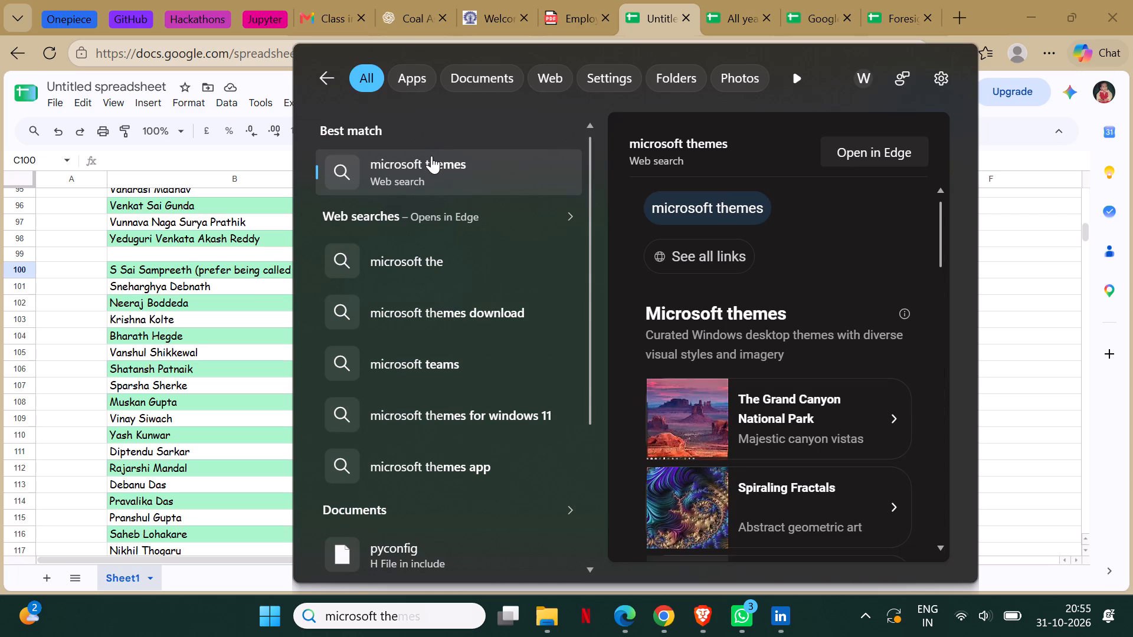
pyautogui.scroll(-2, 277, 296)
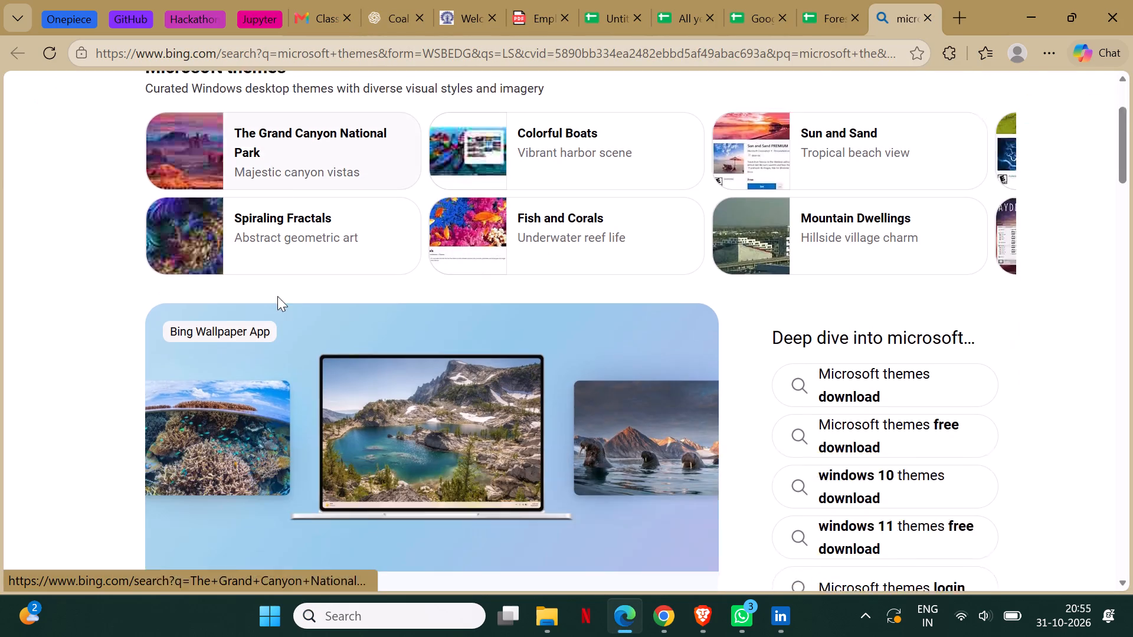
pyautogui.scroll(-5, 277, 296)
pyautogui.click(222, 304)
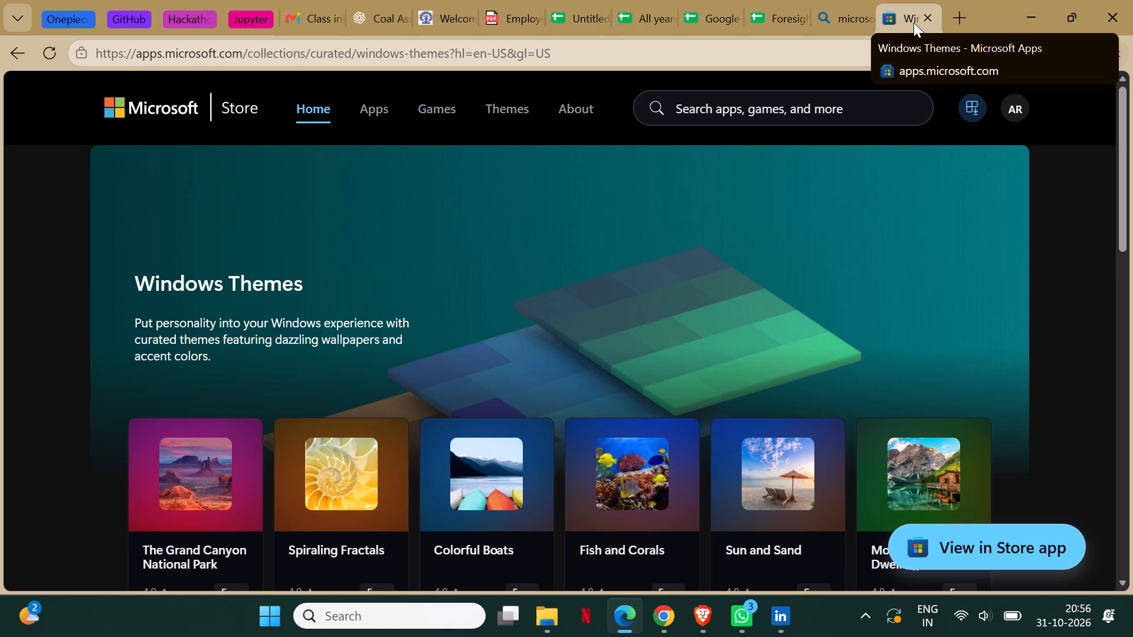
pyautogui.click(926, 22)
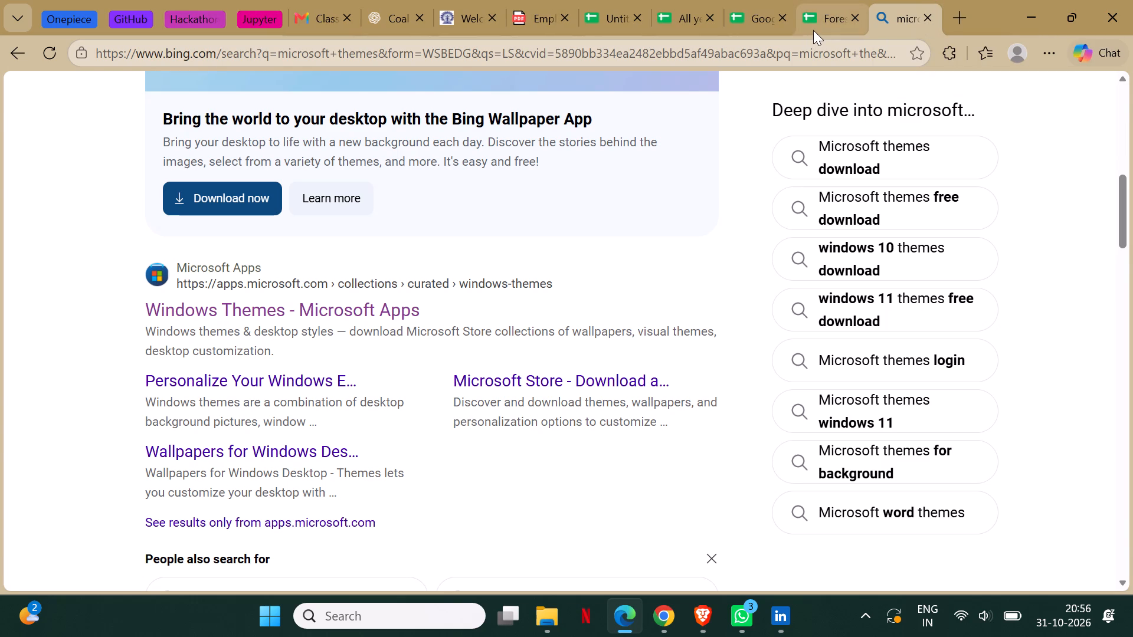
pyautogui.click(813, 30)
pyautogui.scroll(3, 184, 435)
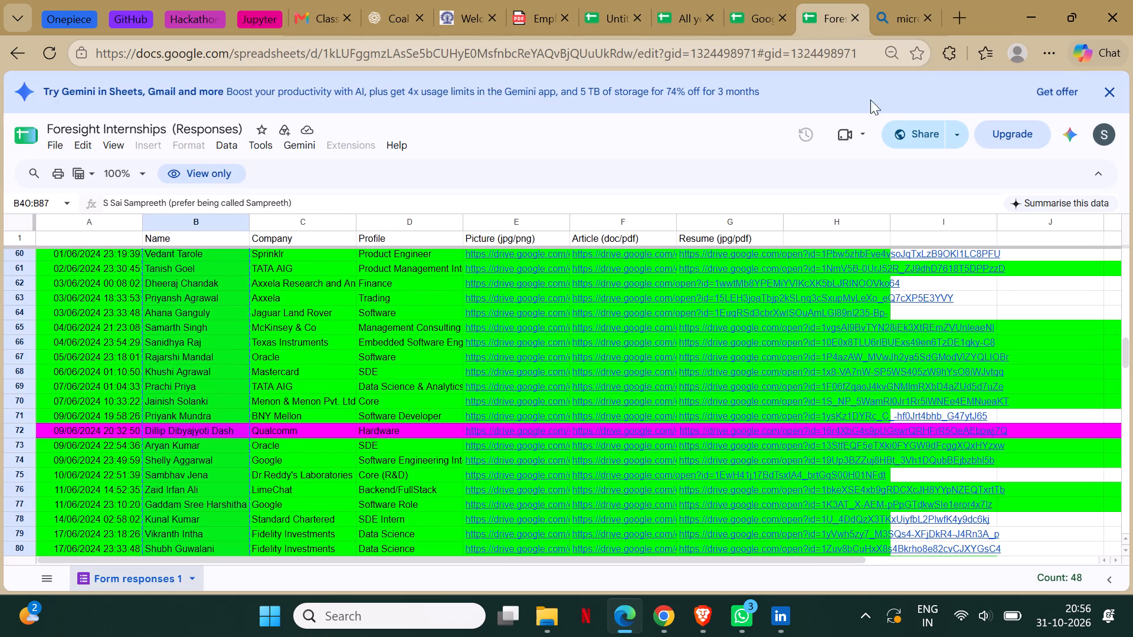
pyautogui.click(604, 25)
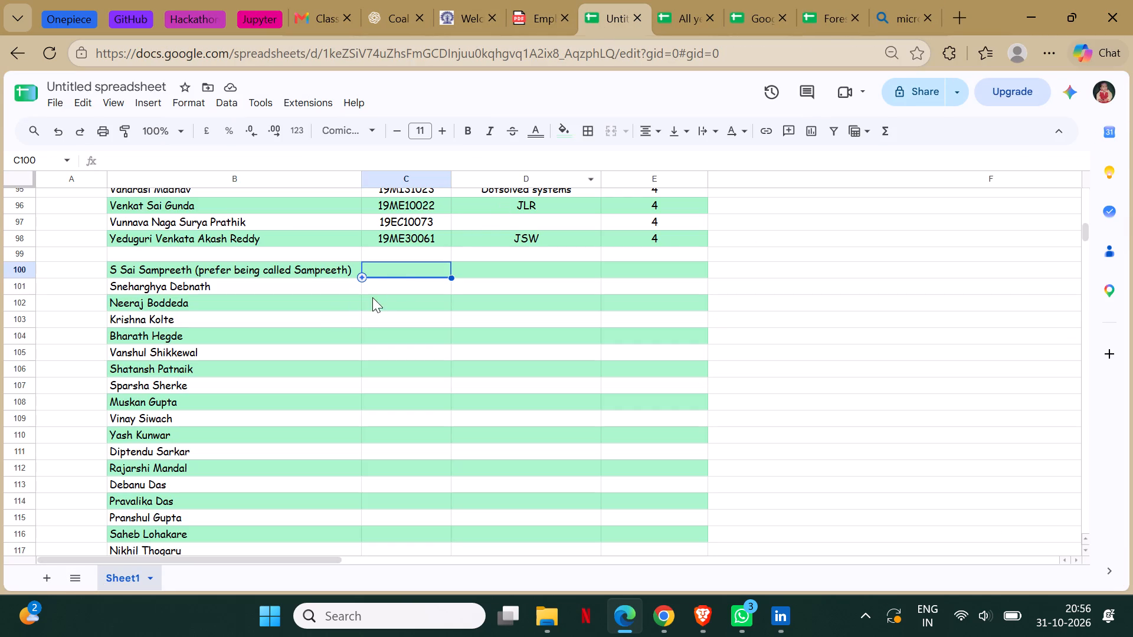
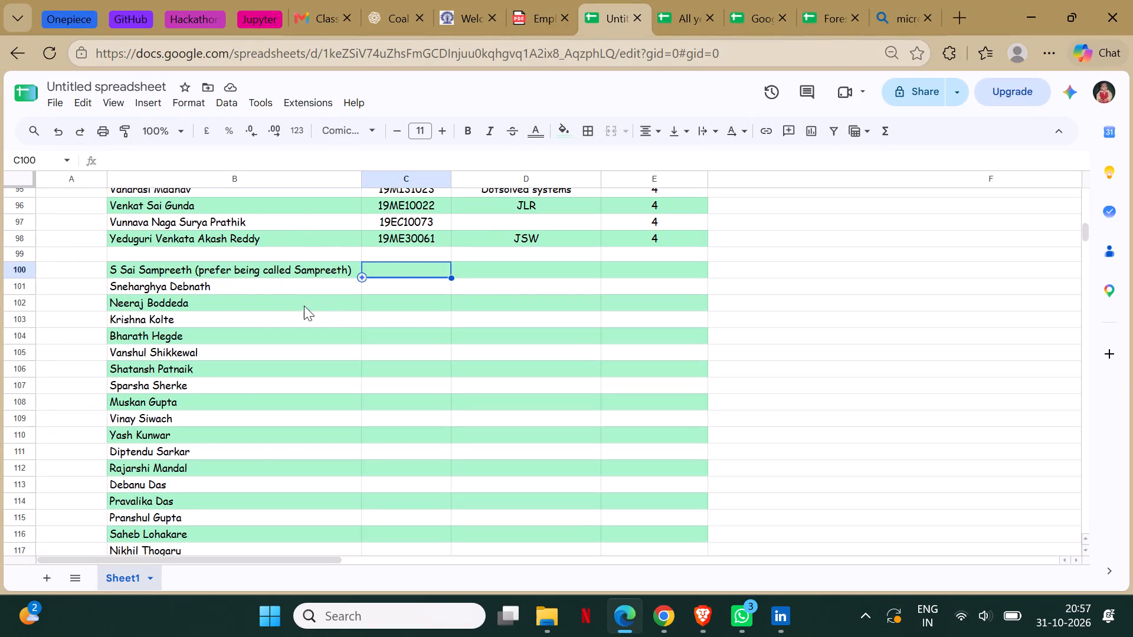
# Compare the pasted names from row 100 with the matching entries from row 40 in the Foresight Internships responses.
pyautogui.scroll(-6, 258, 441)
pyautogui.scroll(1, 258, 441)
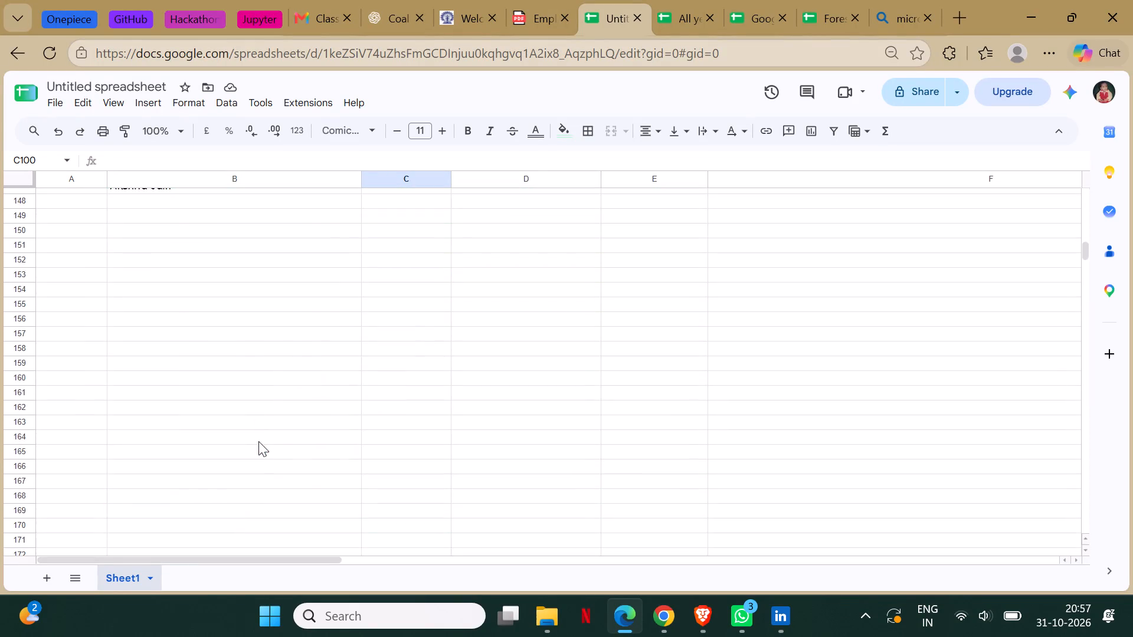
pyautogui.scroll(3, 258, 441)
pyautogui.hscroll(1, 258, 441)
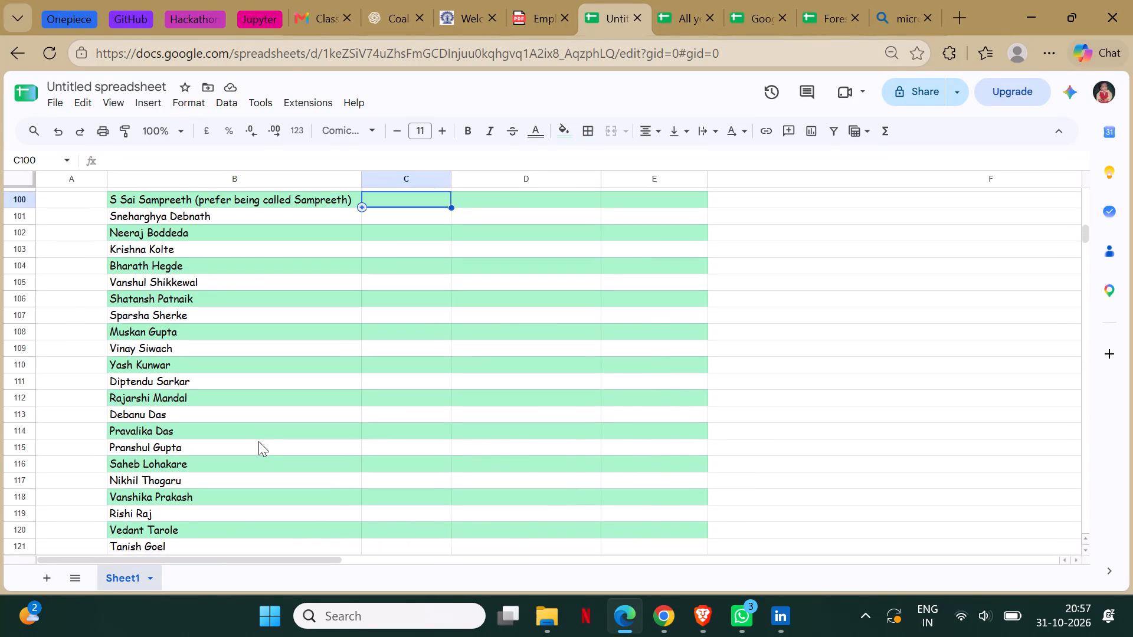
pyautogui.hscroll(1, 258, 441)
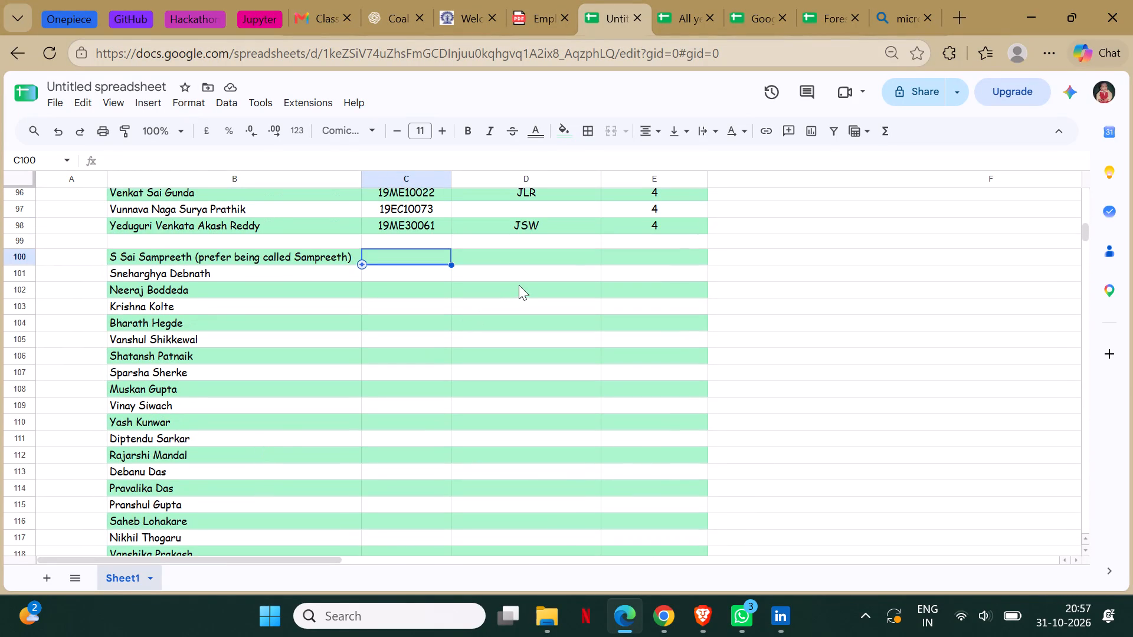
pyautogui.click(839, 11)
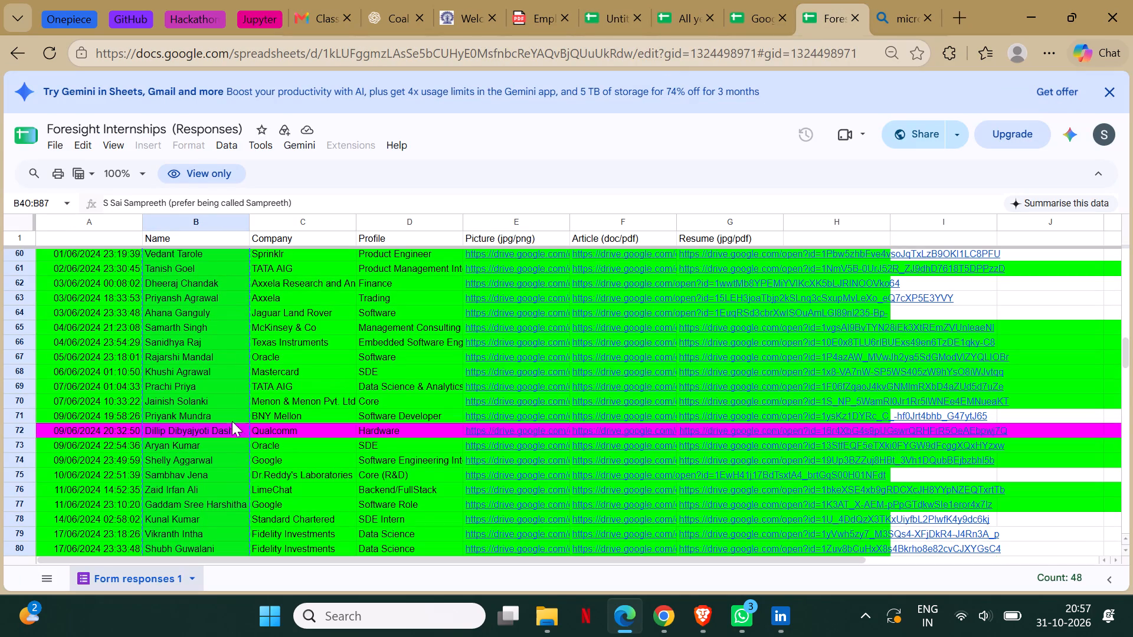
pyautogui.scroll(4, 222, 382)
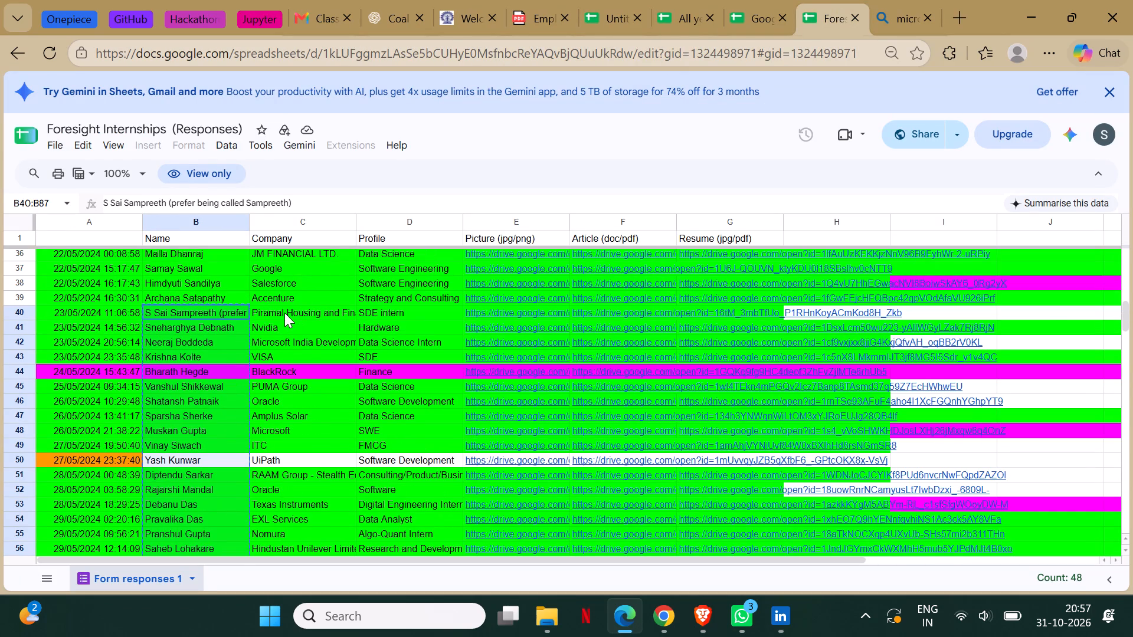
pyautogui.click(611, 17)
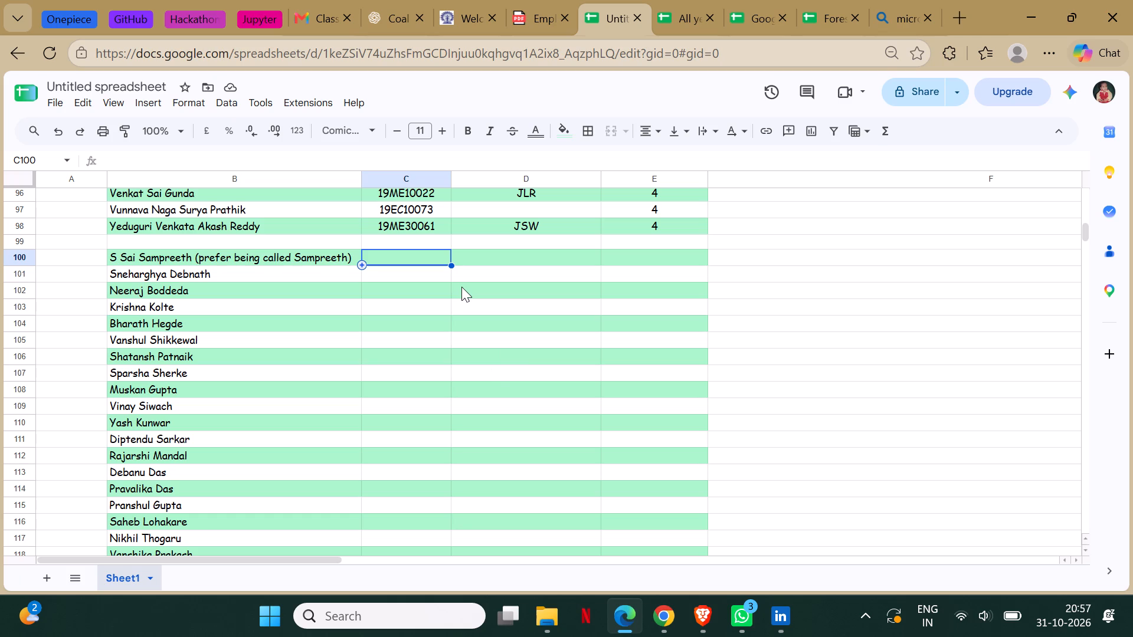
# Copy the student's roll number from the resume linked in row 41 of the Foresight Internships responses into cell C101.
pyautogui.click(826, 24)
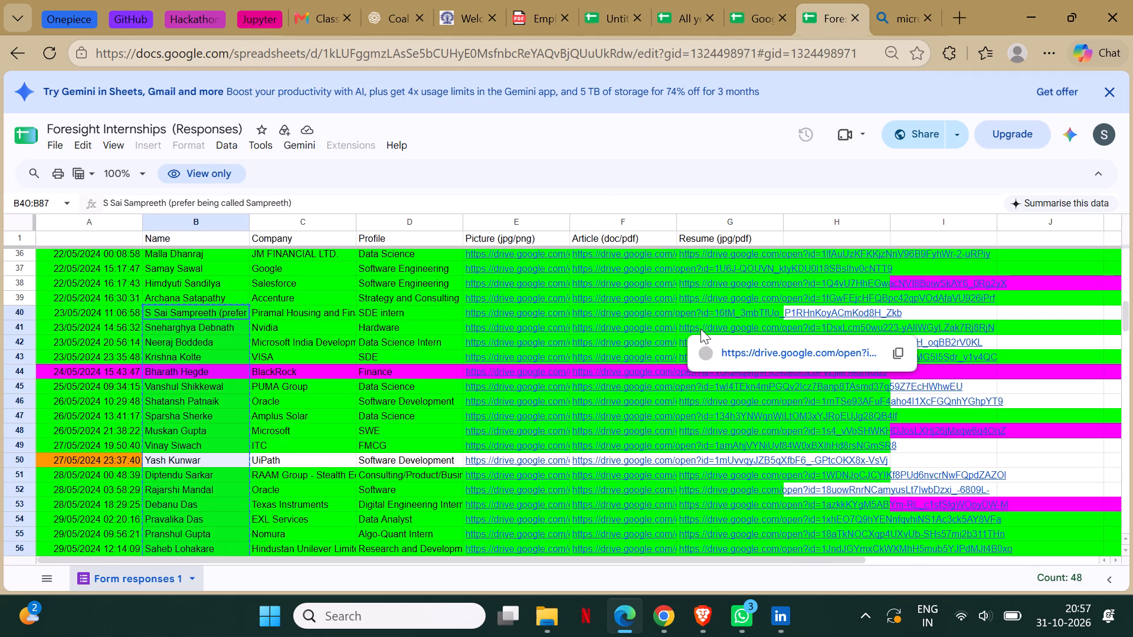
pyautogui.click(751, 351)
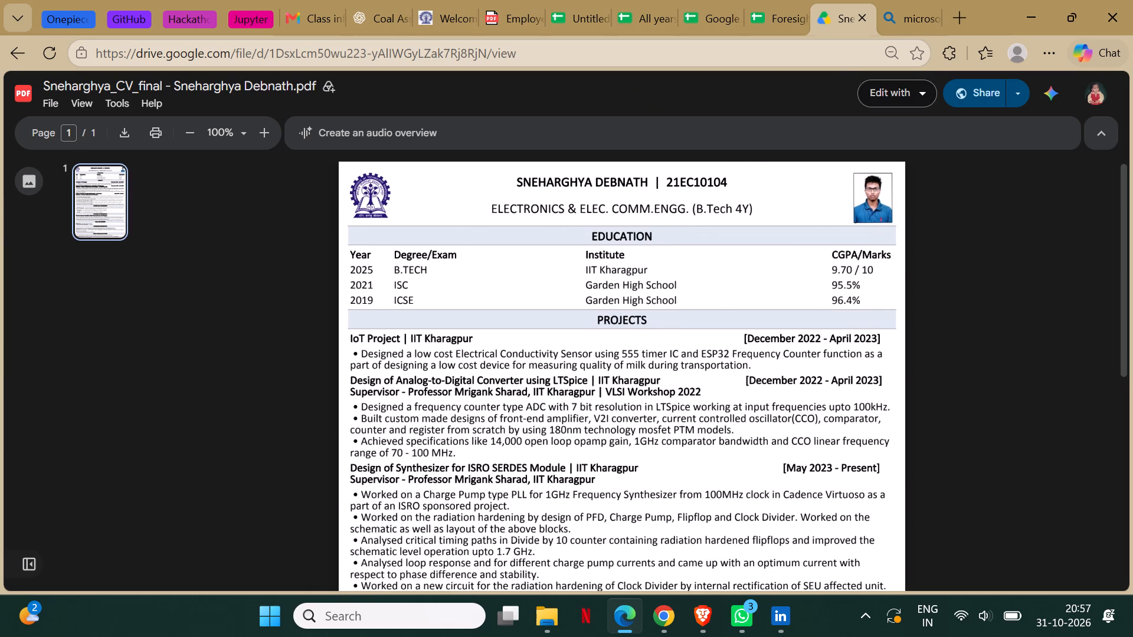
pyautogui.moveTo(668, 183); pyautogui.dragTo(719, 183)
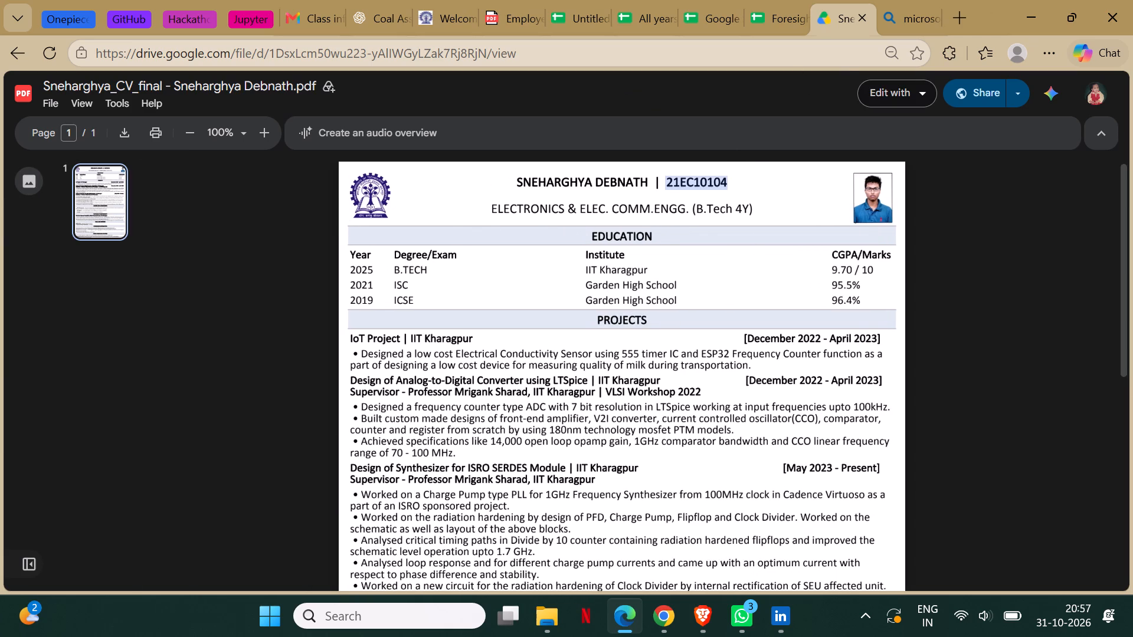
pyautogui.hotkey('ctrl', 'c')
pyautogui.click(590, 6)
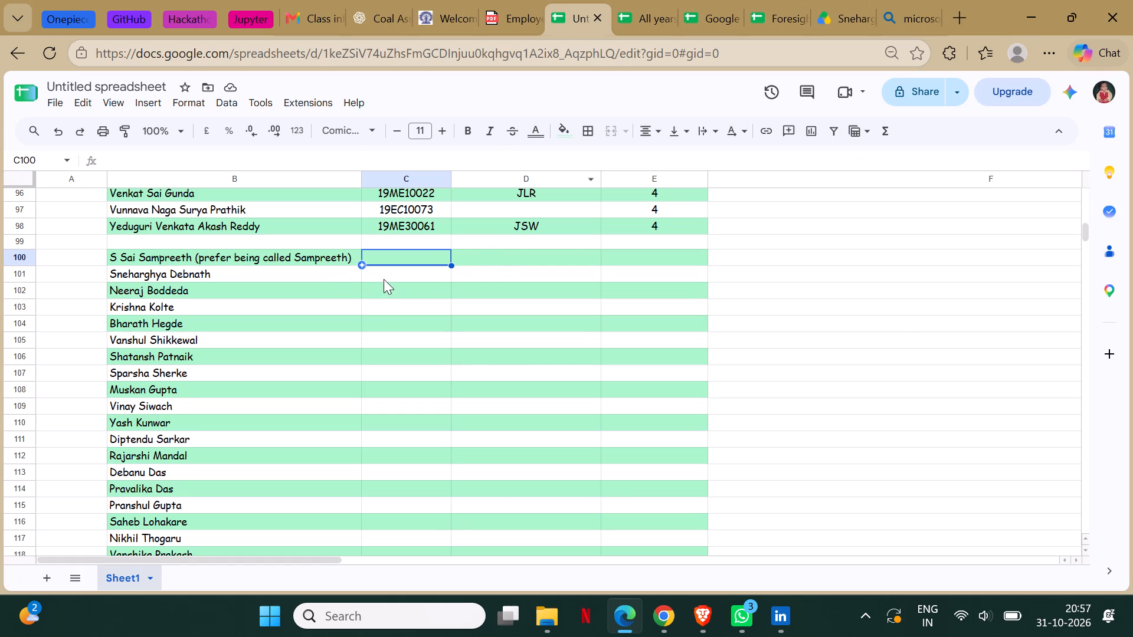
pyautogui.click(385, 274)
pyautogui.hotkey('ctrl', 'v')
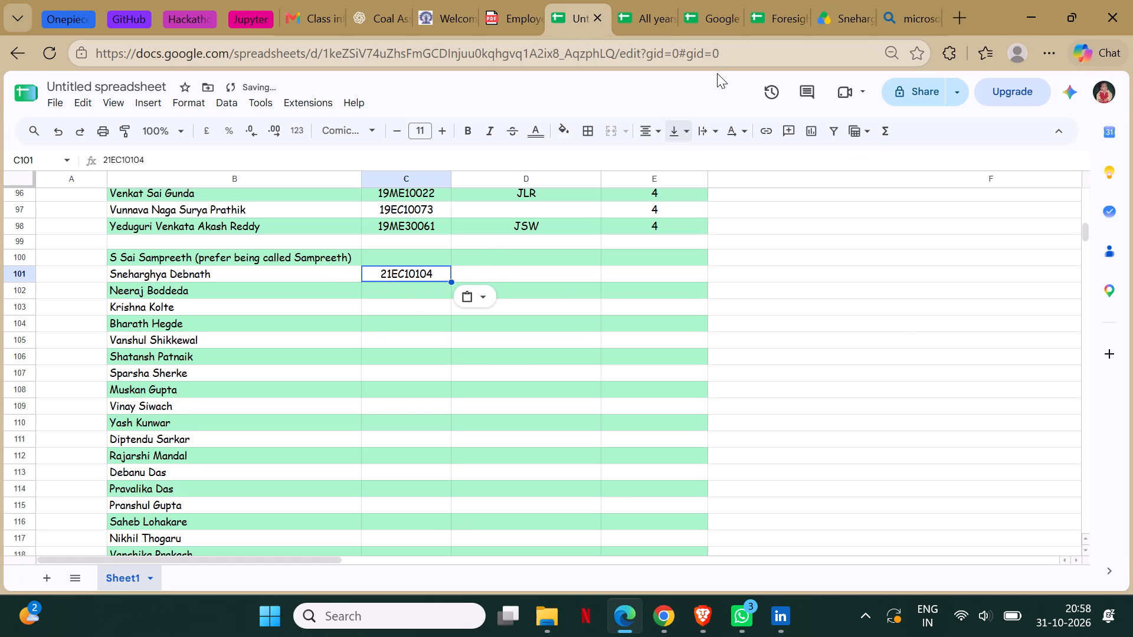
# Copy the roll number from the resume linked in response row 42 into cell C102, and close both opened resumes.
pyautogui.click(773, 19)
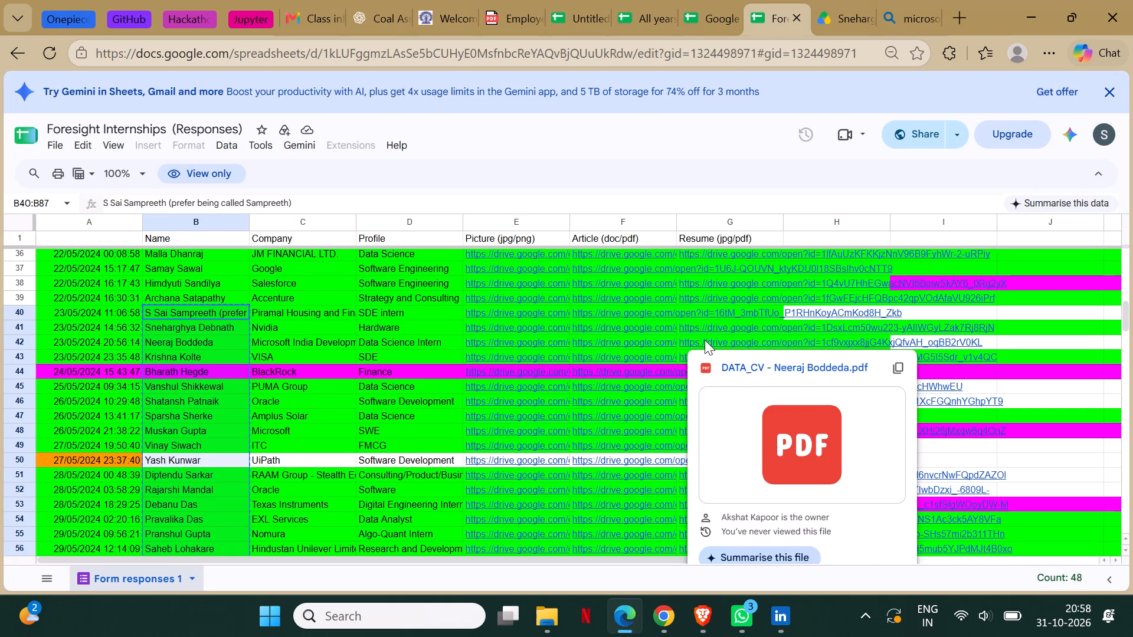
pyautogui.click(730, 365)
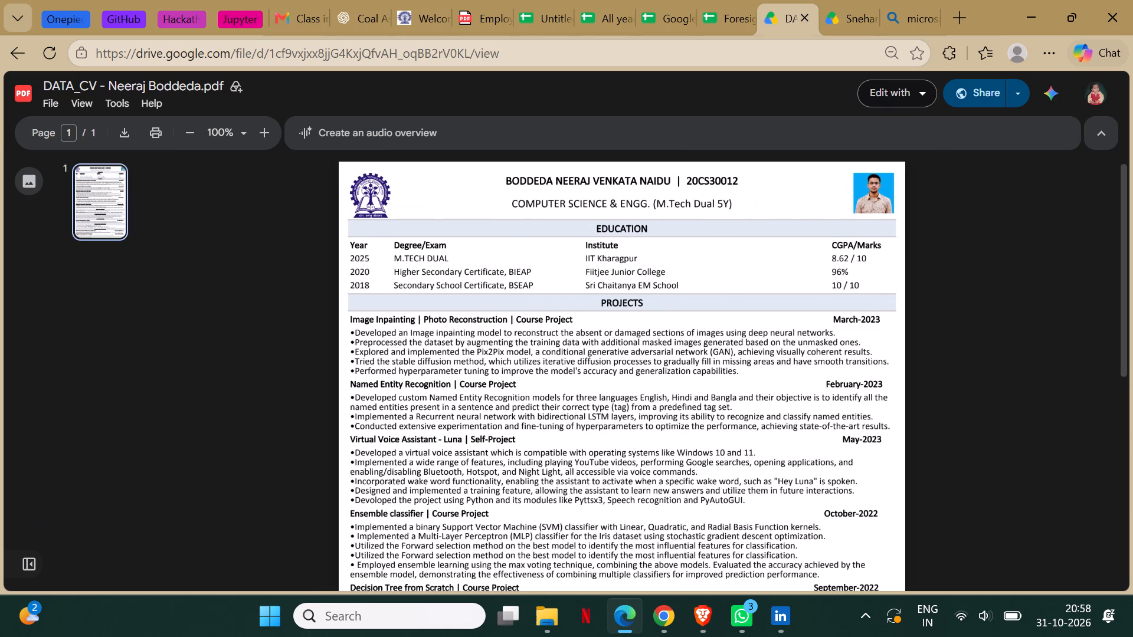
pyautogui.moveTo(686, 185); pyautogui.dragTo(705, 189)
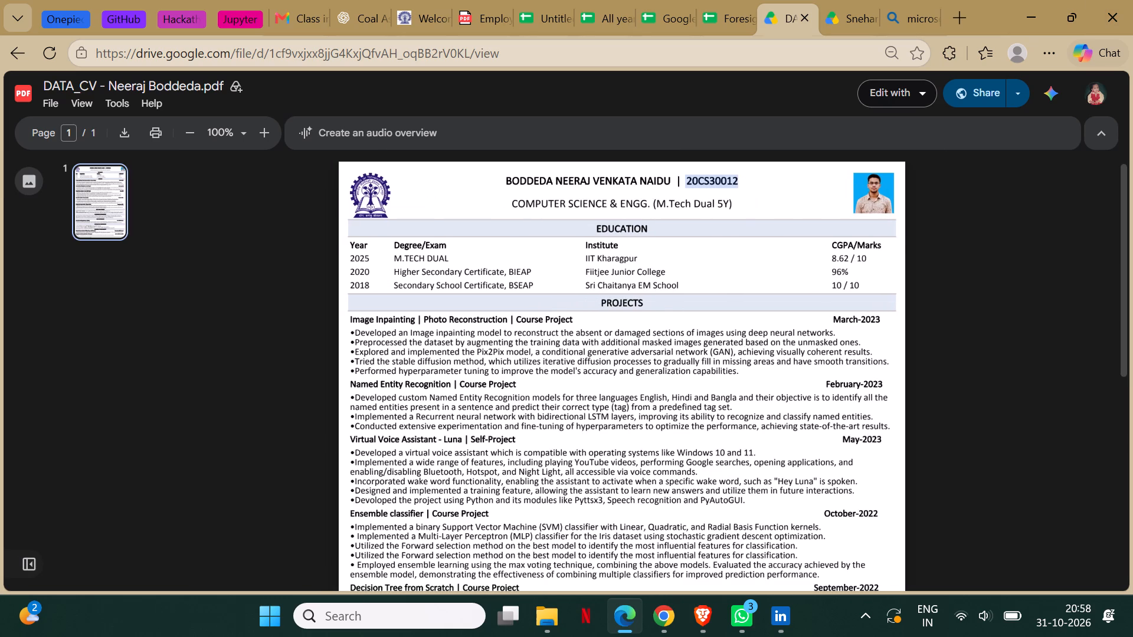
pyautogui.hotkey('ctrl', 'c')
pyautogui.click(548, 22)
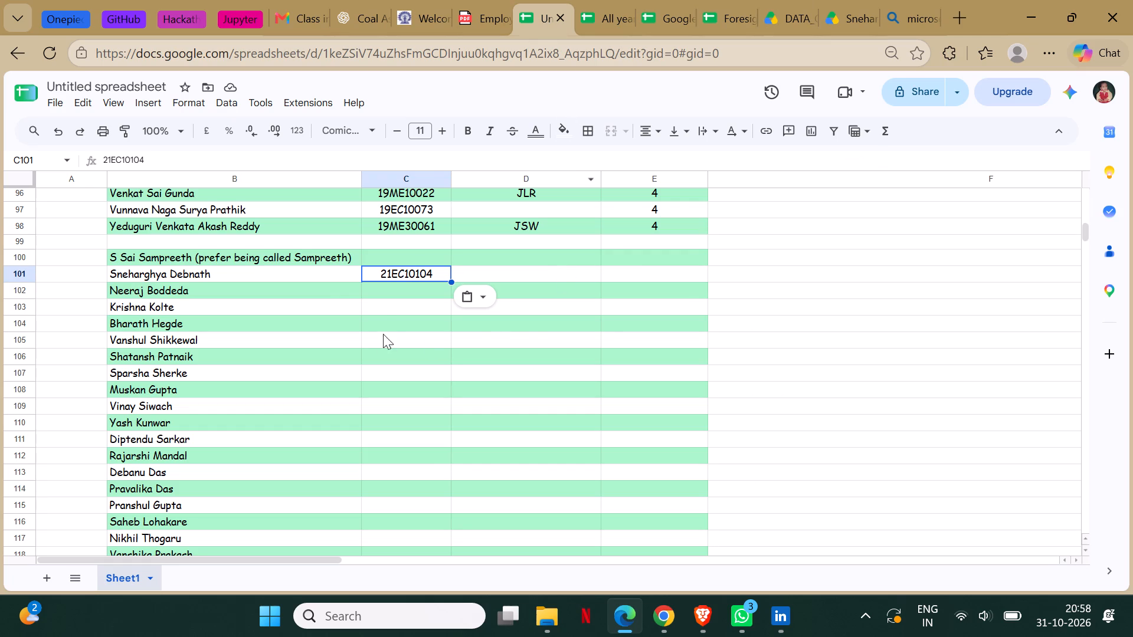
pyautogui.press('Down')
pyautogui.hotkey('ctrl', 'v')
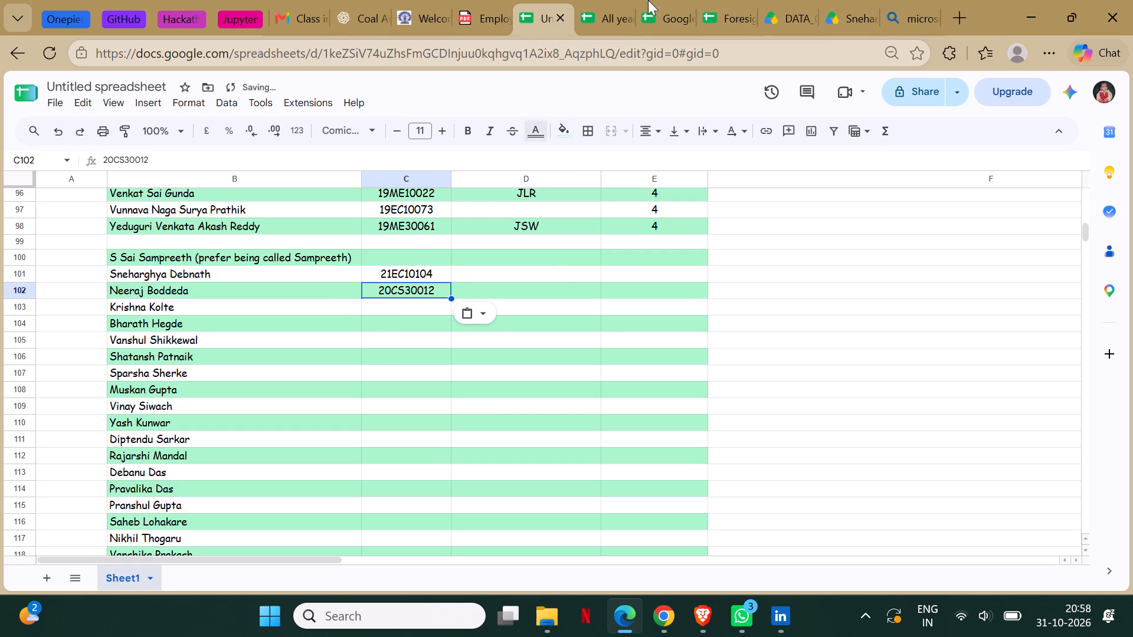
pyautogui.click(806, 18)
pyautogui.click(808, 18)
pyautogui.click(808, 18)
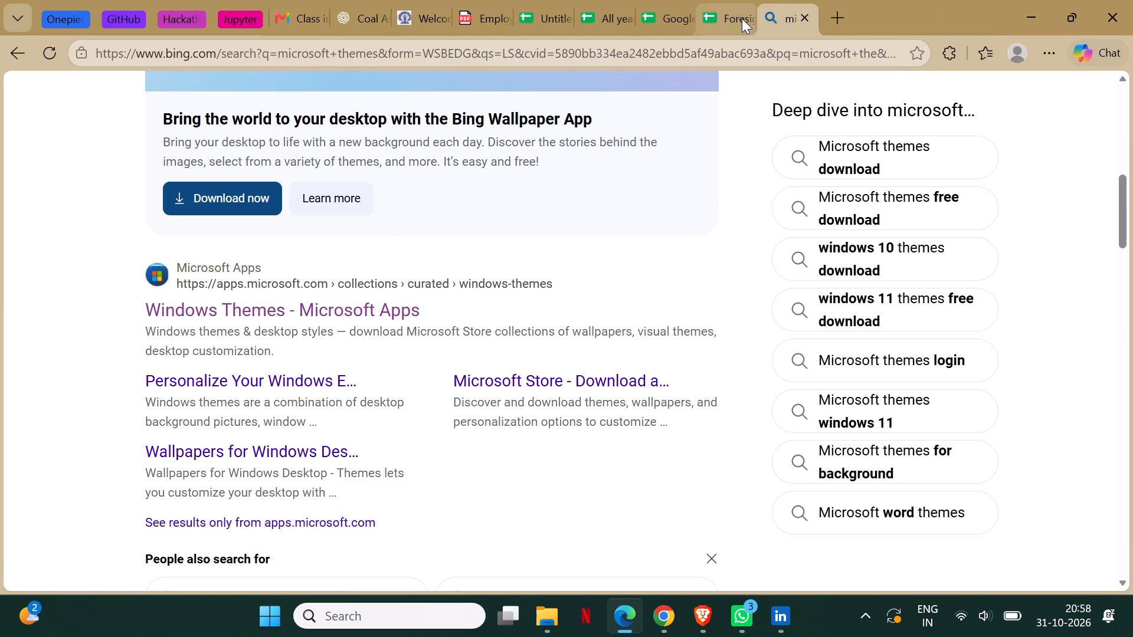
# Copy the roll number from the resume linked in row 43 of the Foresight Internships responses into cell C103.
pyautogui.click(736, 18)
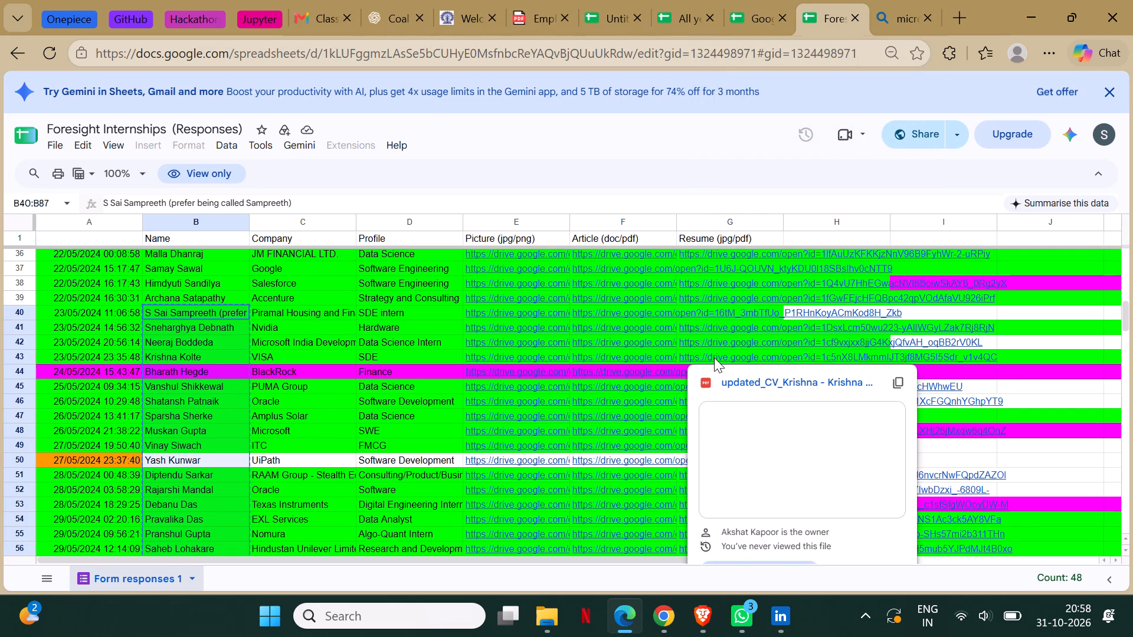
pyautogui.click(736, 384)
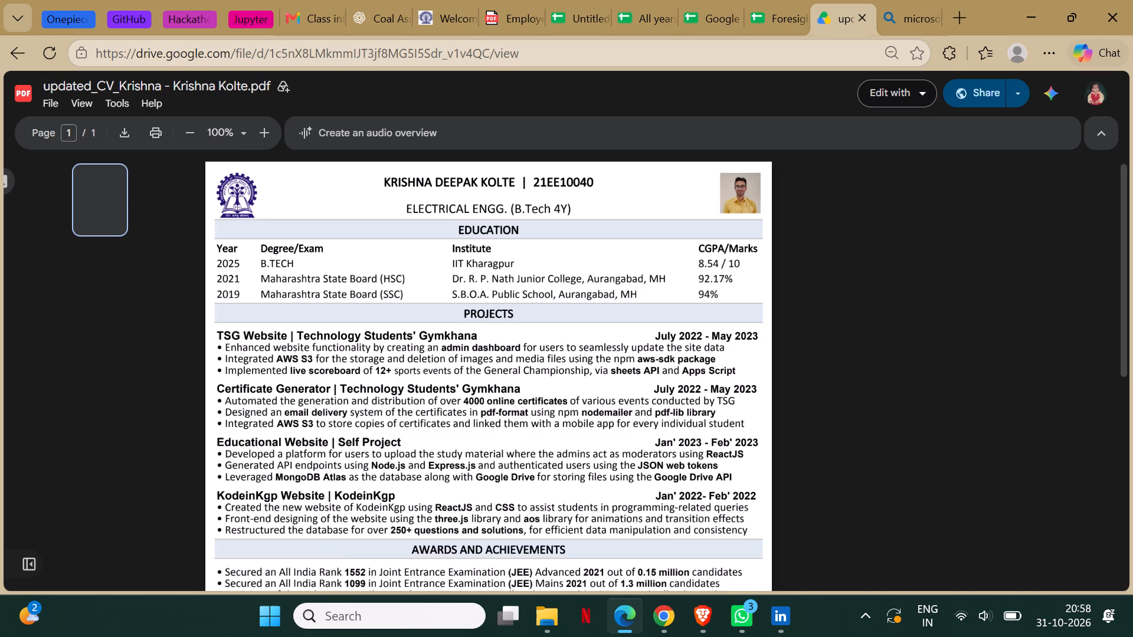
pyautogui.click(673, 184)
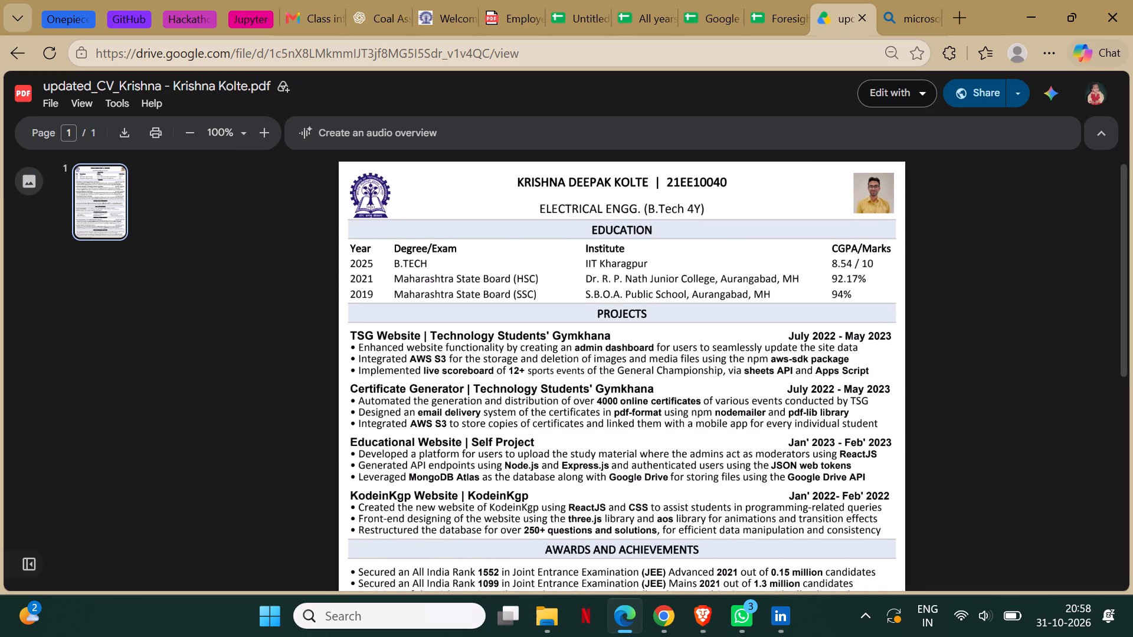
pyautogui.doubleClick(671, 184)
pyautogui.hotkey('ctrl', 'c')
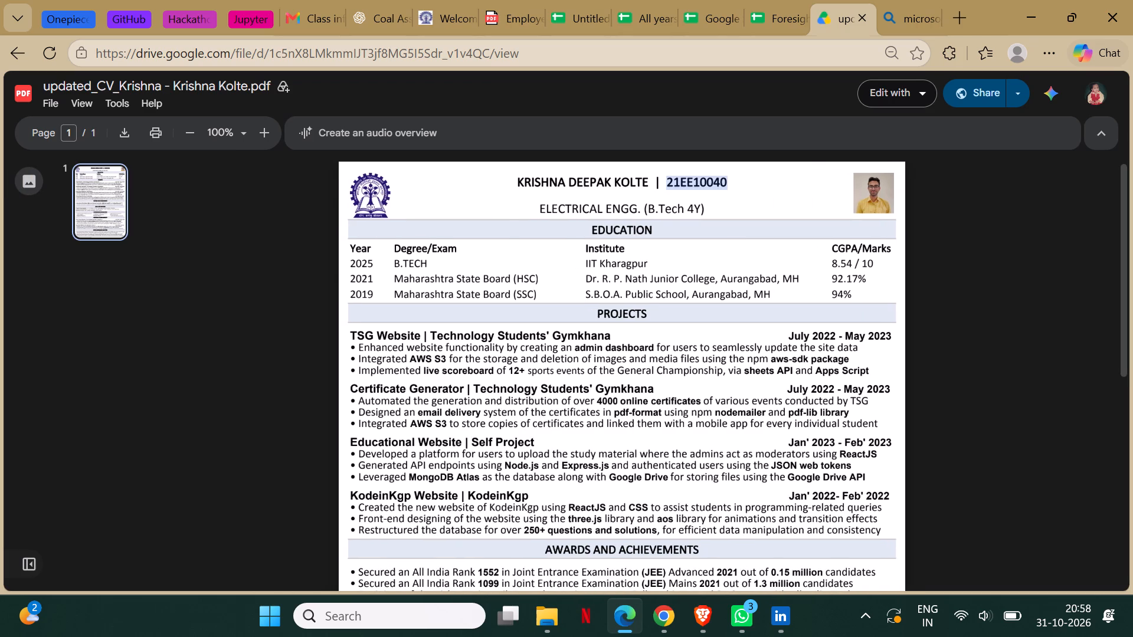
pyautogui.click(571, 30)
pyautogui.click(424, 308)
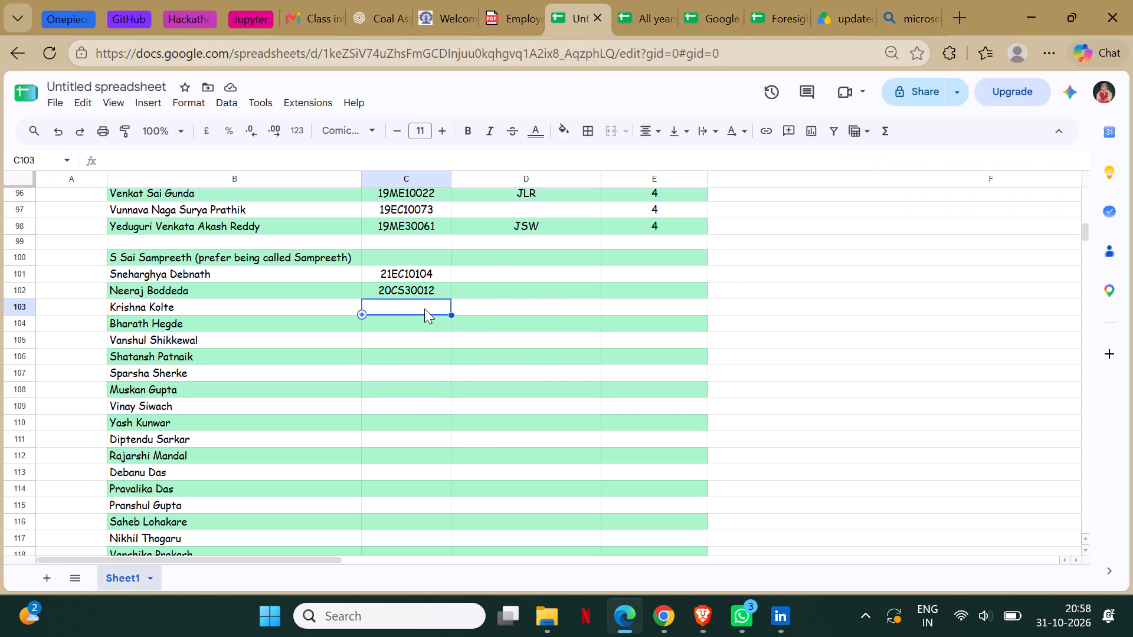
pyautogui.hotkey('ctrl', 'v')
pyautogui.click(414, 329)
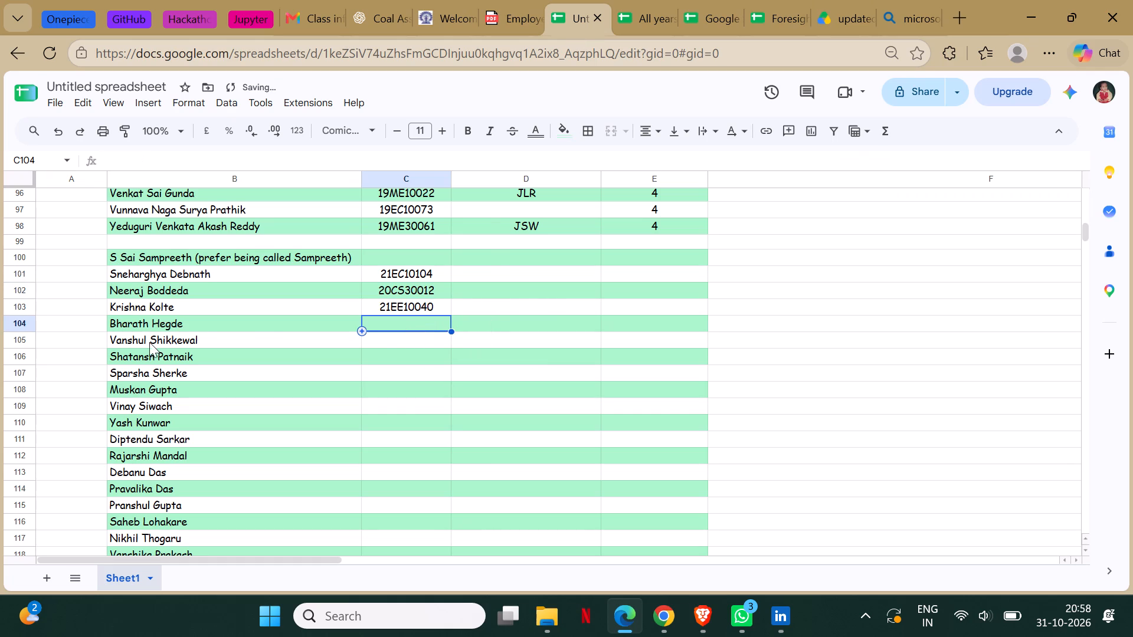
# Copy the roll number from the resume linked in row 46 of the Foresight Internships responses into cell C106.
pyautogui.click(790, 19)
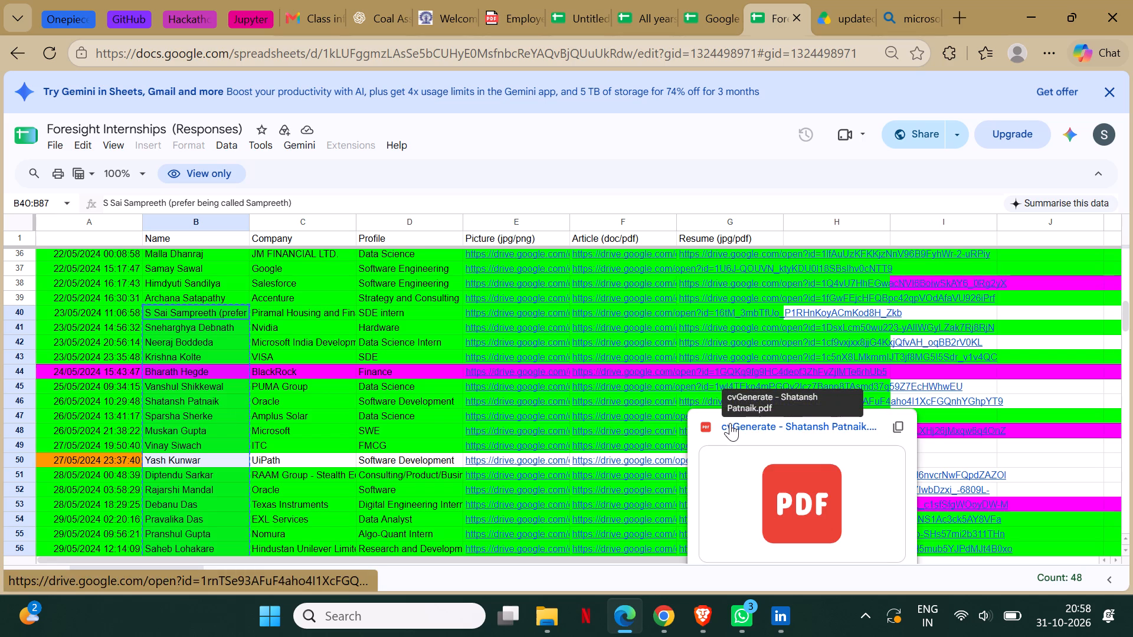
pyautogui.click(730, 423)
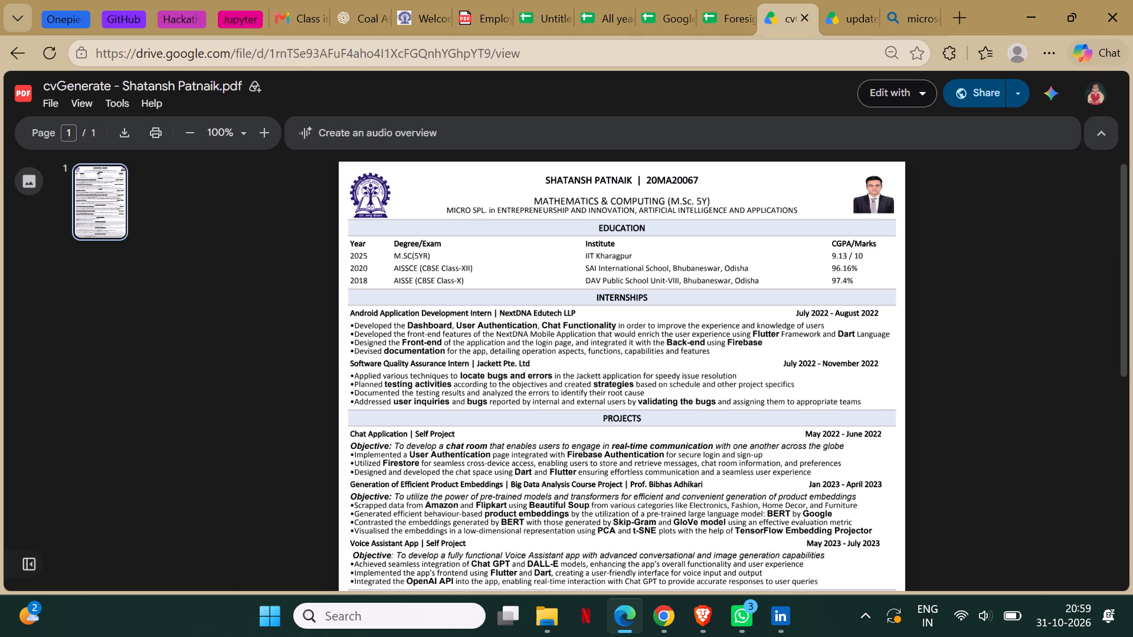
pyautogui.moveTo(648, 179); pyautogui.dragTo(670, 183)
pyautogui.hotkey('ctrl', 'c')
pyautogui.click(550, 19)
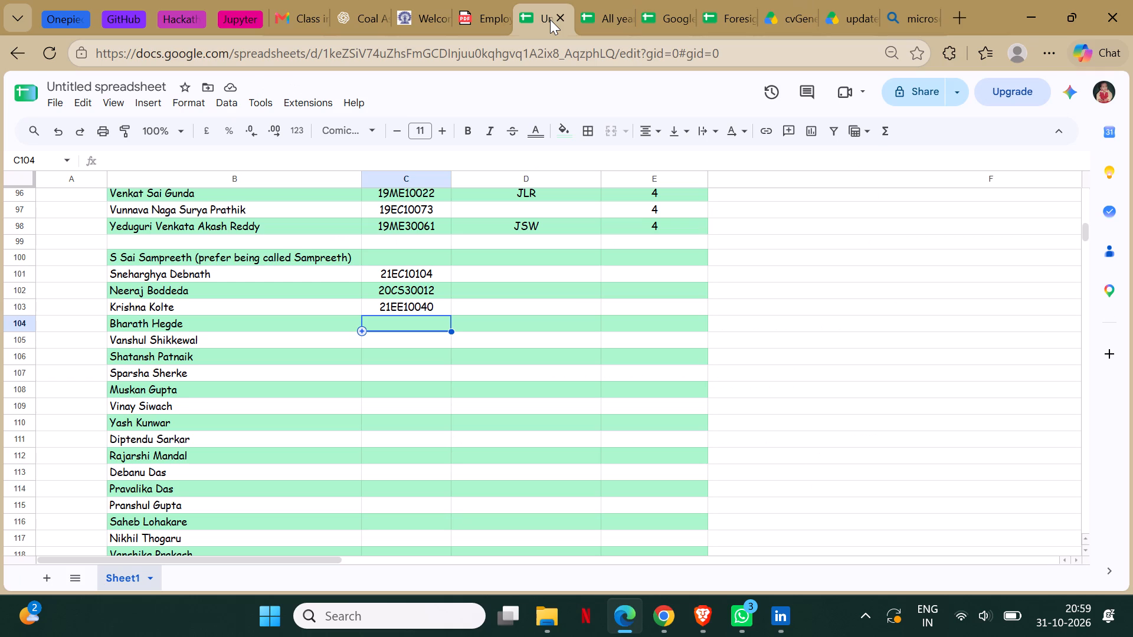
pyautogui.press('Down')
pyautogui.press('Down')
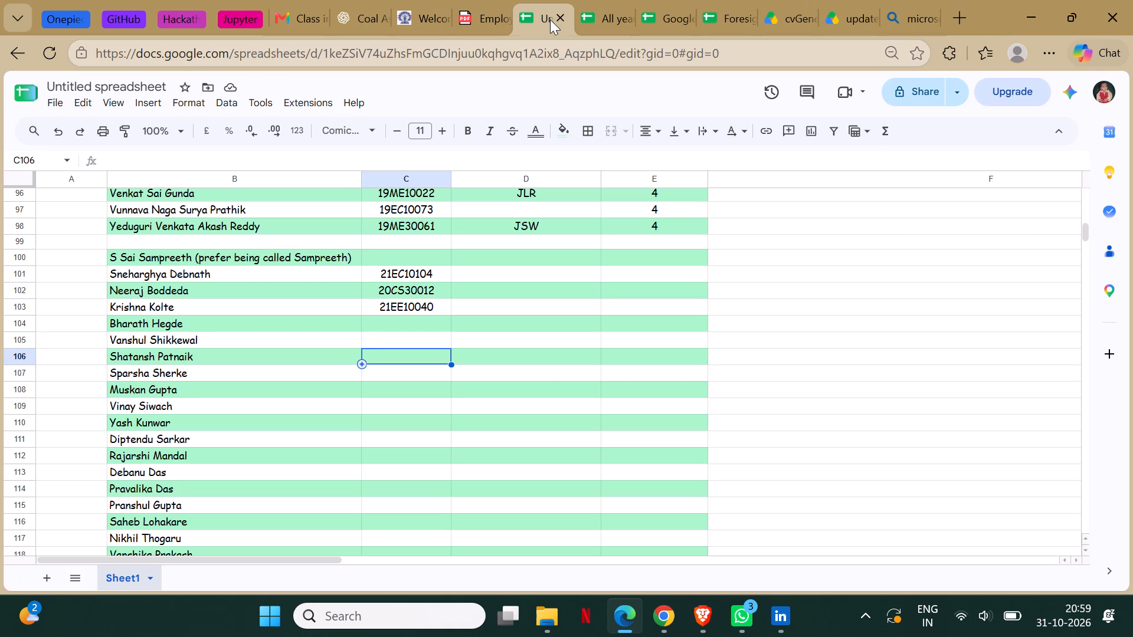
pyautogui.click(735, 10)
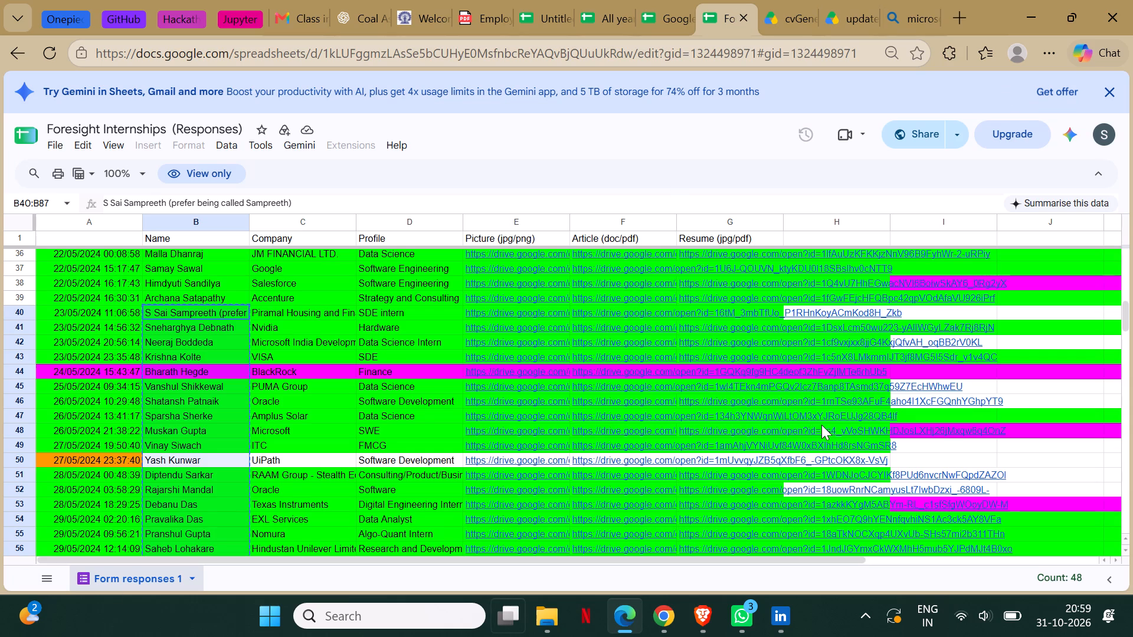
pyautogui.click(939, 419)
pyautogui.press('Left')
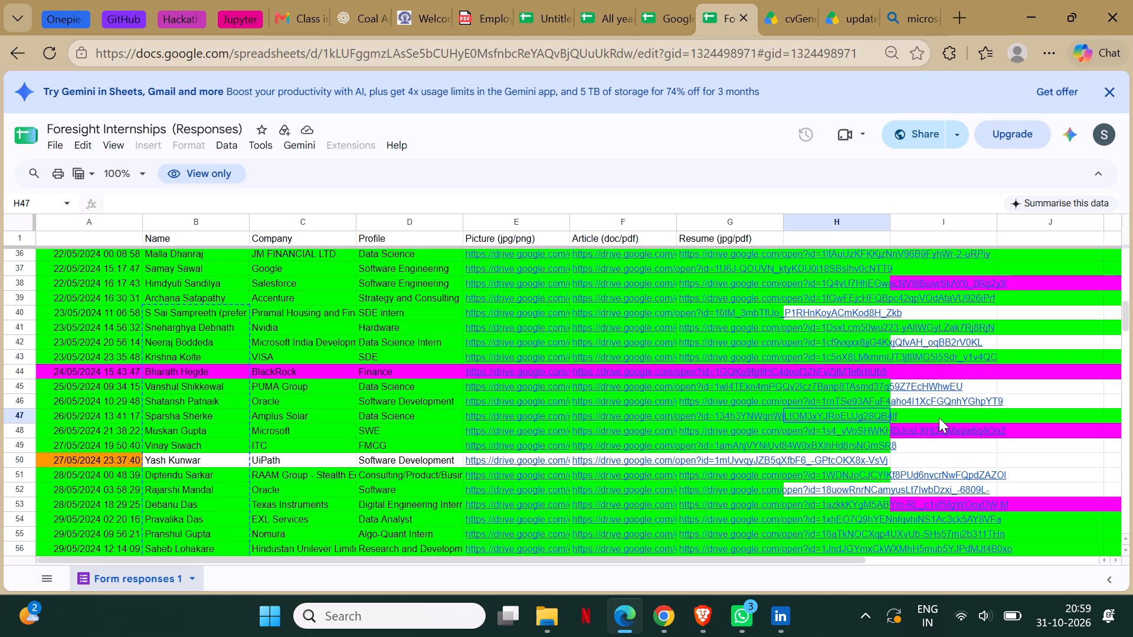
pyautogui.press('Left')
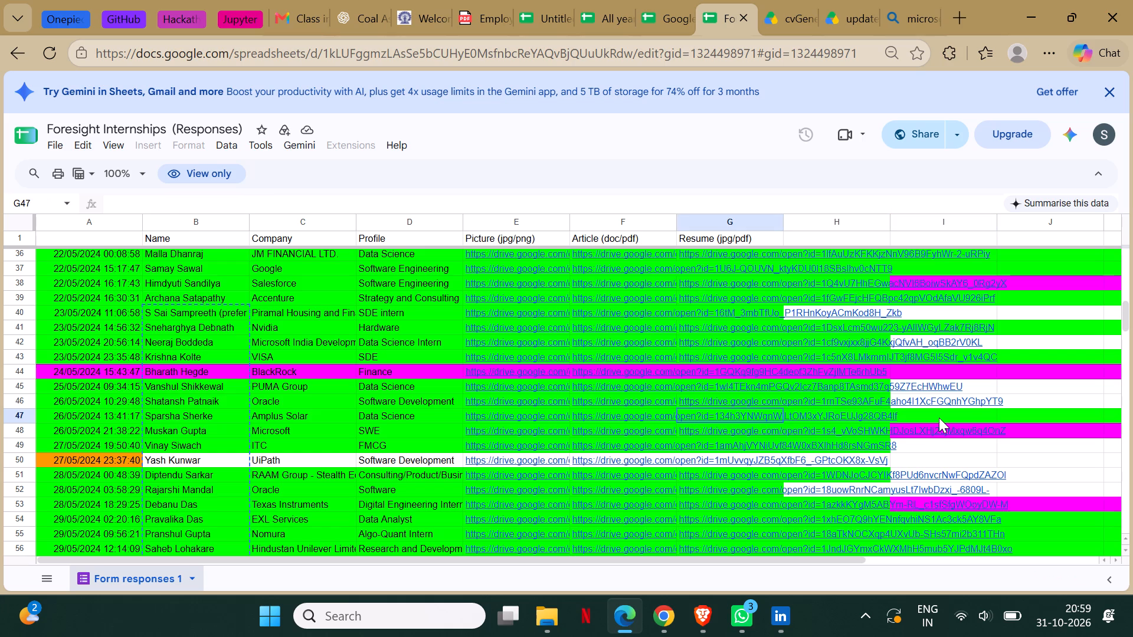
pyautogui.press('Up')
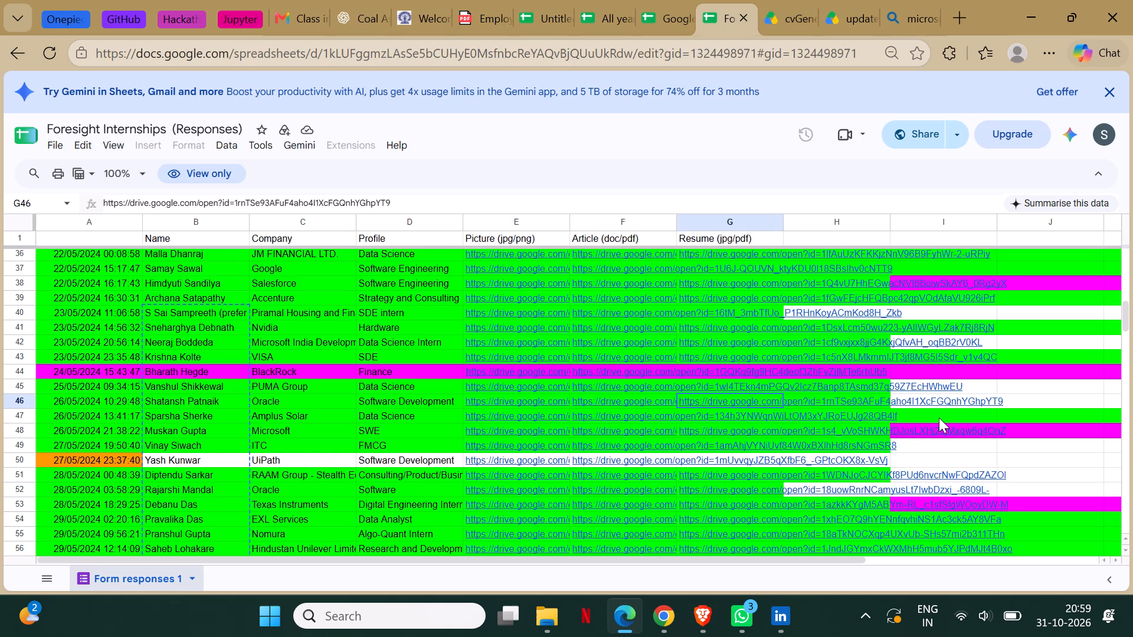
pyautogui.hotkey('alt', 'Tab')
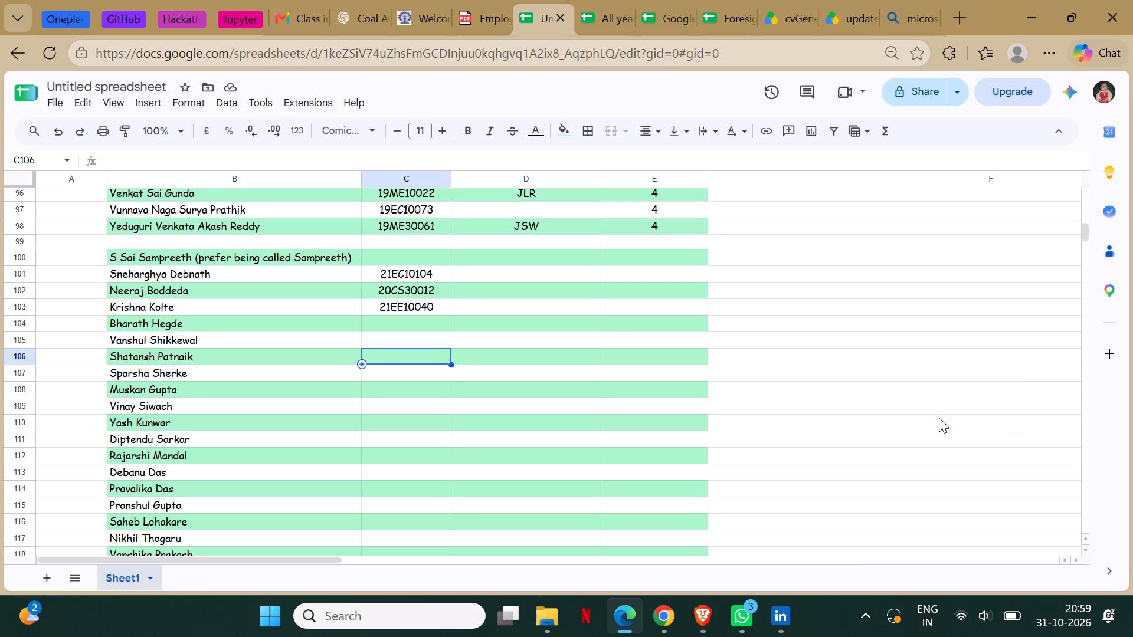
pyautogui.hotkey('ctrl', 'v')
pyautogui.press('Down')
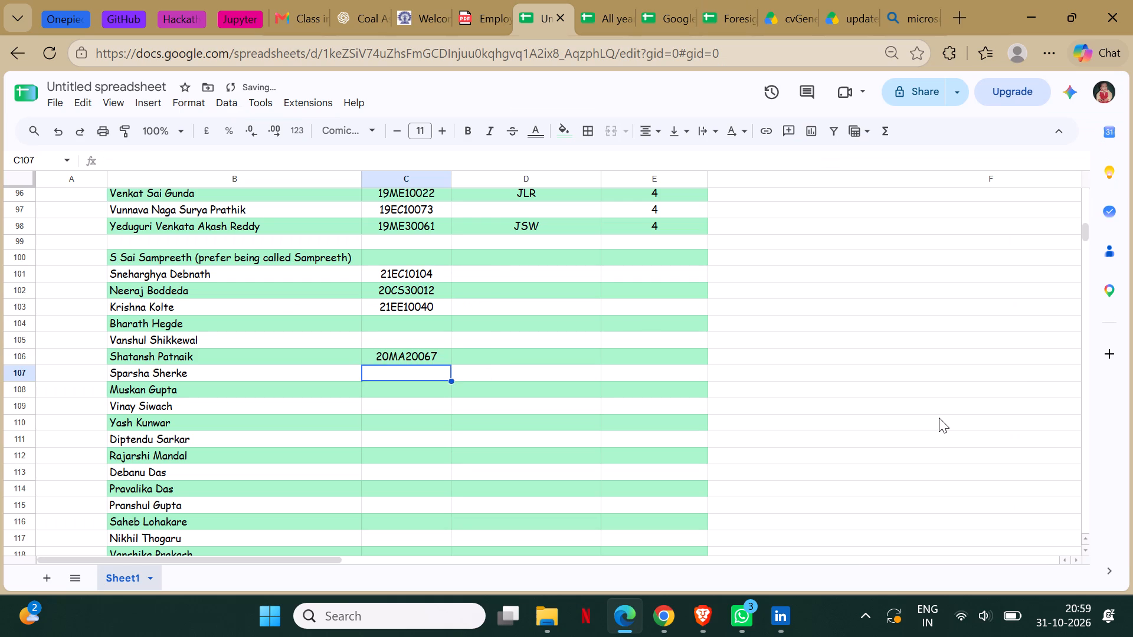
# Copy the roll number from the resume linked in row 48 of the Foresight Internships responses into cell C107.
pyautogui.hotkey('alt', 'Tab')
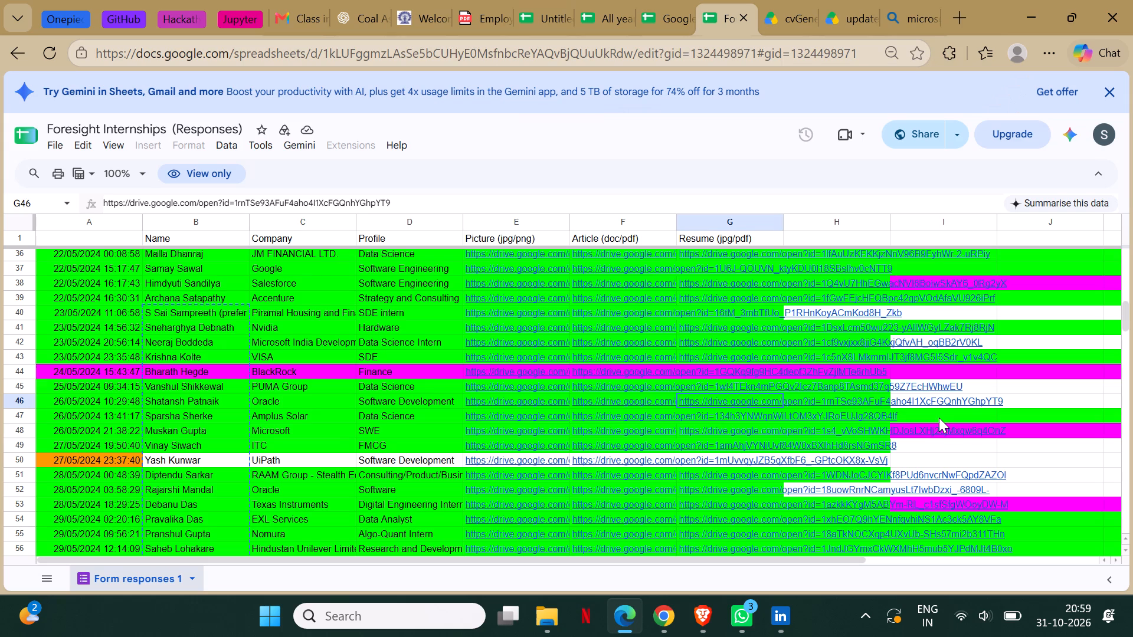
pyautogui.press('Down')
pyautogui.press('Down')
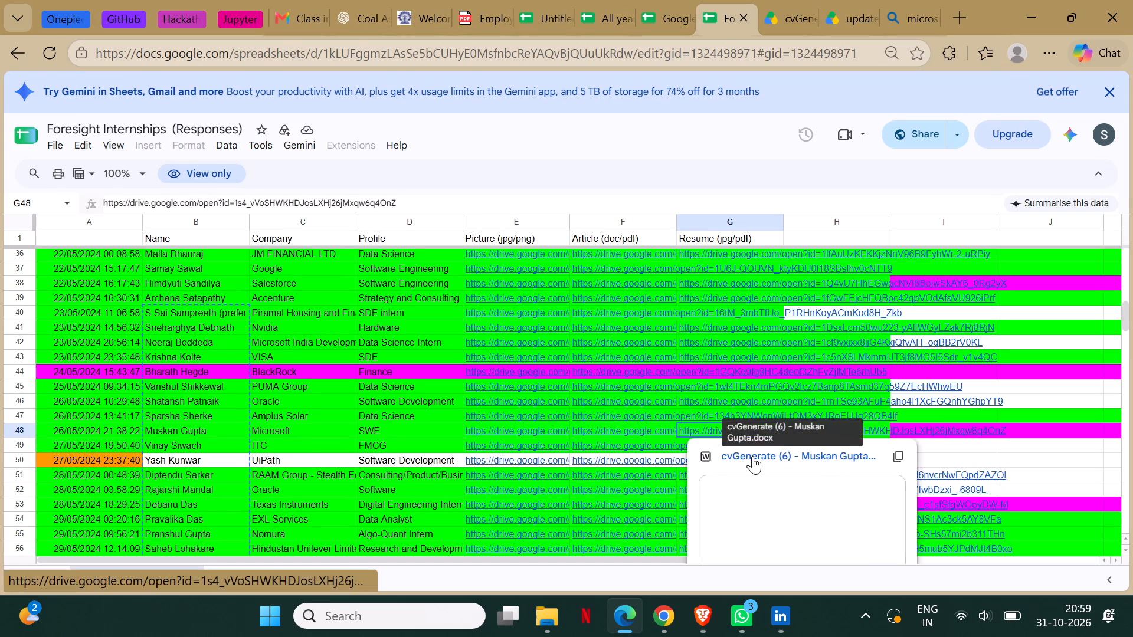
pyautogui.click(752, 456)
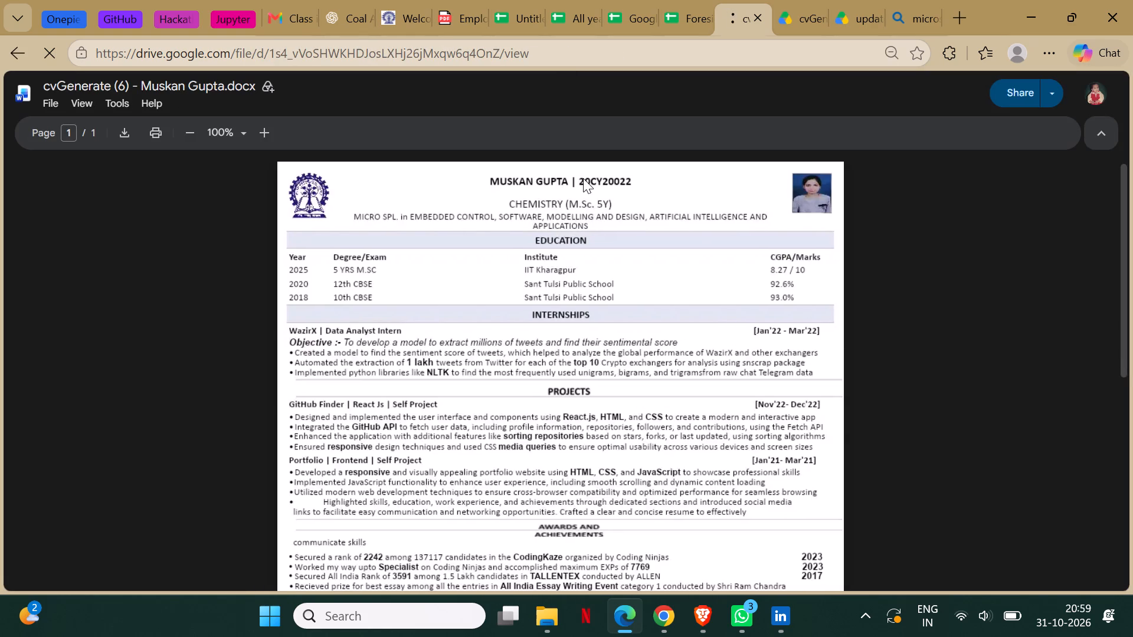
pyautogui.click(578, 179)
pyautogui.click(581, 179)
pyautogui.moveTo(581, 179); pyautogui.dragTo(587, 179)
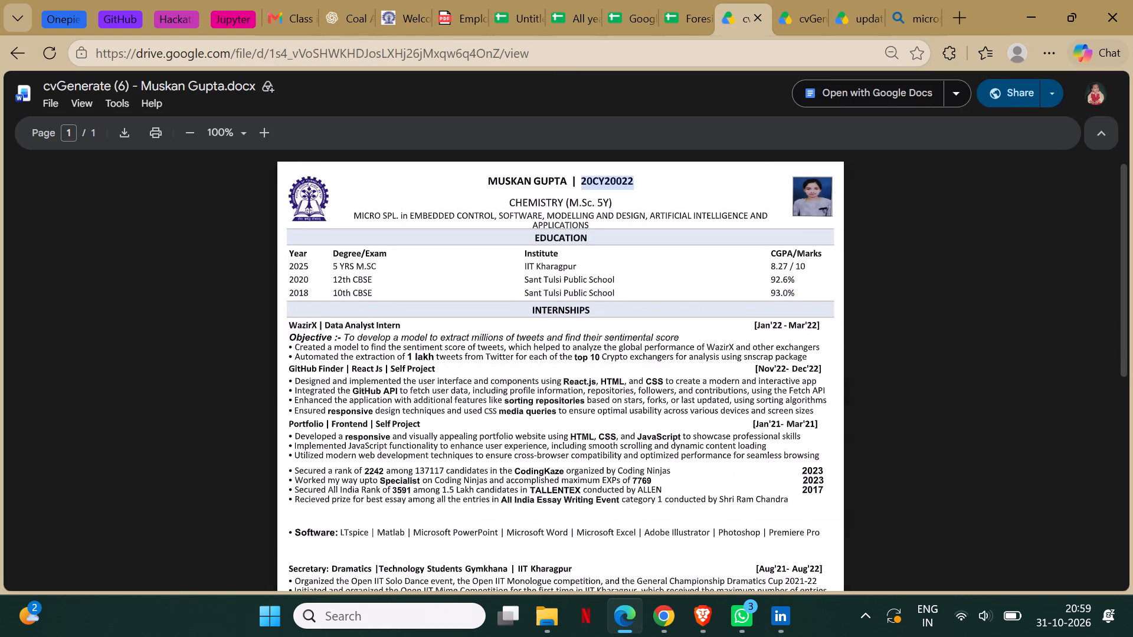
pyautogui.moveTo(587, 179); pyautogui.dragTo(603, 183)
pyautogui.hotkey('ctrl', 'c')
pyautogui.hotkey('alt', 'Tab')
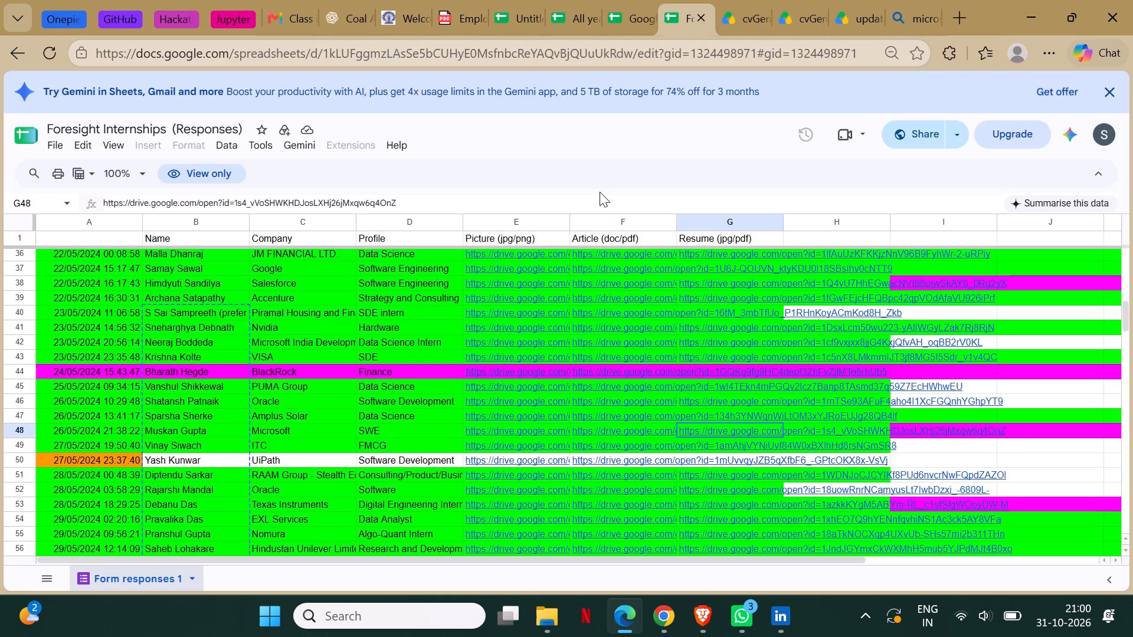
pyautogui.click(513, 6)
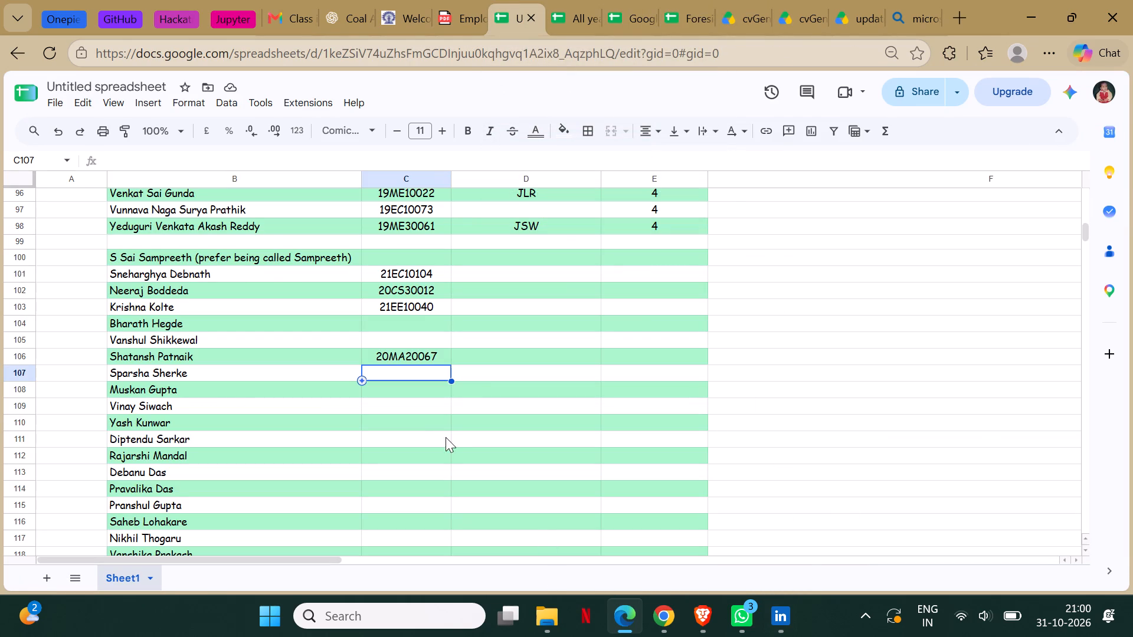
pyautogui.hotkey('ctrl', 'v')
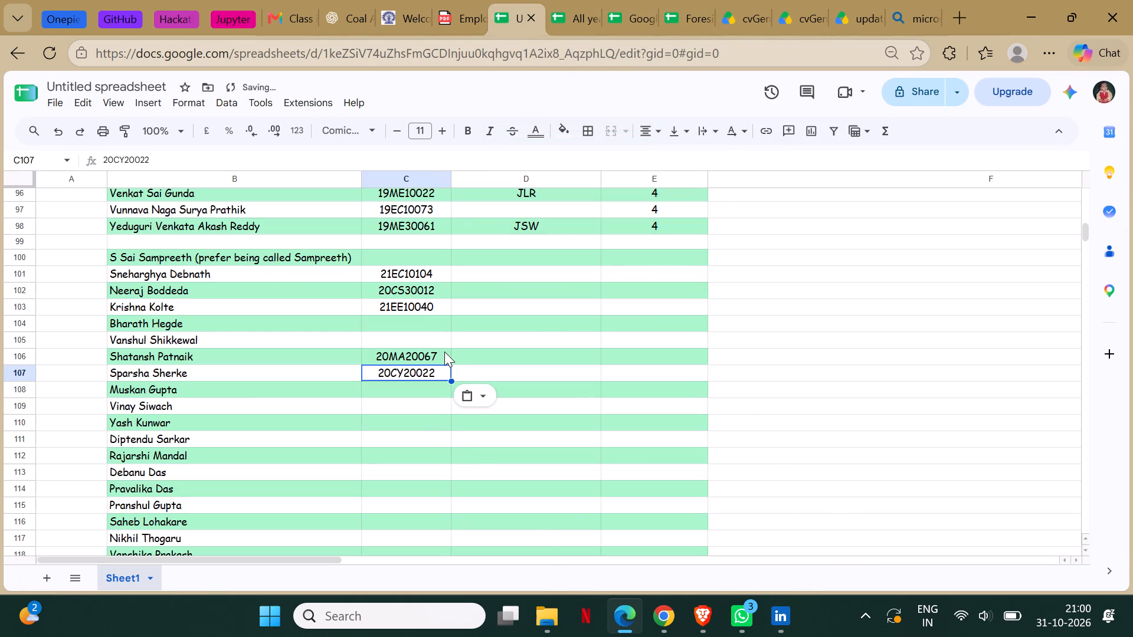
# Copy the roll numbers in C73:C92 of the placement spreadsheet into the empty roll number cells starting at C108.
pyautogui.scroll(-3, 420, 377)
pyautogui.scroll(1, 420, 377)
pyautogui.scroll(-5, 420, 379)
pyautogui.scroll(15, 420, 379)
pyautogui.scroll(-2, 420, 367)
pyautogui.moveTo(416, 339); pyautogui.dragTo(398, 554)
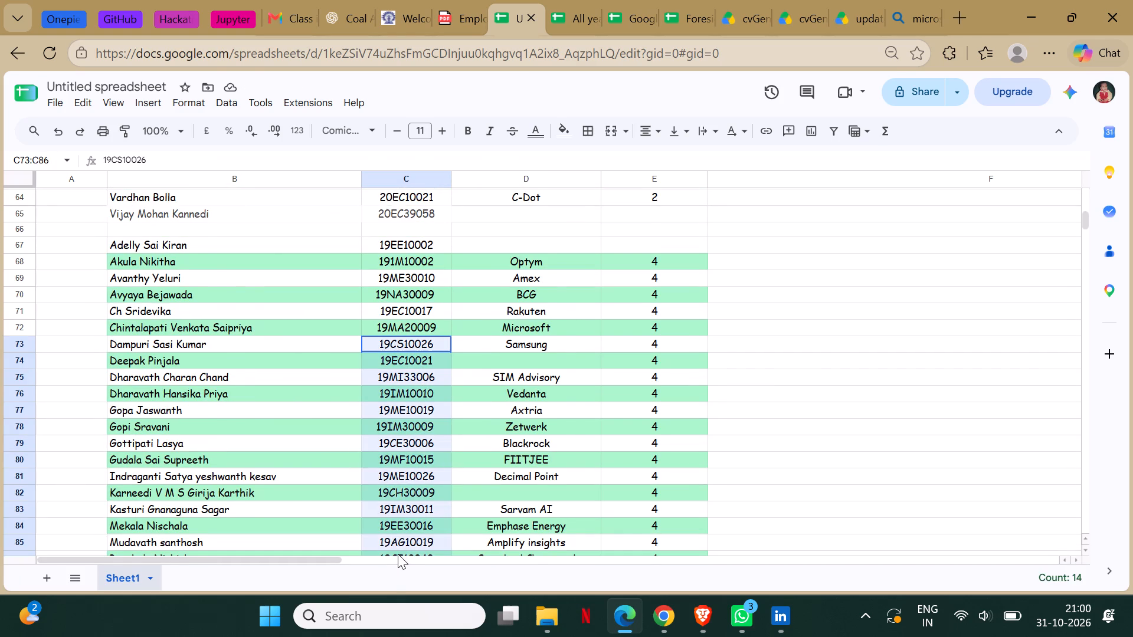
pyautogui.moveTo(398, 554); pyautogui.dragTo(413, 490)
pyautogui.scroll(-2, 398, 554)
pyautogui.hotkey('ctrl', 'c')
pyautogui.scroll(-4, 413, 491)
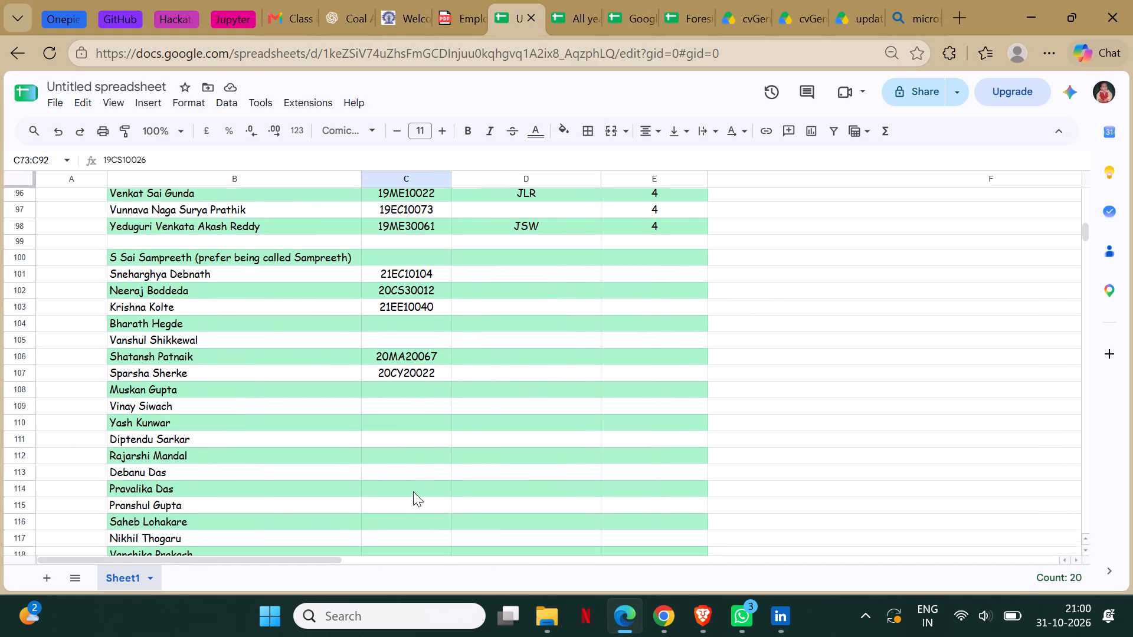
pyautogui.click(438, 388)
pyautogui.hotkey('ctrl', 'v')
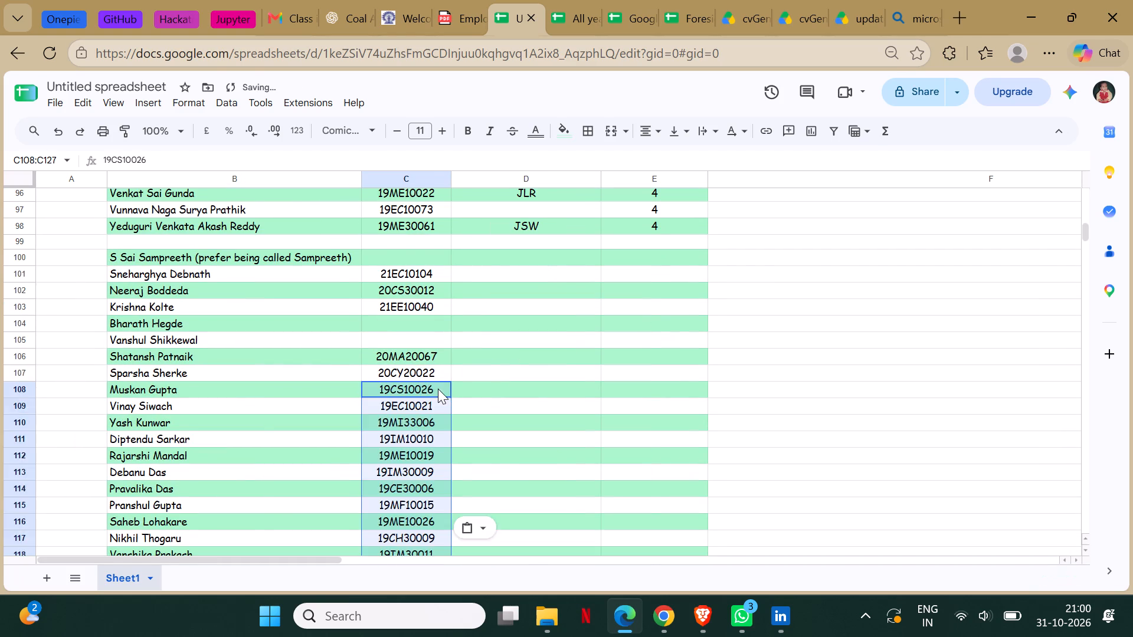
# Copy the roll numbers in C52:C64 into the empty roll number cells starting at C128.
pyautogui.scroll(-4, 438, 388)
pyautogui.scroll(11, 435, 385)
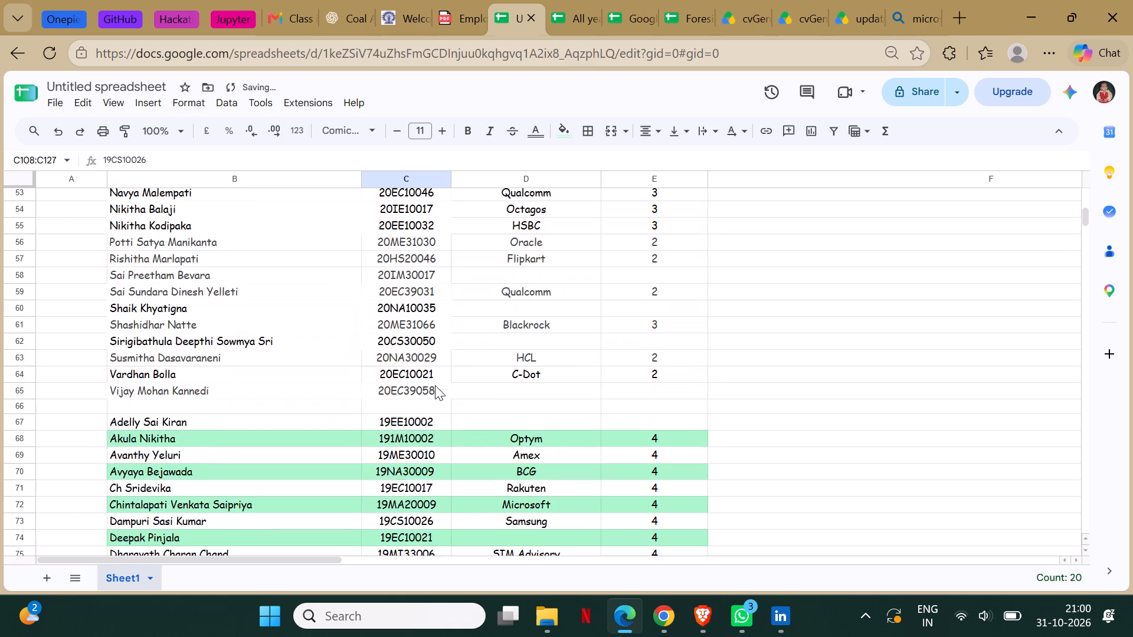
pyautogui.scroll(3, 435, 385)
pyautogui.moveTo(411, 361); pyautogui.dragTo(408, 556)
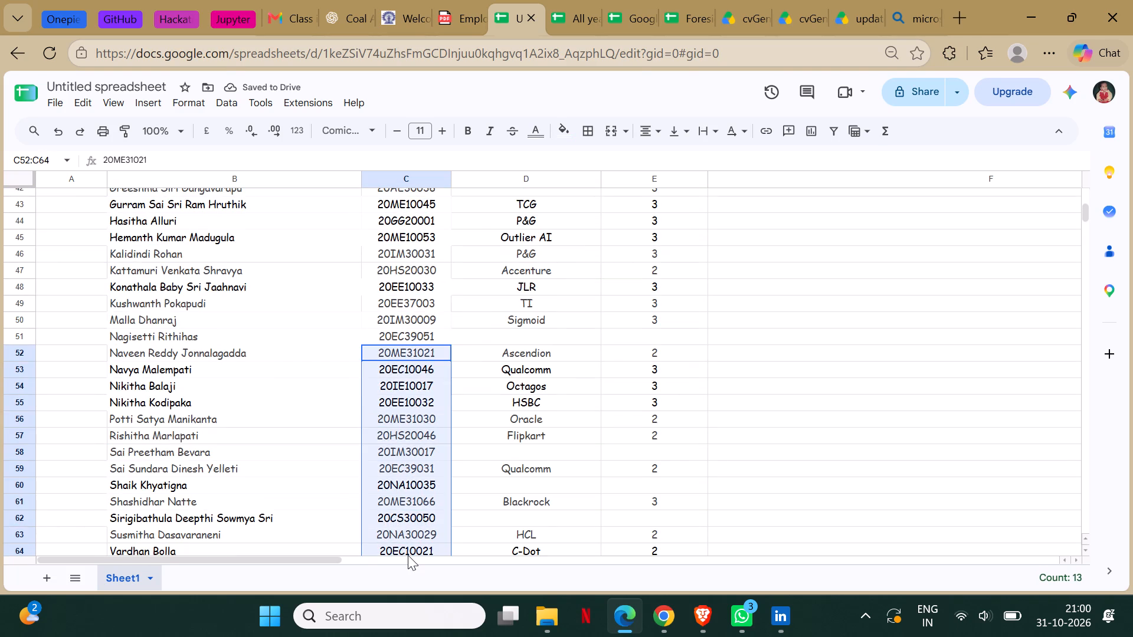
pyautogui.hotkey('ctrl', 'c')
pyautogui.keyDown('ctrl'); pyautogui.scroll(-13, 408, 555); pyautogui.keyUp('ctrl')
pyautogui.scroll(-9, 466, 391)
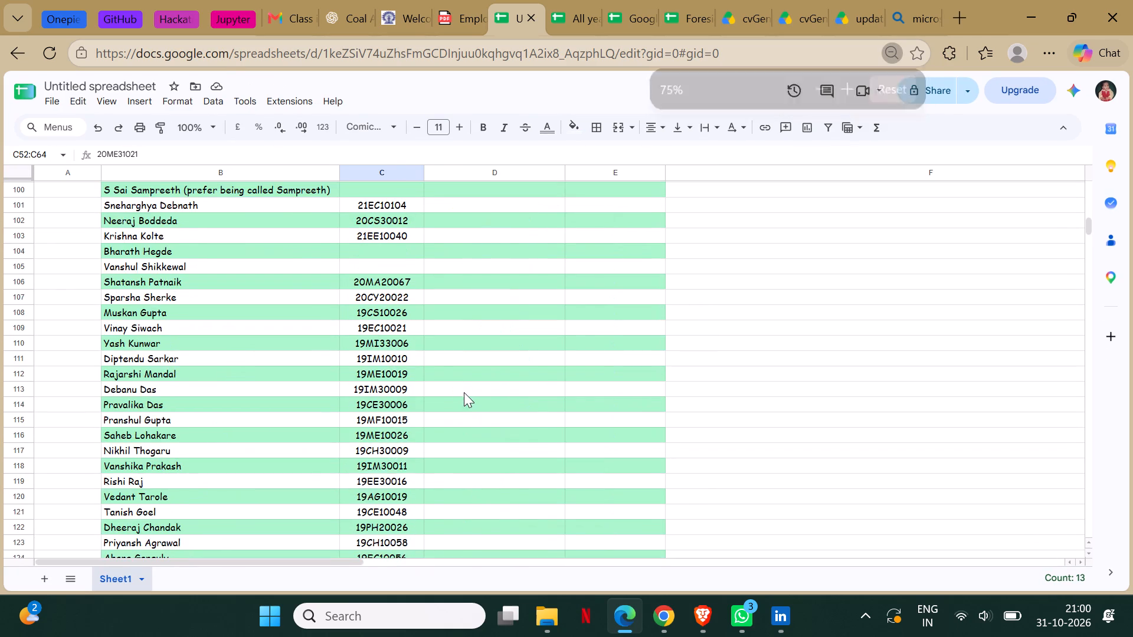
pyautogui.scroll(-3, 451, 400)
pyautogui.click(387, 351)
pyautogui.hotkey('ctrl', 'v')
# Copy the roll numbers in C8:C17 into the remaining empty roll number cells starting at C141.
pyautogui.scroll(-2, 457, 372)
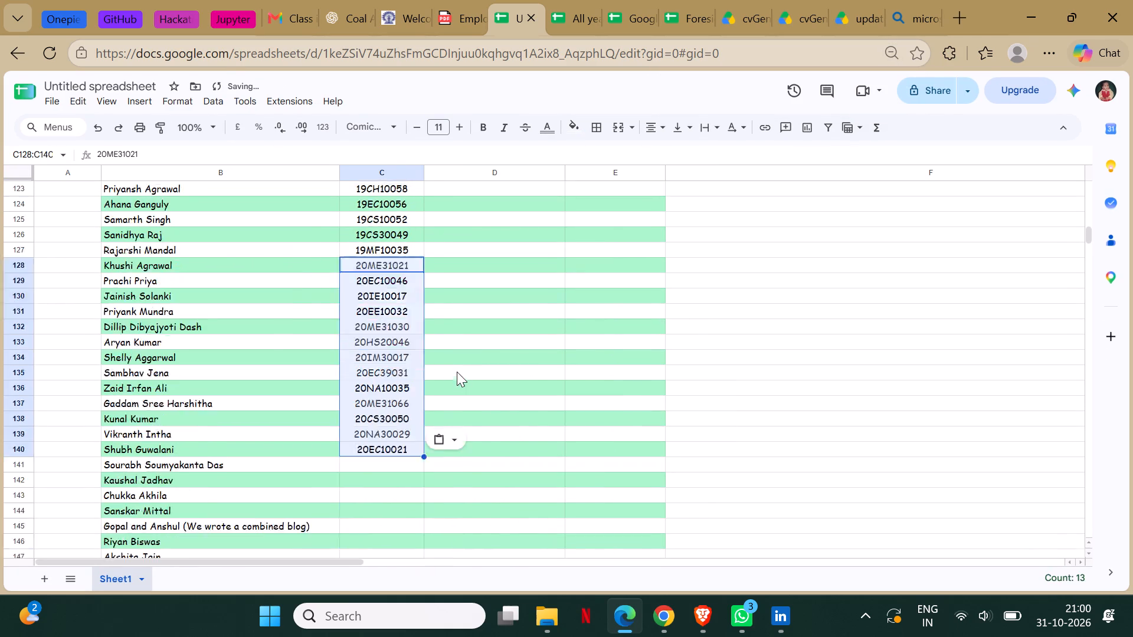
pyautogui.scroll(-2, 457, 372)
pyautogui.scroll(8, 456, 372)
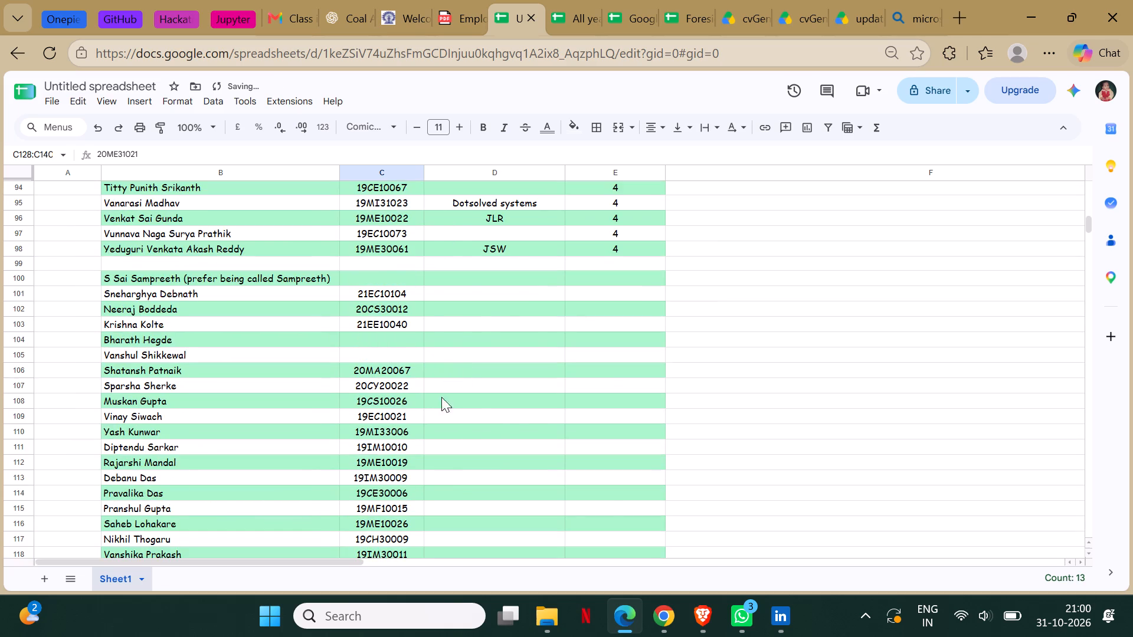
pyautogui.scroll(14, 470, 431)
pyautogui.scroll(5, 978, 636)
pyautogui.scroll(2, 398, 367)
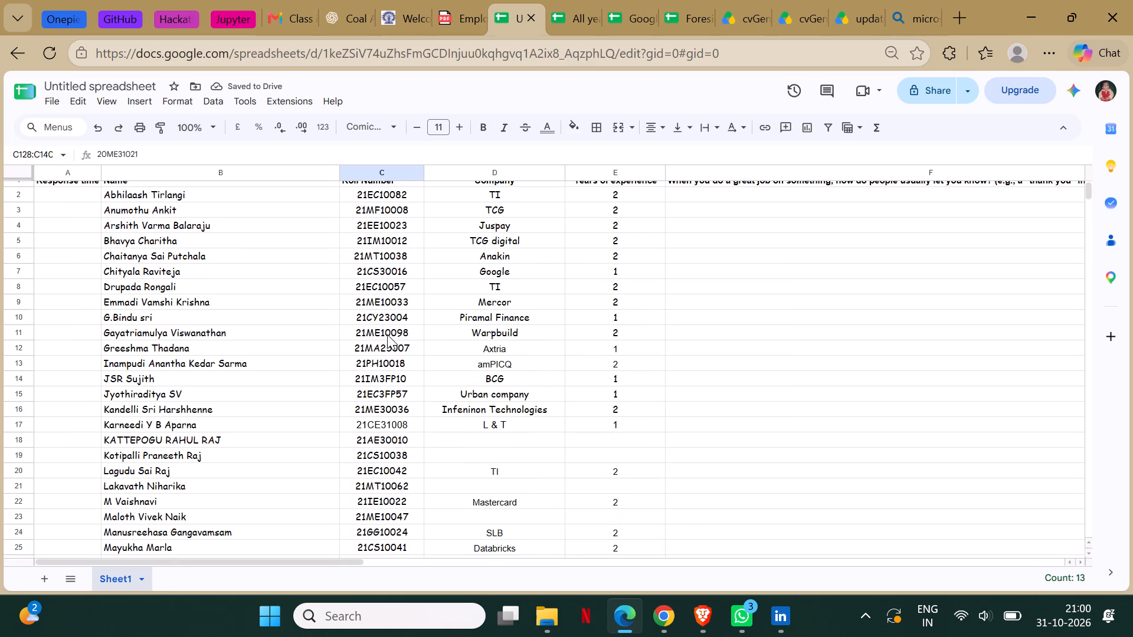
pyautogui.moveTo(364, 290); pyautogui.dragTo(369, 428)
pyautogui.hotkey('ctrl', 'c')
pyautogui.scroll(-11, 368, 428)
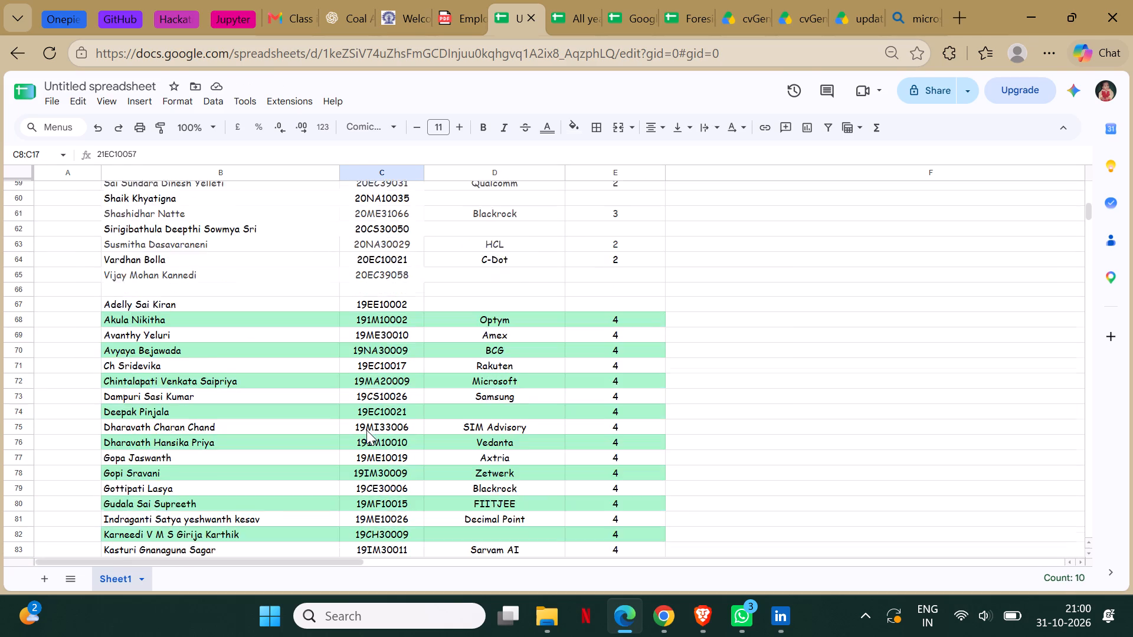
pyautogui.scroll(-13, 366, 430)
pyautogui.scroll(2, 366, 429)
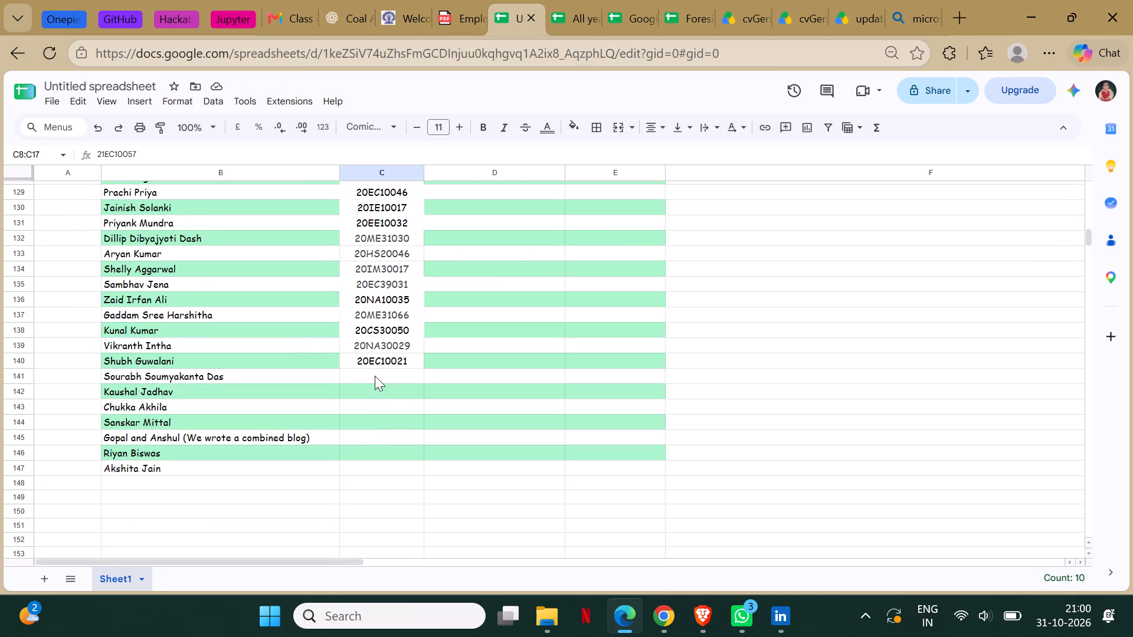
pyautogui.moveTo(375, 376); pyautogui.dragTo(379, 464)
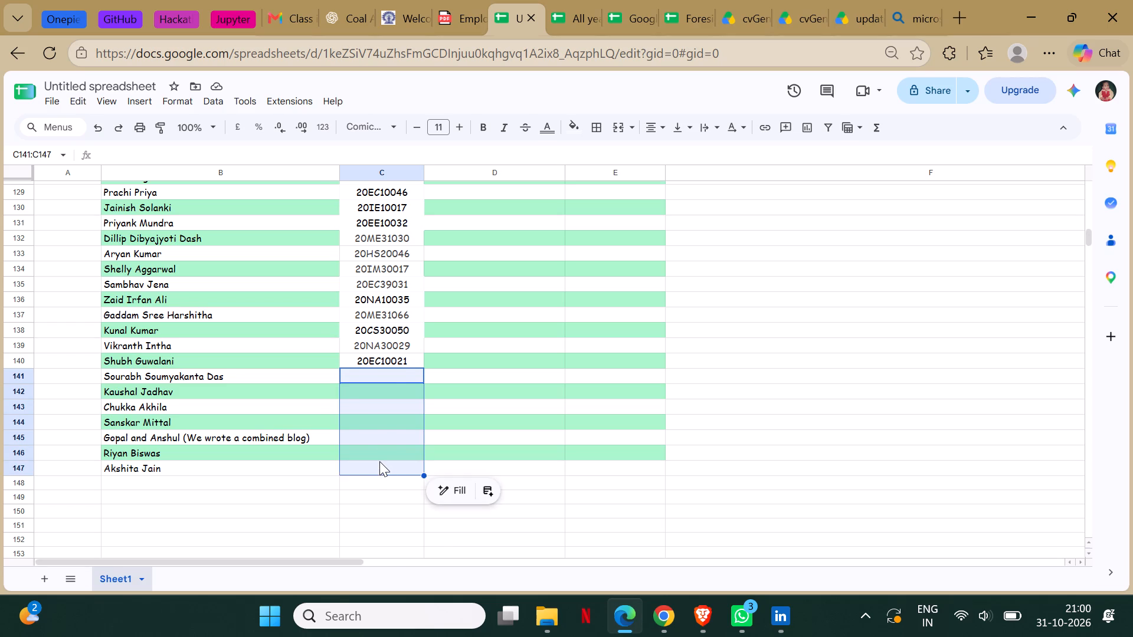
pyautogui.hotkey('ctrl', 'v')
# Clear the surplus roll numbers in C148:C150, below the last listed student.
pyautogui.moveTo(371, 481); pyautogui.dragTo(374, 515)
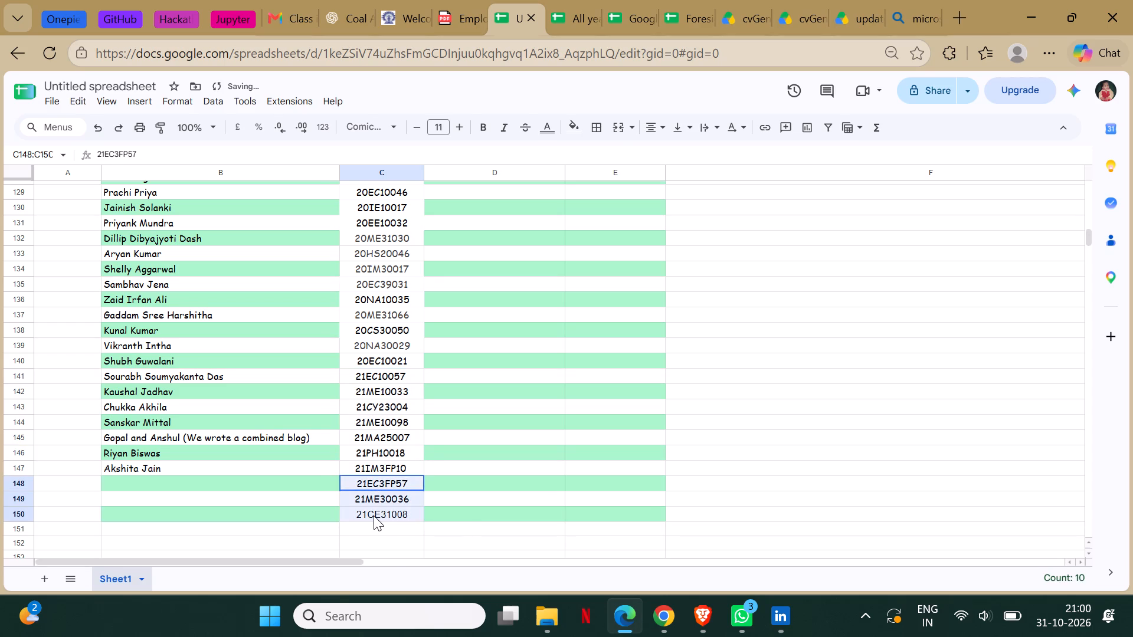
pyautogui.moveTo(374, 515); pyautogui.dragTo(374, 518)
pyautogui.press('BackSpace')
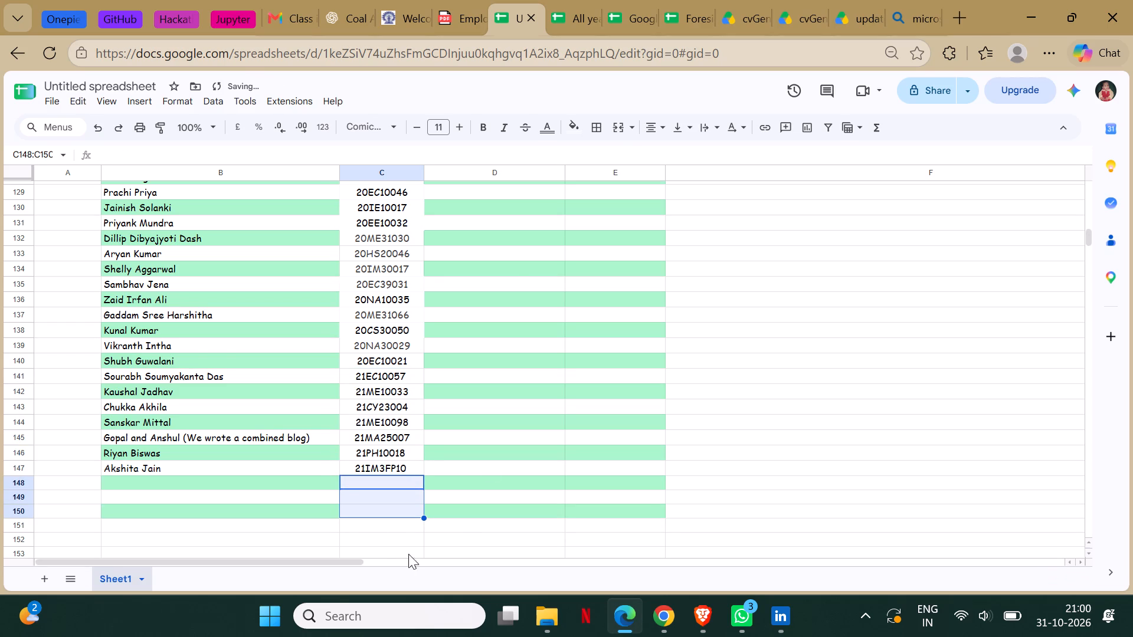
pyautogui.click(647, 338)
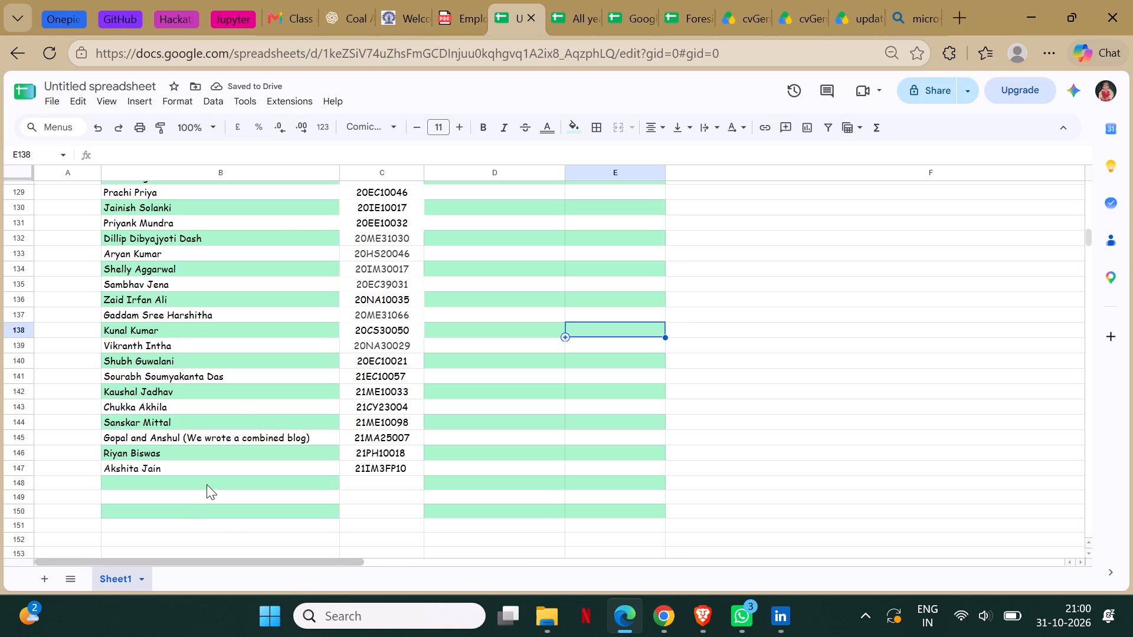
# Set the fill colour of columns B to E to white.
pyautogui.moveTo(241, 172); pyautogui.dragTo(505, 178)
pyautogui.scroll(5, 368, 547)
pyautogui.scroll(9, 395, 455)
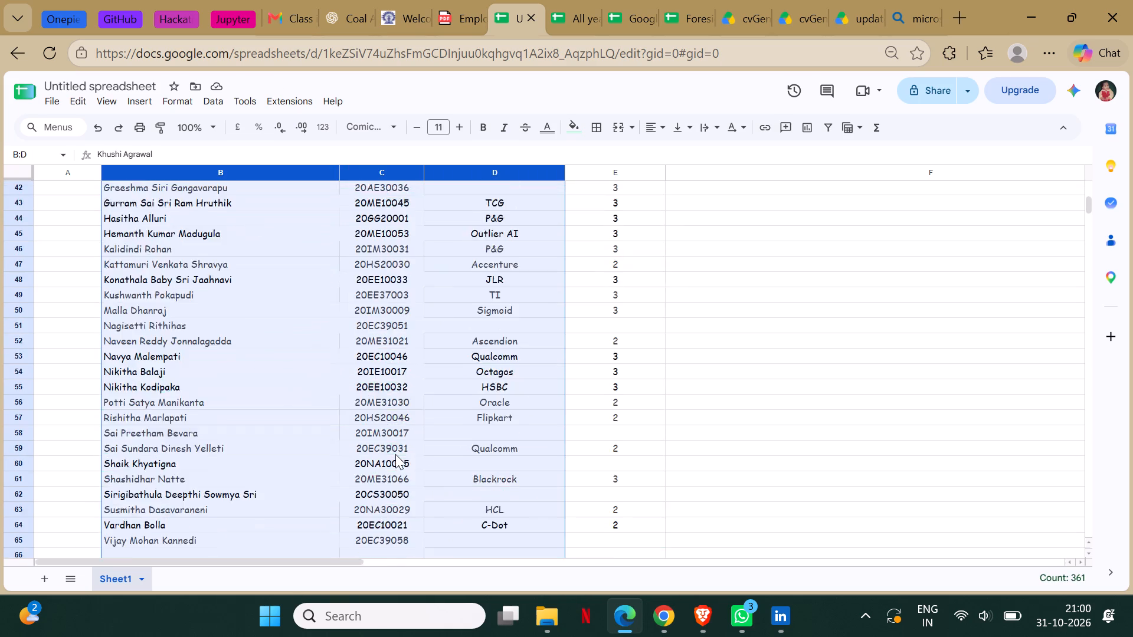
pyautogui.scroll(16, 395, 454)
pyautogui.hotkey('shift', 'Right')
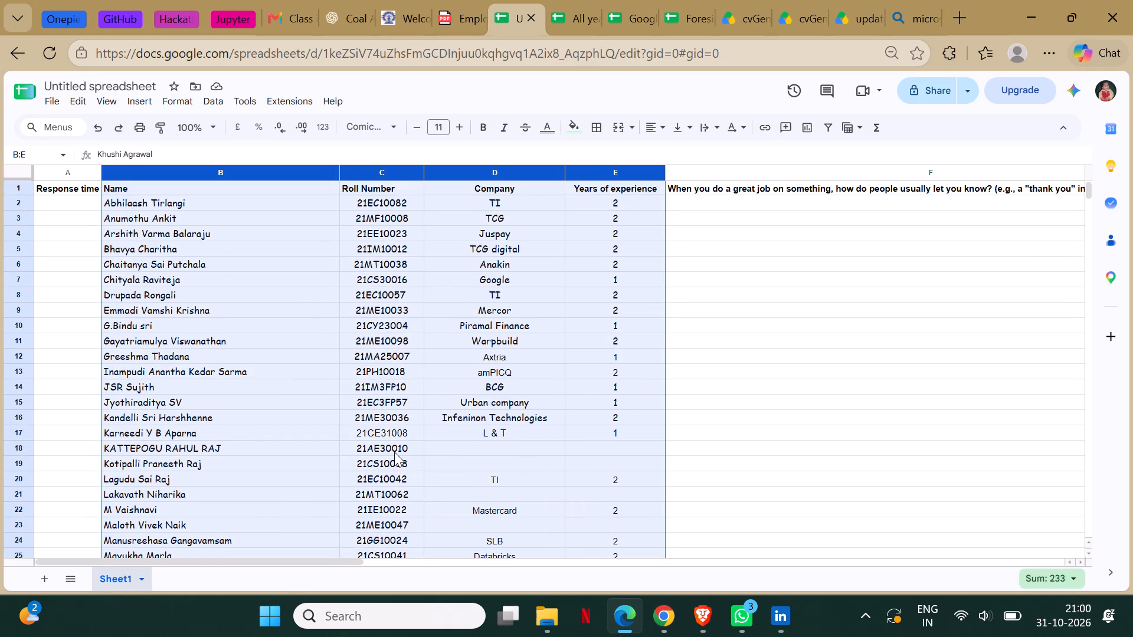
pyautogui.click(569, 129)
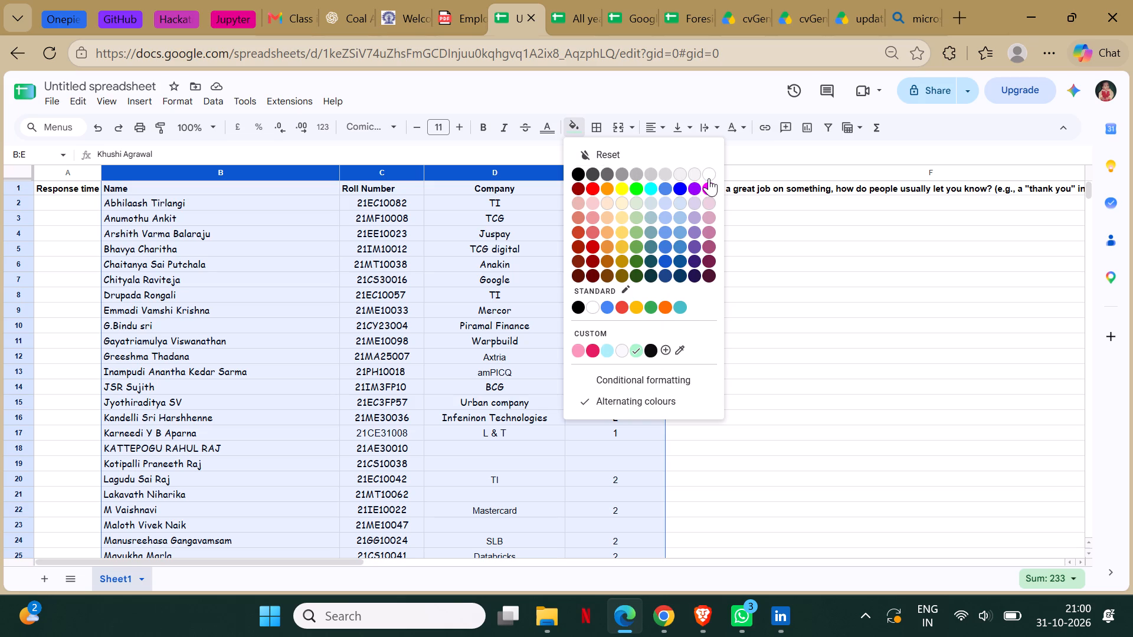
pyautogui.click(709, 178)
pyautogui.click(733, 275)
# Copy the companies in C40:C87 of the Foresight Internships responses into the untitled spreadsheet's Company column starting at D100.
pyautogui.scroll(-4, 615, 358)
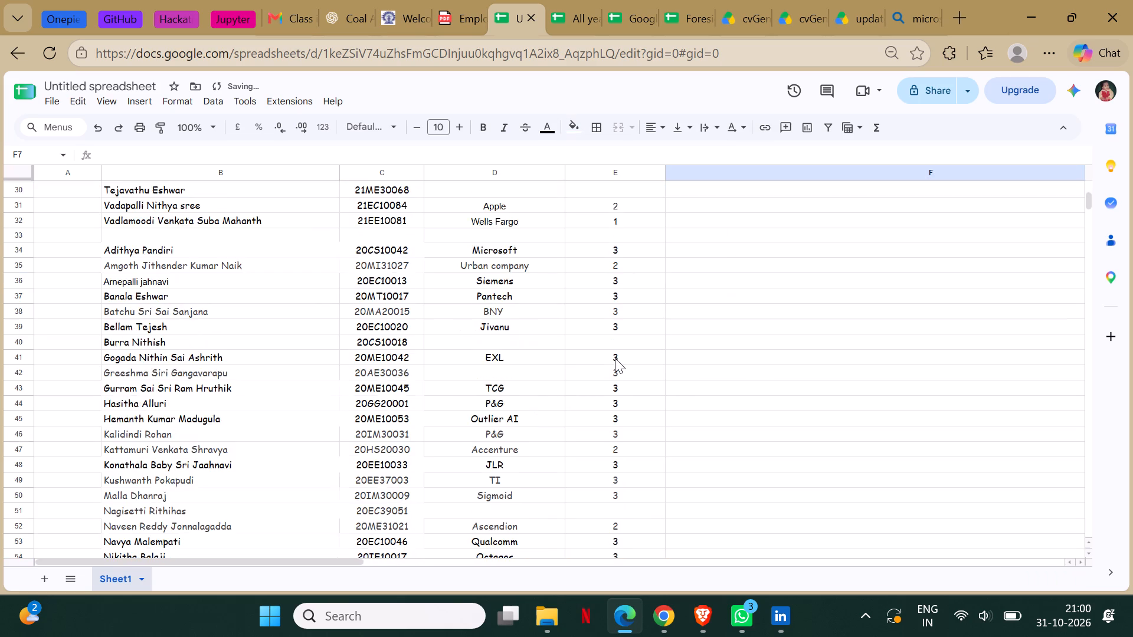
pyautogui.scroll(-17, 615, 358)
pyautogui.scroll(7, 615, 358)
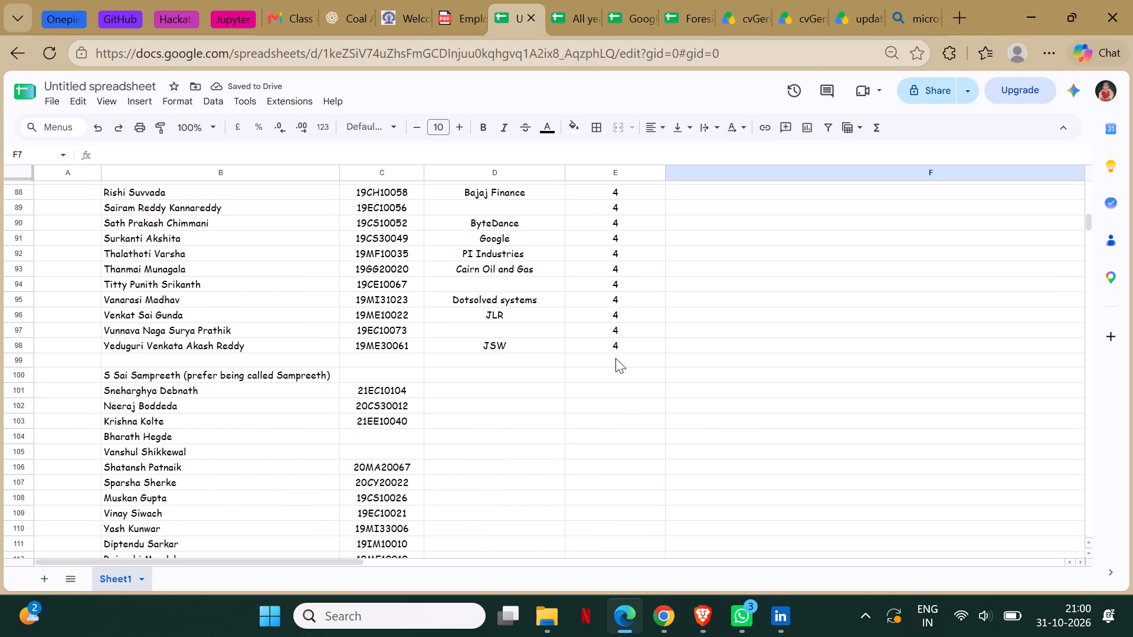
pyautogui.scroll(-1, 496, 403)
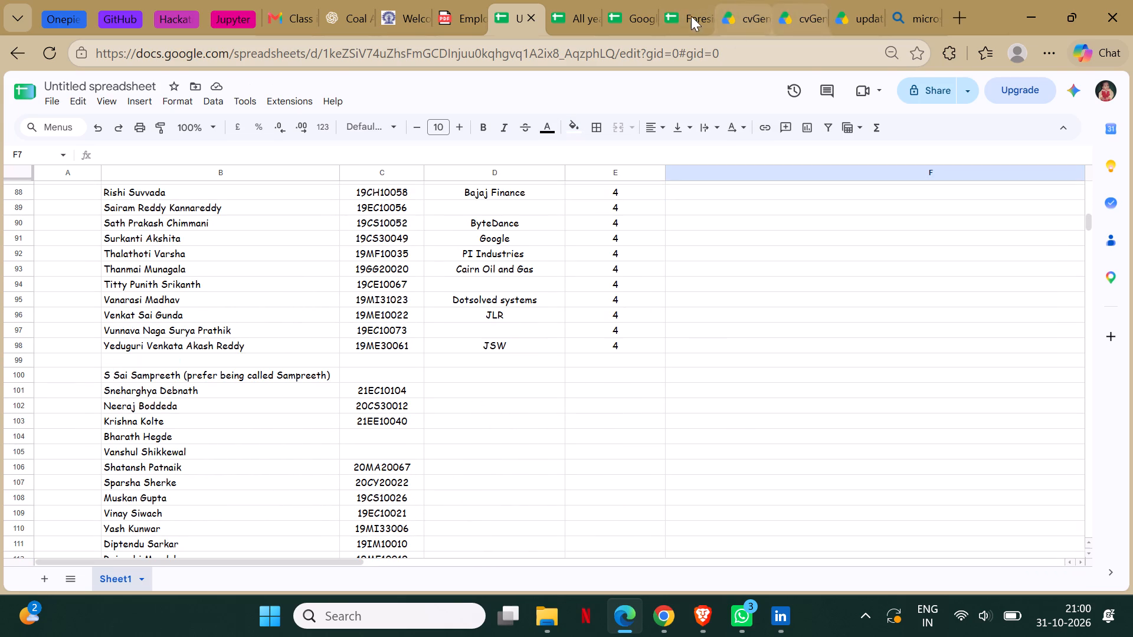
pyautogui.click(688, 16)
pyautogui.scroll(2, 242, 369)
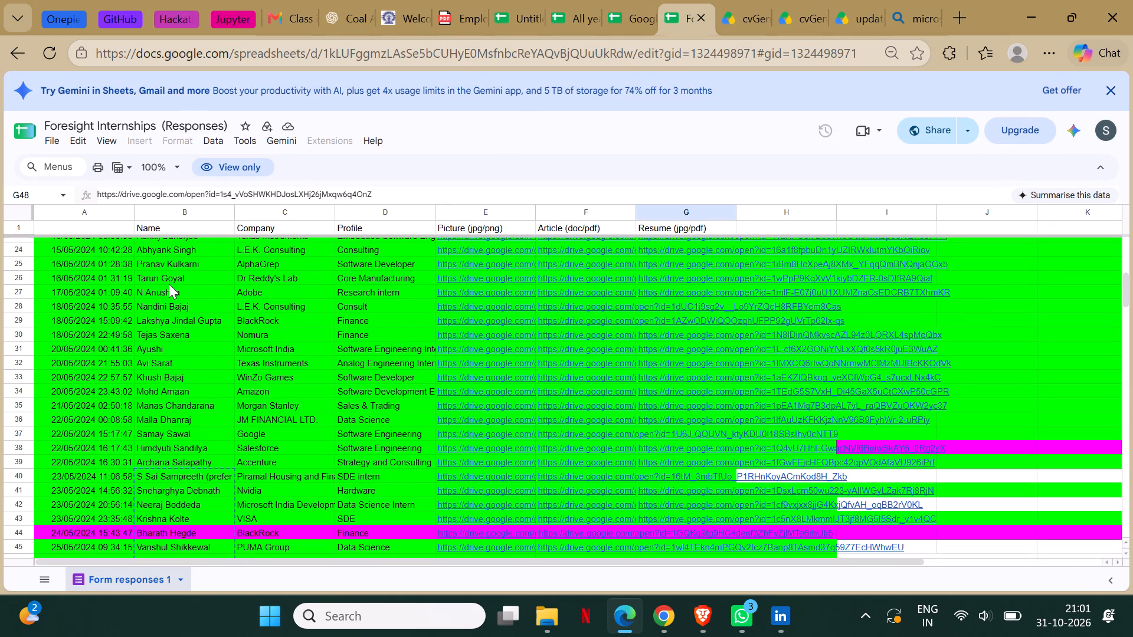
pyautogui.scroll(3, 169, 284)
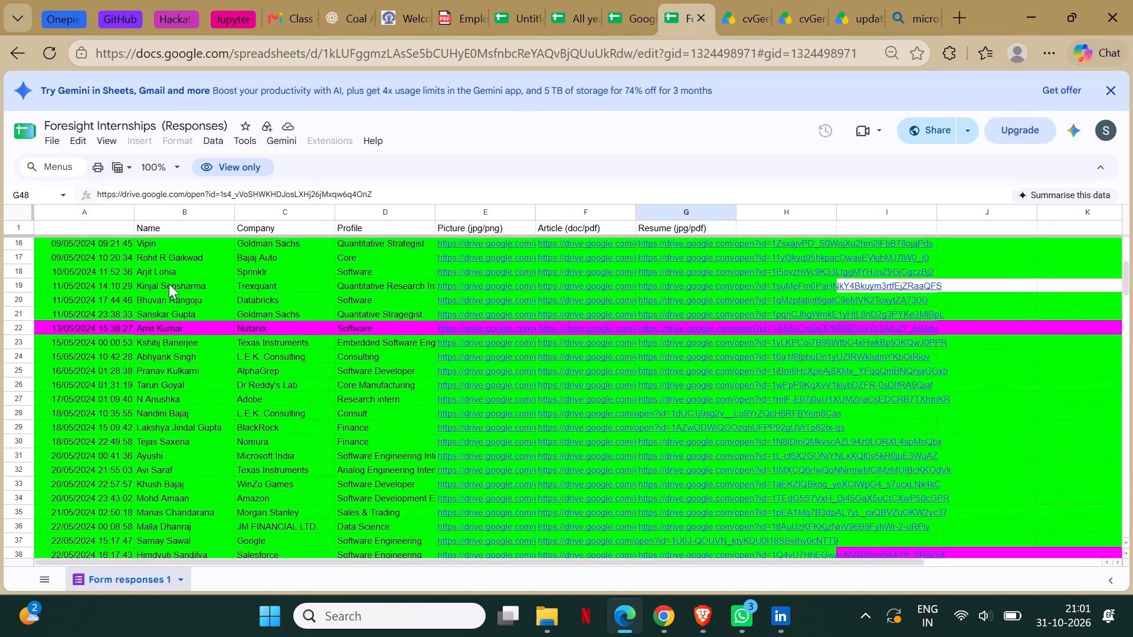
pyautogui.scroll(4, 169, 284)
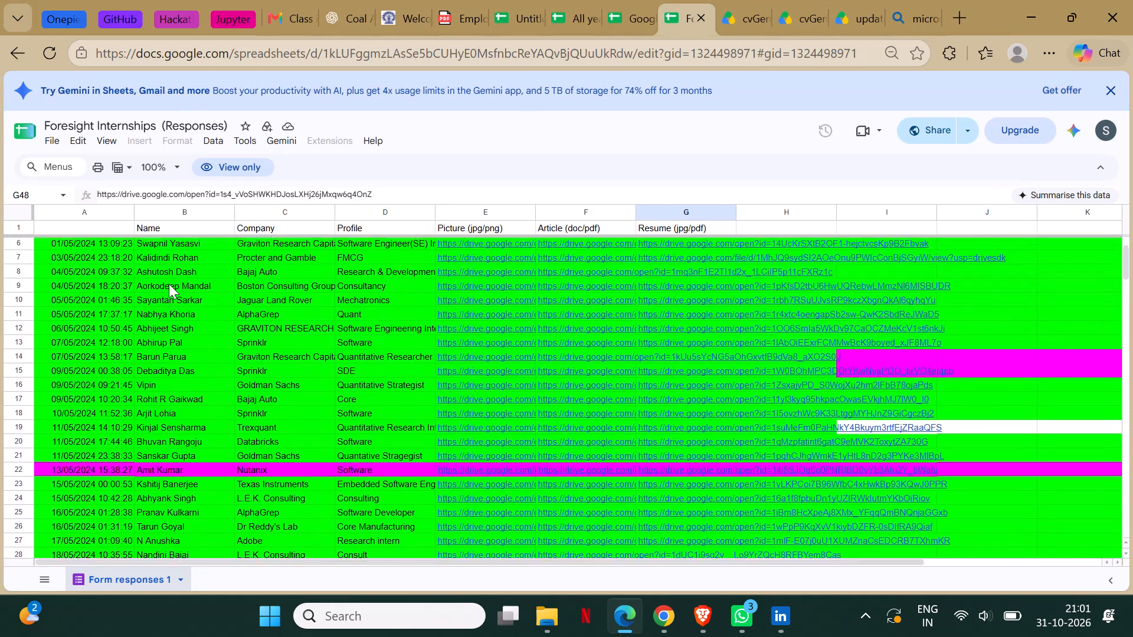
pyautogui.scroll(3, 169, 284)
pyautogui.scroll(-2, 169, 284)
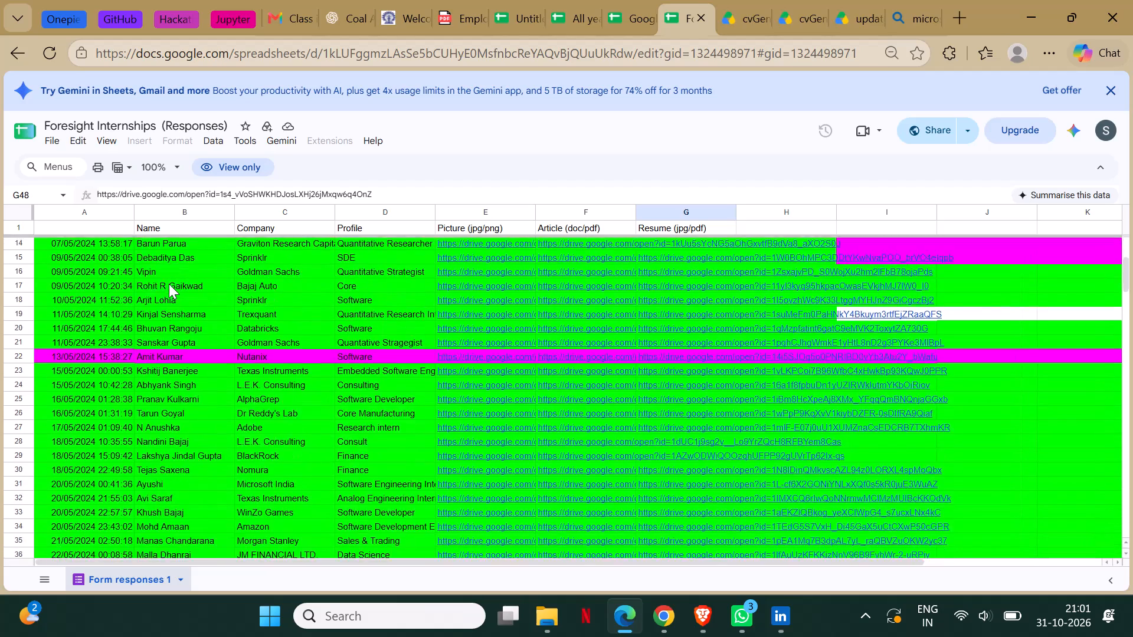
pyautogui.scroll(-3, 169, 284)
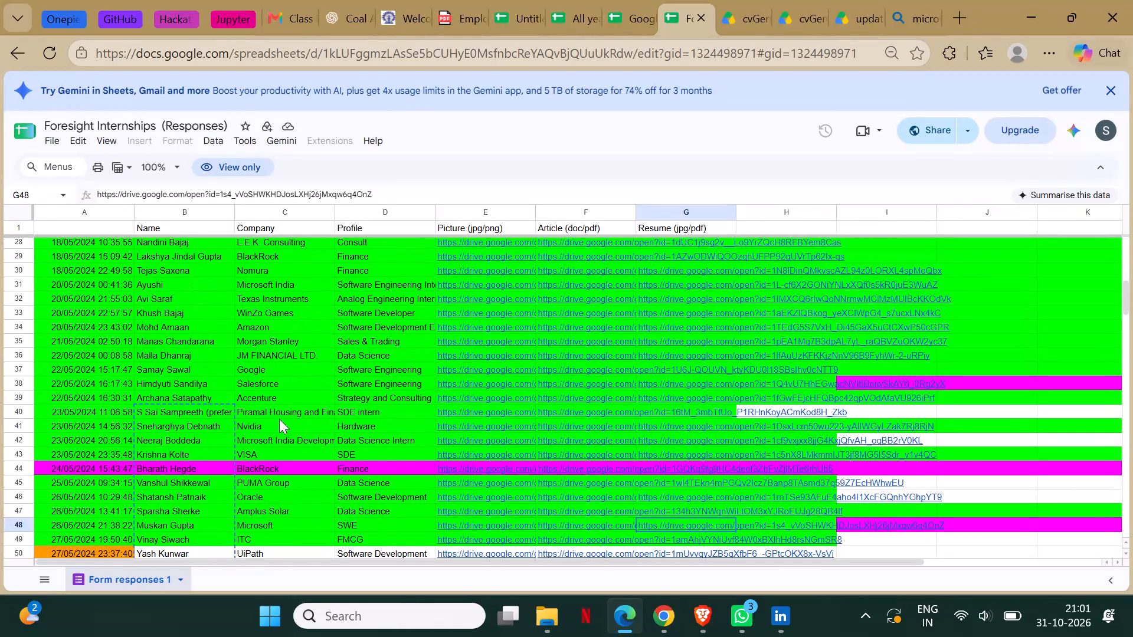
pyautogui.scroll(-1, 279, 419)
pyautogui.moveTo(263, 408); pyautogui.dragTo(260, 574)
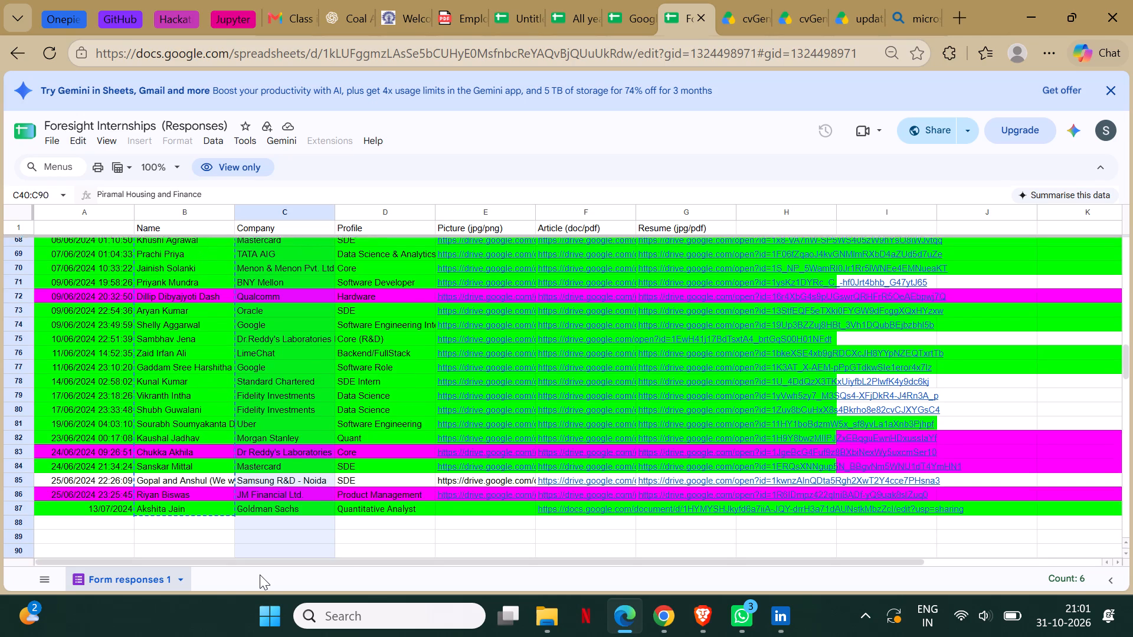
pyautogui.moveTo(260, 574); pyautogui.dragTo(281, 478)
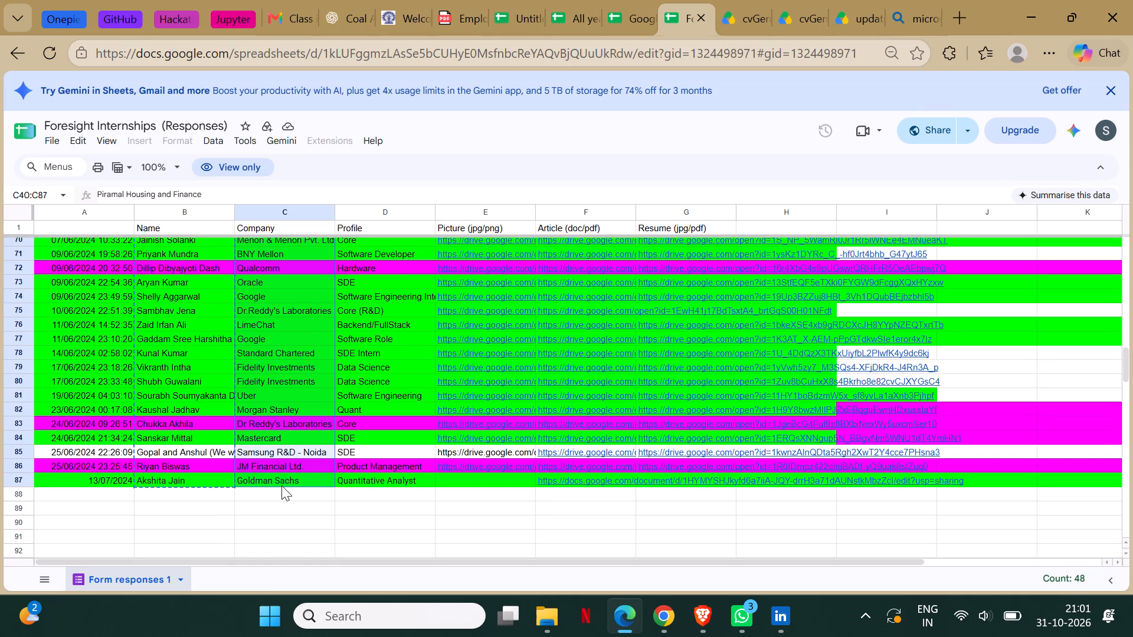
pyautogui.hotkey('ctrl', 'c')
pyautogui.click(510, 11)
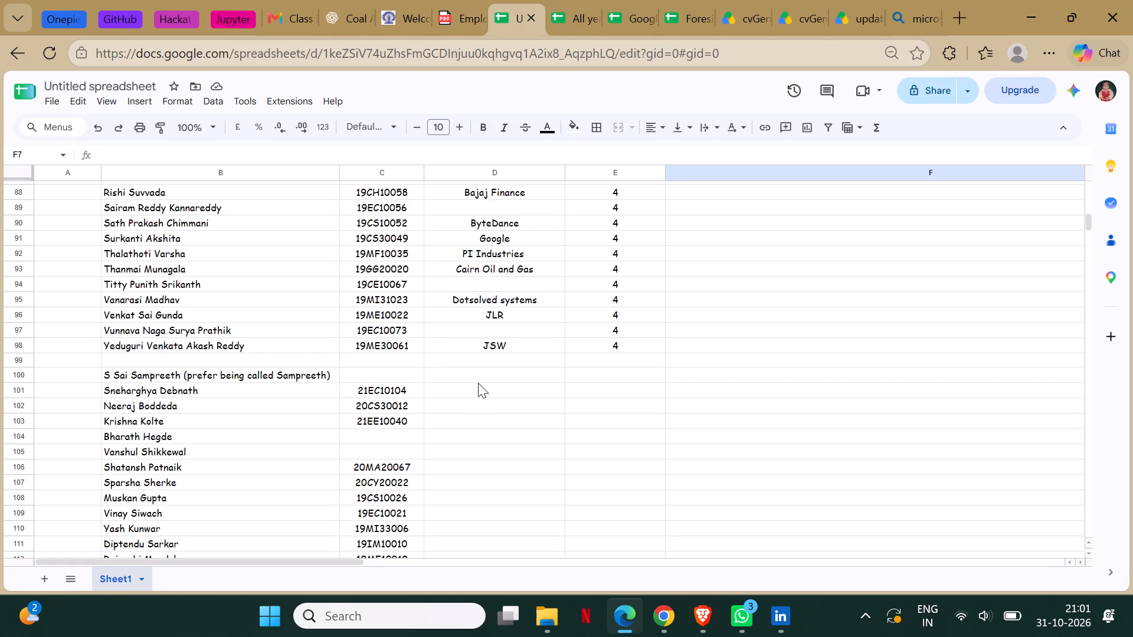
pyautogui.click(478, 376)
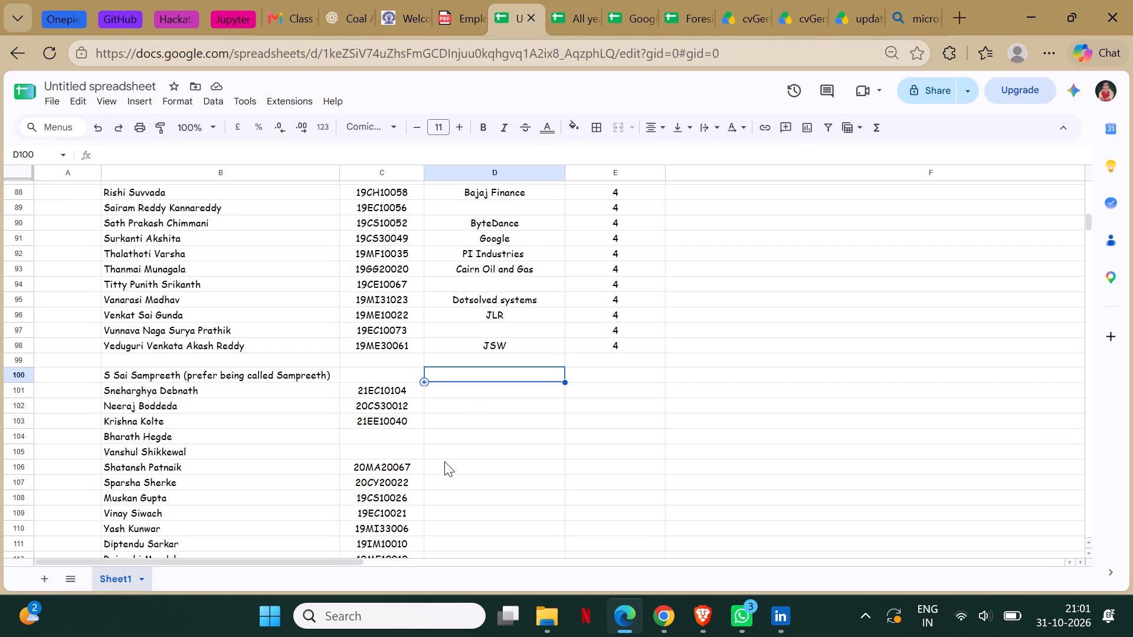
pyautogui.hotkey('ctrl', 'v')
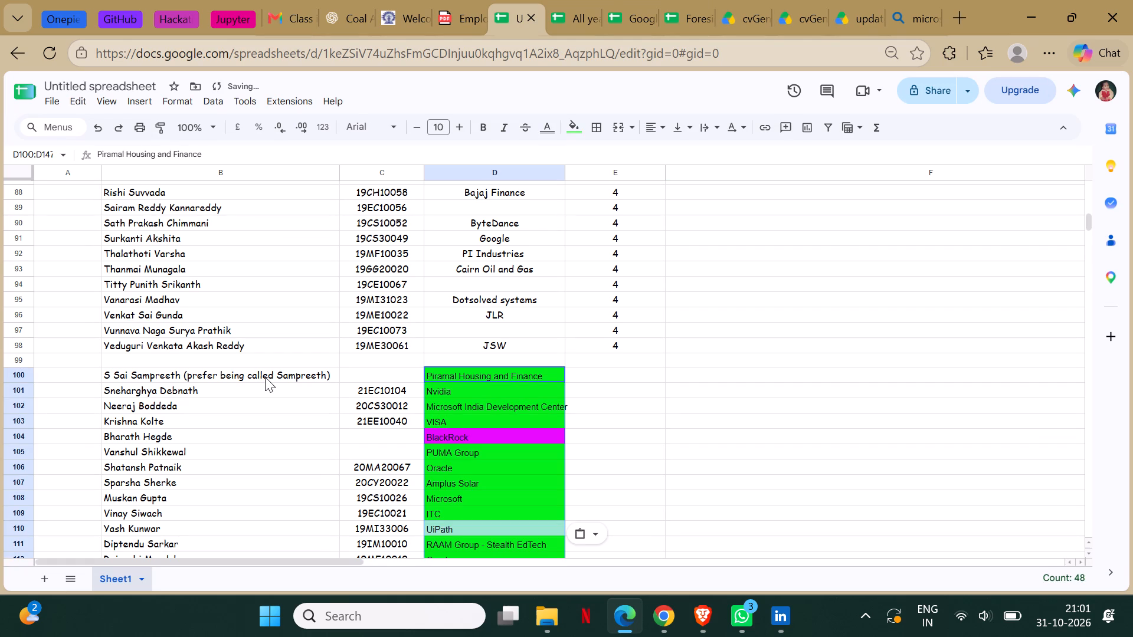
# Remove the parenthetical preferred-name note from the student name in B100.
pyautogui.click(265, 377)
pyautogui.press('Return')
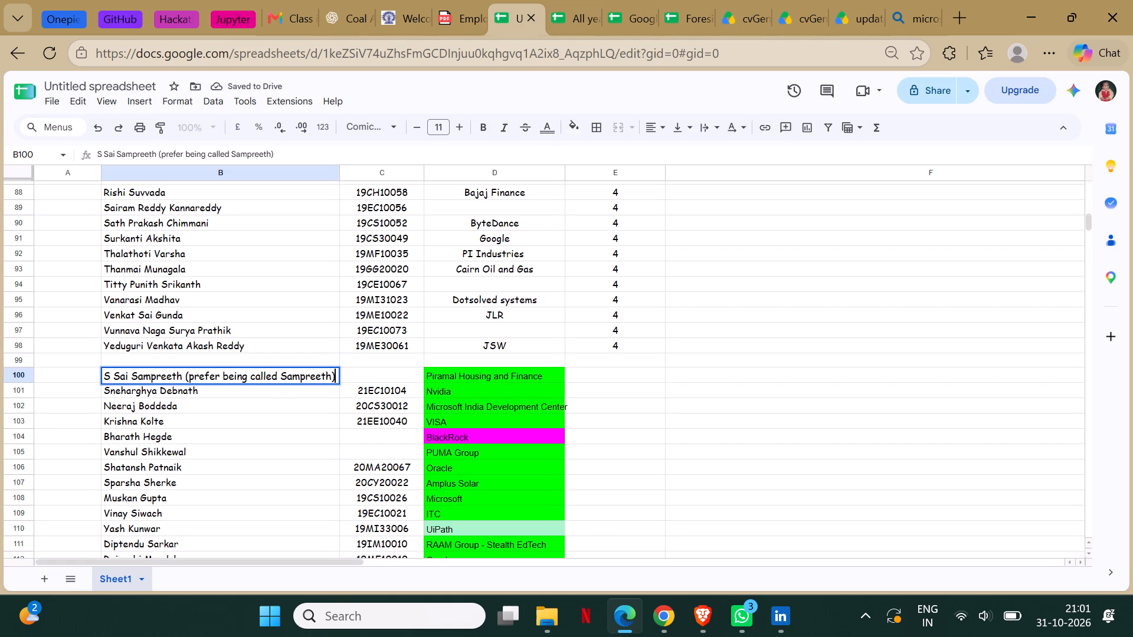
pyautogui.press('BackSpace')
pyautogui.press('BackSpace')
pyautogui.press('BackSpace')
pyautogui.press('BackSpace')
pyautogui.press('BackSpace')
pyautogui.press('BackSpace')
pyautogui.press('BackSpace')
pyautogui.press('BackSpace')
pyautogui.press('BackSpace')
pyautogui.press('BackSpace')
pyautogui.press('BackSpace')
pyautogui.press('BackSpace')
pyautogui.press('BackSpace')
pyautogui.press('BackSpace')
pyautogui.press('BackSpace')
pyautogui.press('BackSpace')
pyautogui.press('BackSpace')
pyautogui.press('BackSpace')
pyautogui.press('BackSpace')
pyautogui.press('BackSpace')
pyautogui.press('BackSpace')
pyautogui.press('BackSpace')
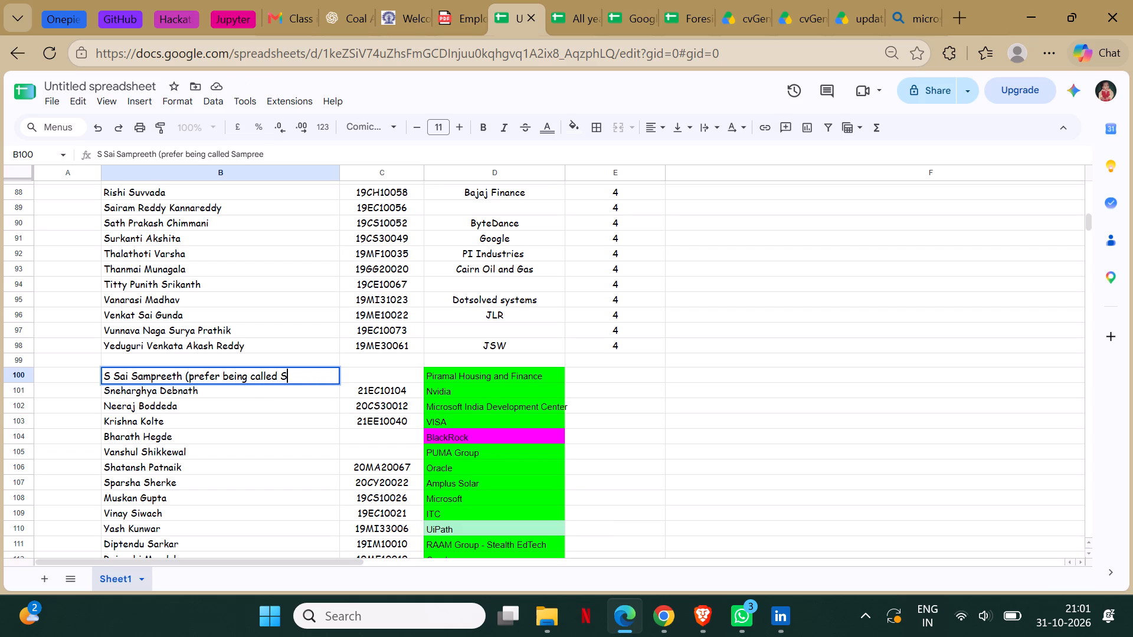
pyautogui.press('BackSpace')
pyautogui.press('BackSpace')
pyautogui.press('Return')
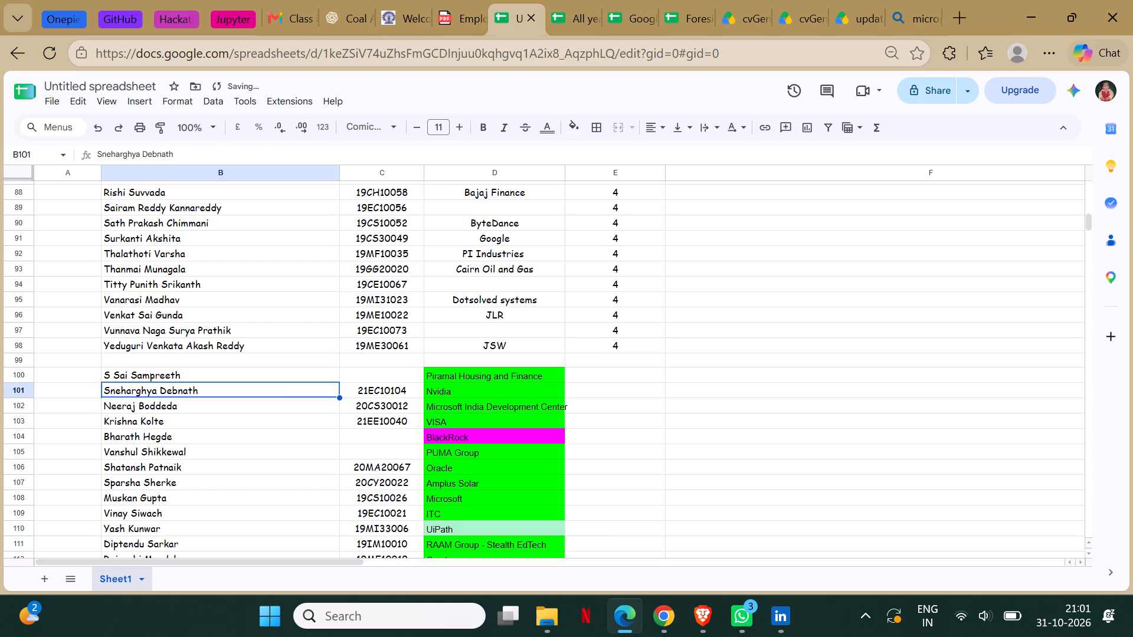
# Format the company names in D100:D147 in Comic Sans MS at size 11.
pyautogui.moveTo(483, 374); pyautogui.dragTo(484, 594)
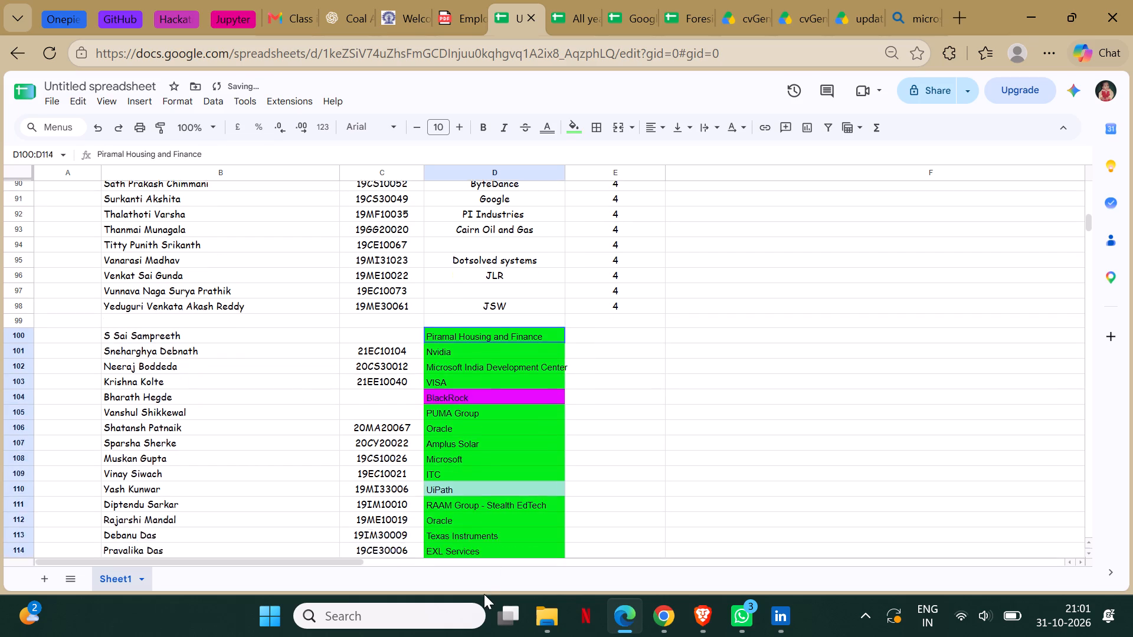
pyautogui.moveTo(484, 594); pyautogui.dragTo(500, 555)
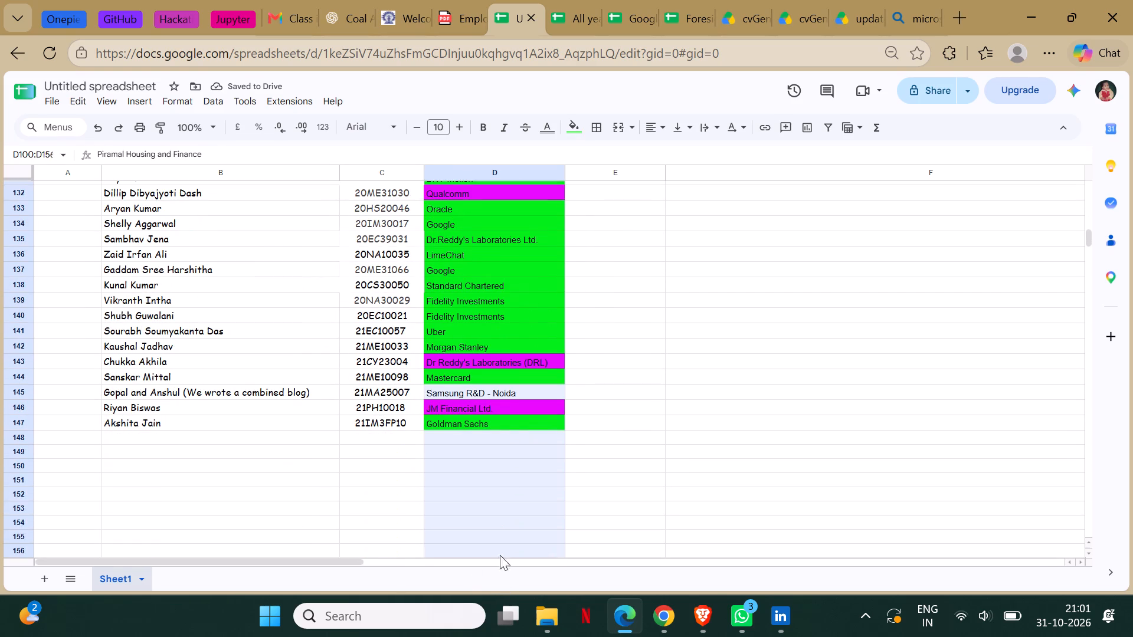
pyautogui.moveTo(500, 555); pyautogui.dragTo(505, 423)
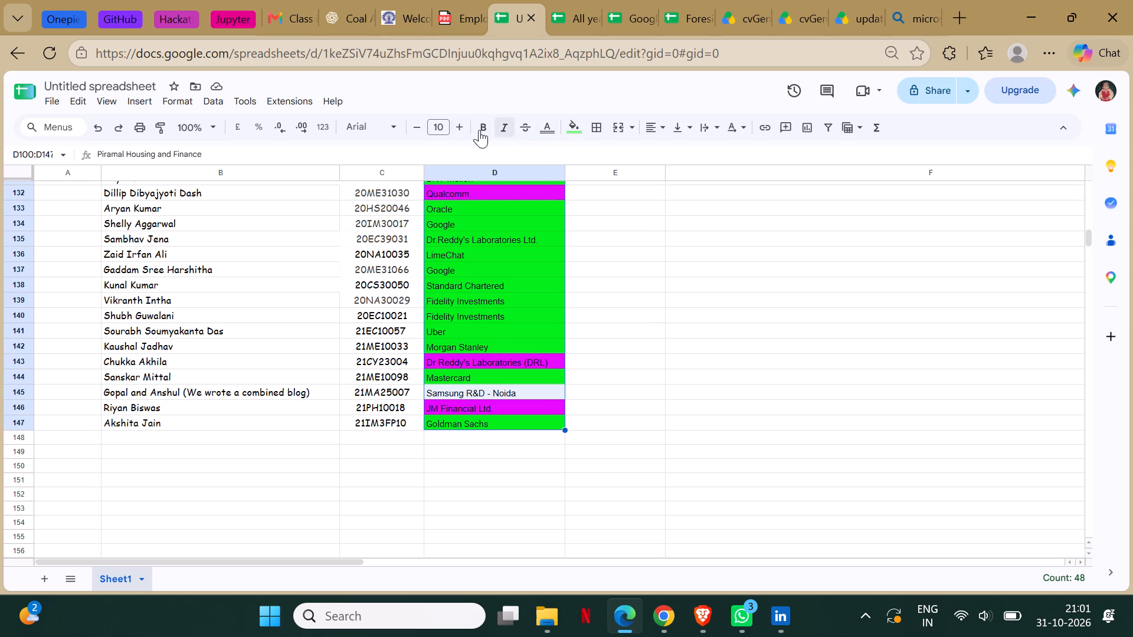
pyautogui.scroll(8, 454, 267)
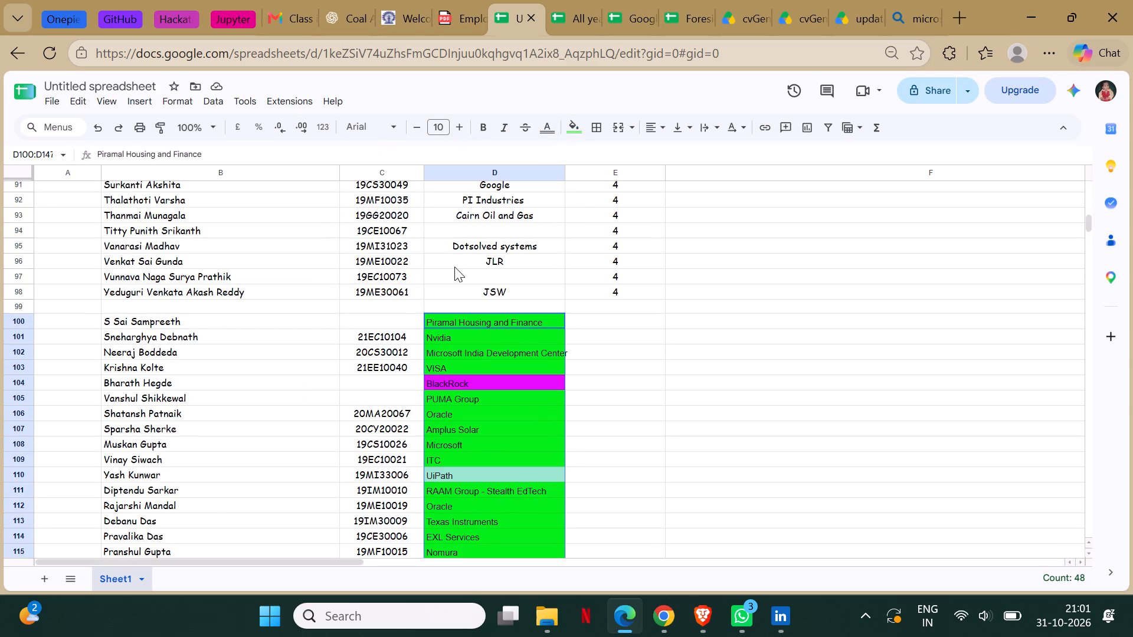
pyautogui.click(384, 132)
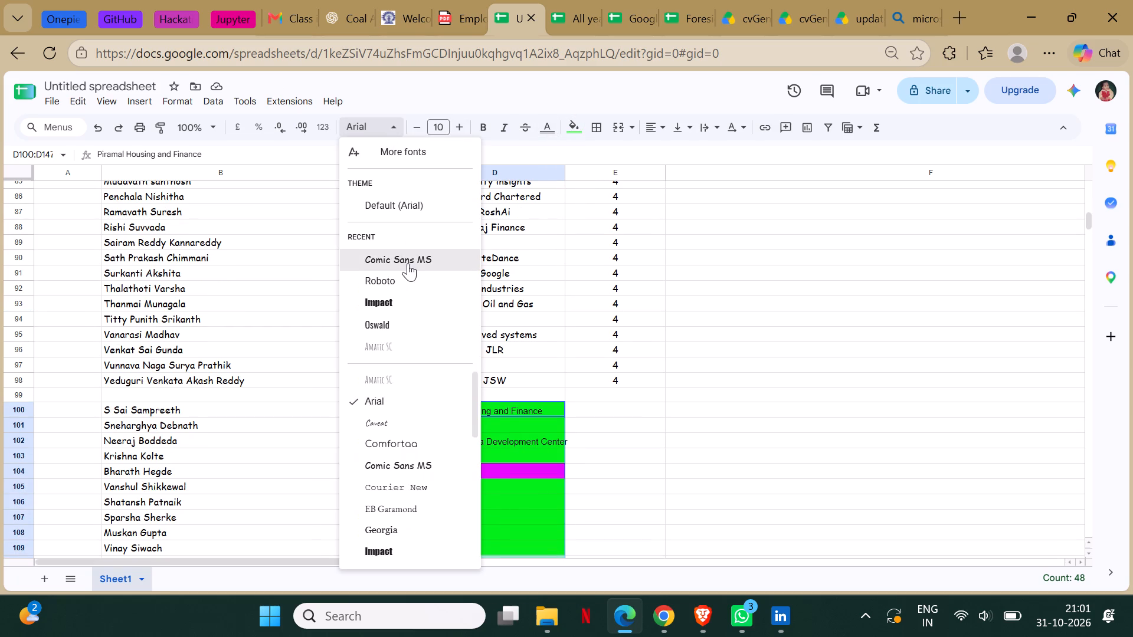
pyautogui.click(408, 261)
pyautogui.click(457, 126)
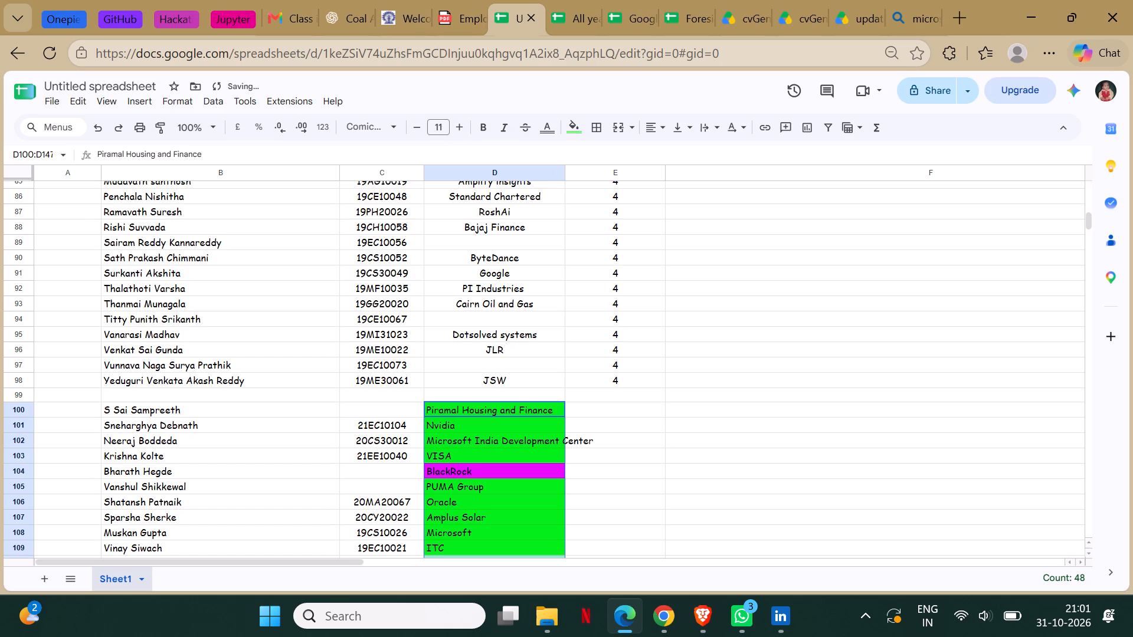
pyautogui.click(785, 209)
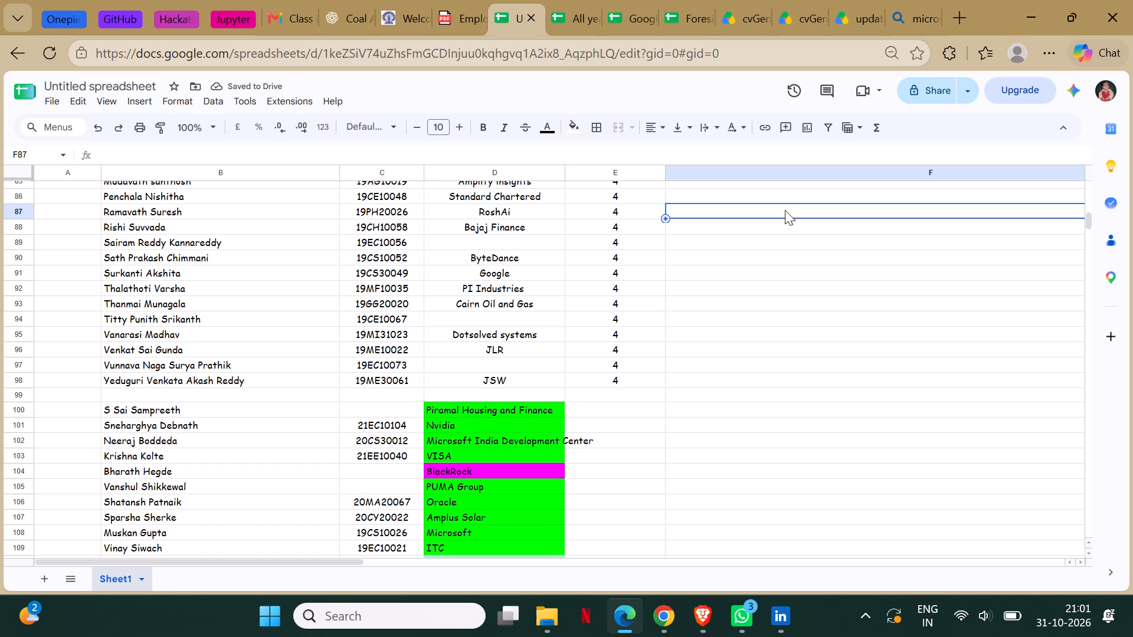
# Widen column D so that "Microsoft India Development Center" fits within its cell.
pyautogui.hotkey('ctrl', '=')
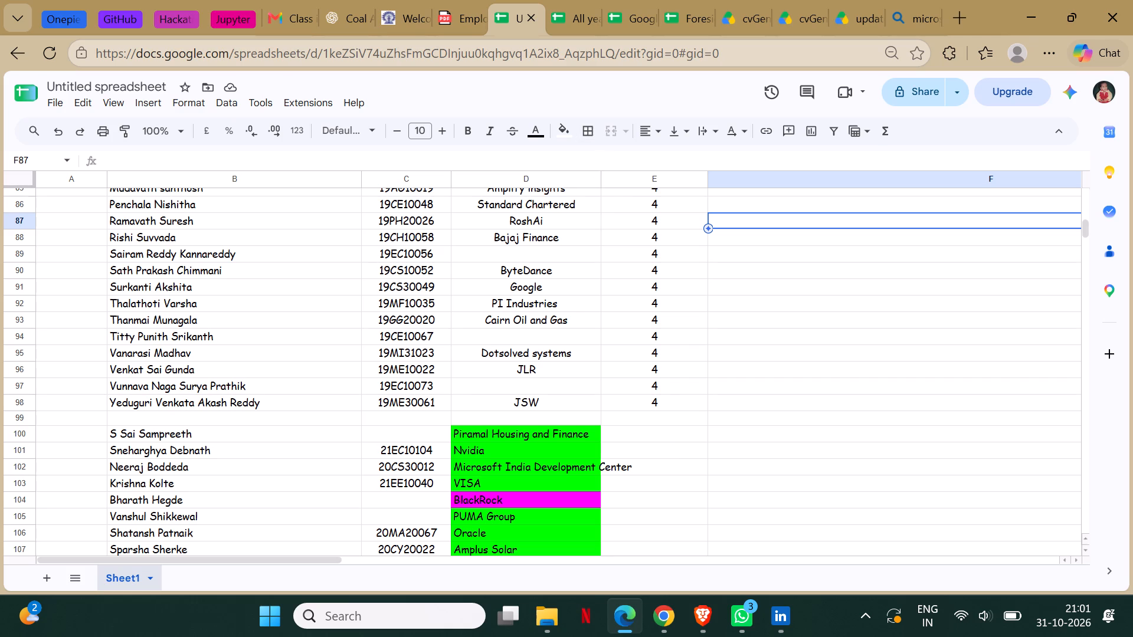
pyautogui.moveTo(601, 181); pyautogui.dragTo(637, 188)
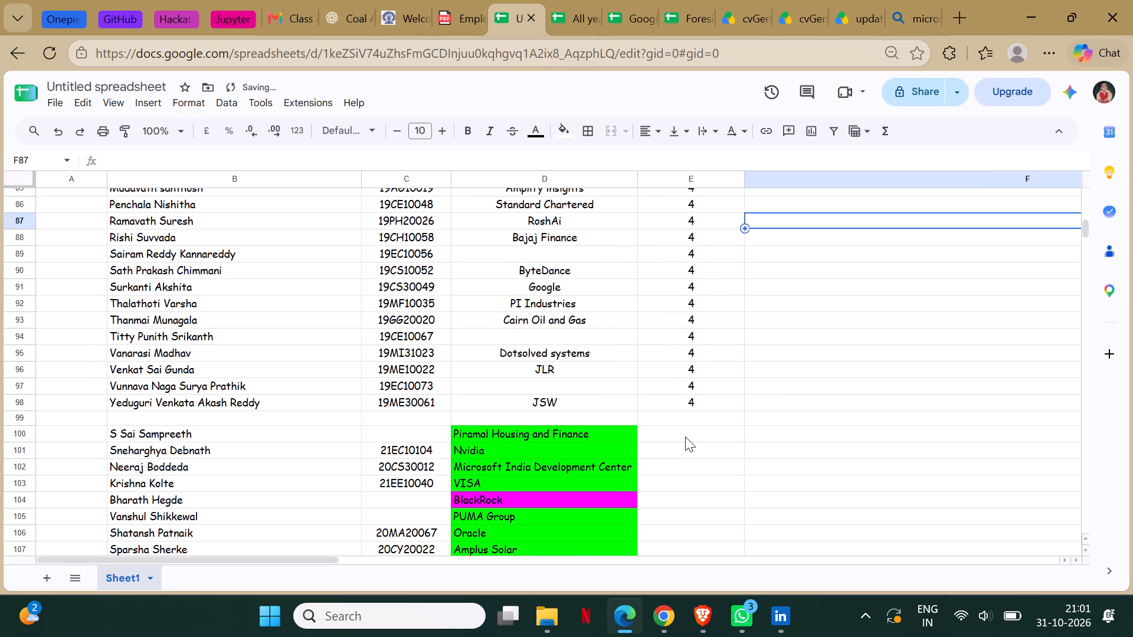
pyautogui.click(685, 434)
# Set the fill colour of the company cells D100:D147 to white.
pyautogui.moveTo(570, 432); pyautogui.dragTo(570, 564)
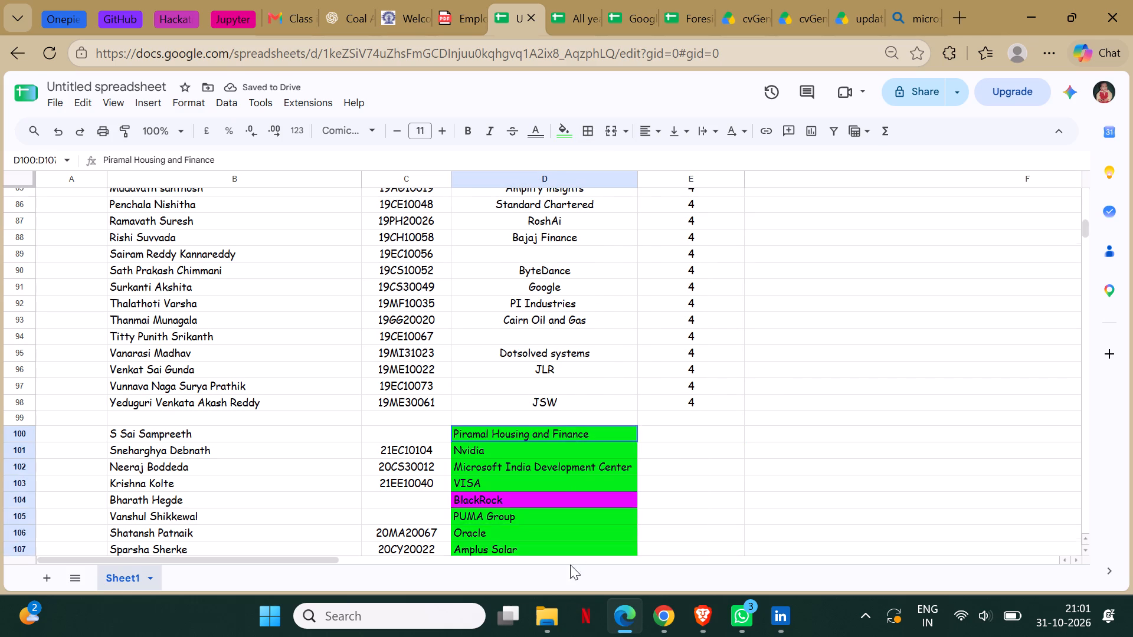
pyautogui.moveTo(570, 564); pyautogui.dragTo(578, 427)
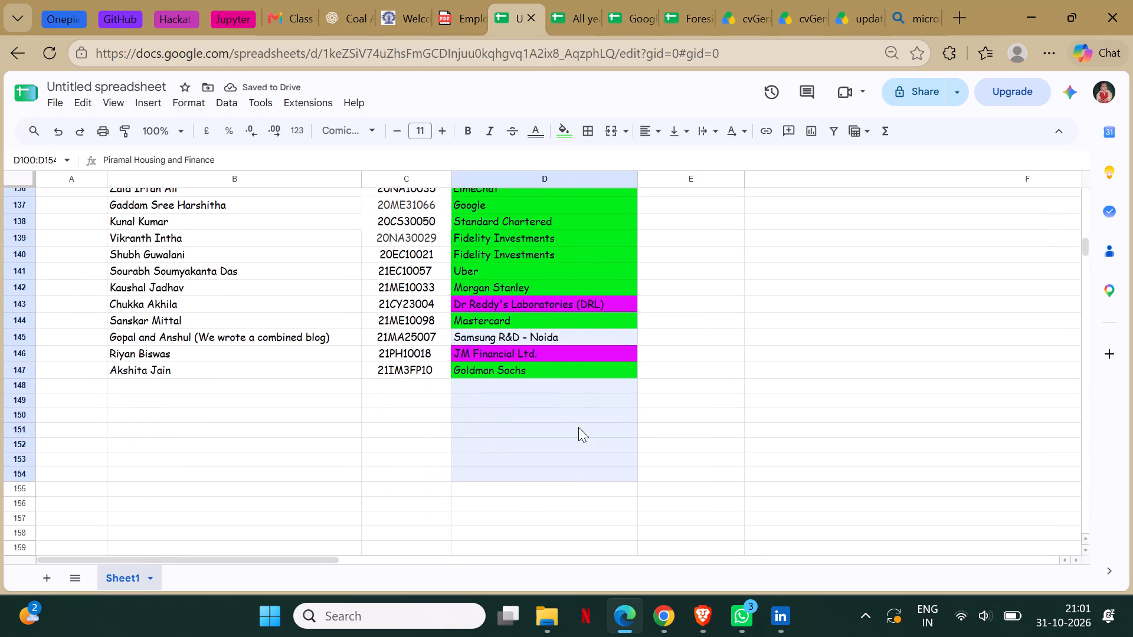
pyautogui.moveTo(578, 427); pyautogui.dragTo(577, 370)
pyautogui.click(562, 132)
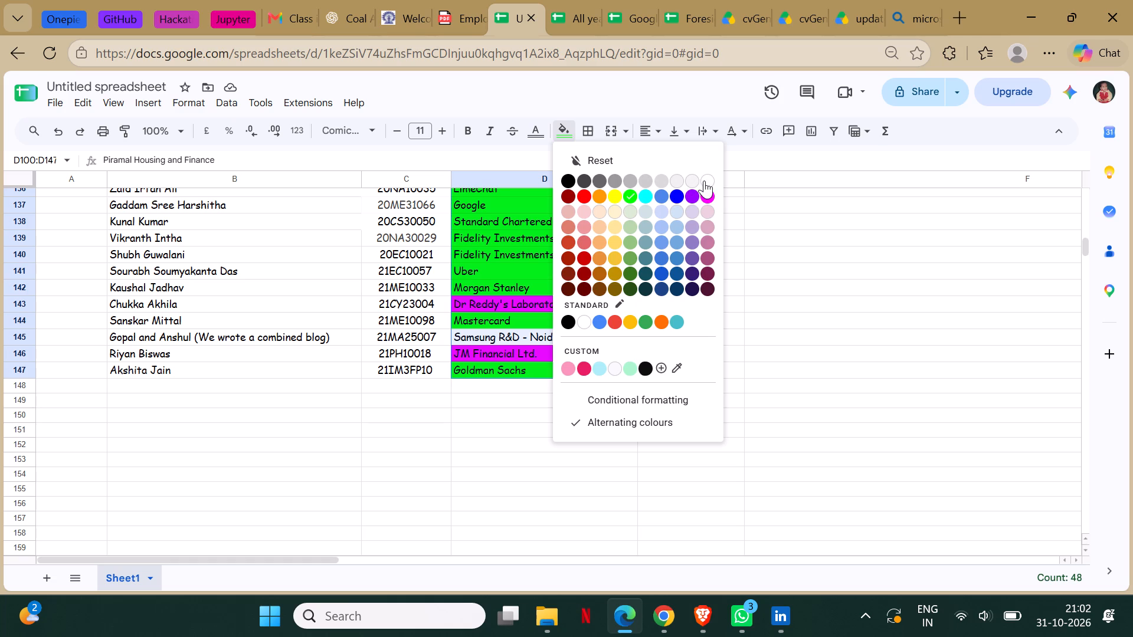
pyautogui.click(708, 182)
pyautogui.scroll(8, 670, 283)
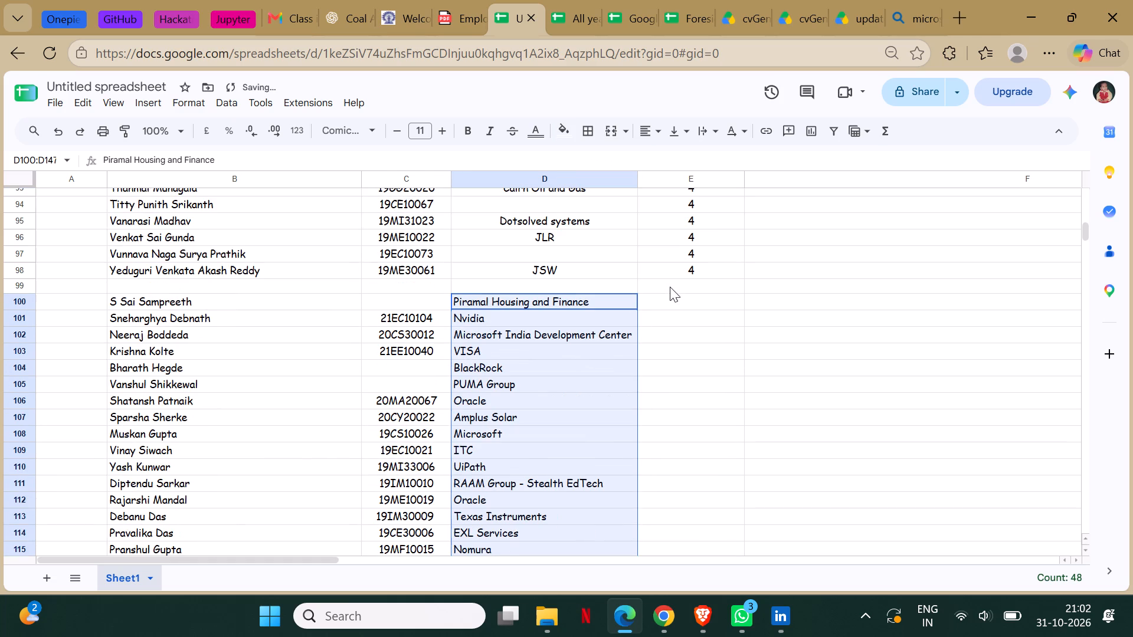
pyautogui.click(681, 306)
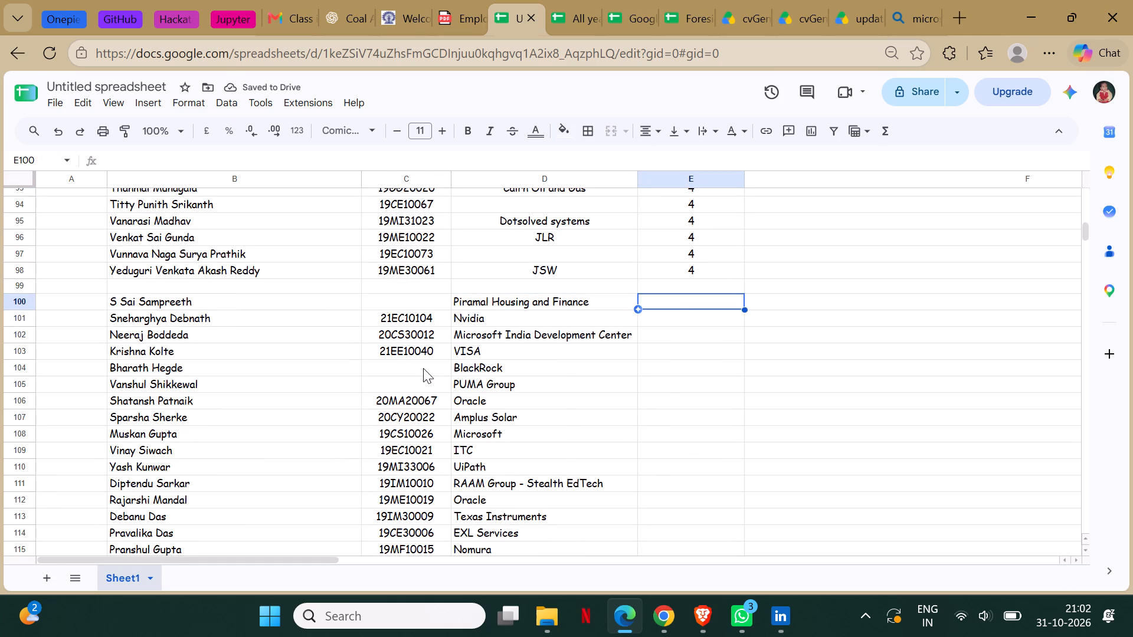
# Enter NA in the empty roll number cells C104 and C105.
pyautogui.moveTo(423, 368); pyautogui.dragTo(425, 385)
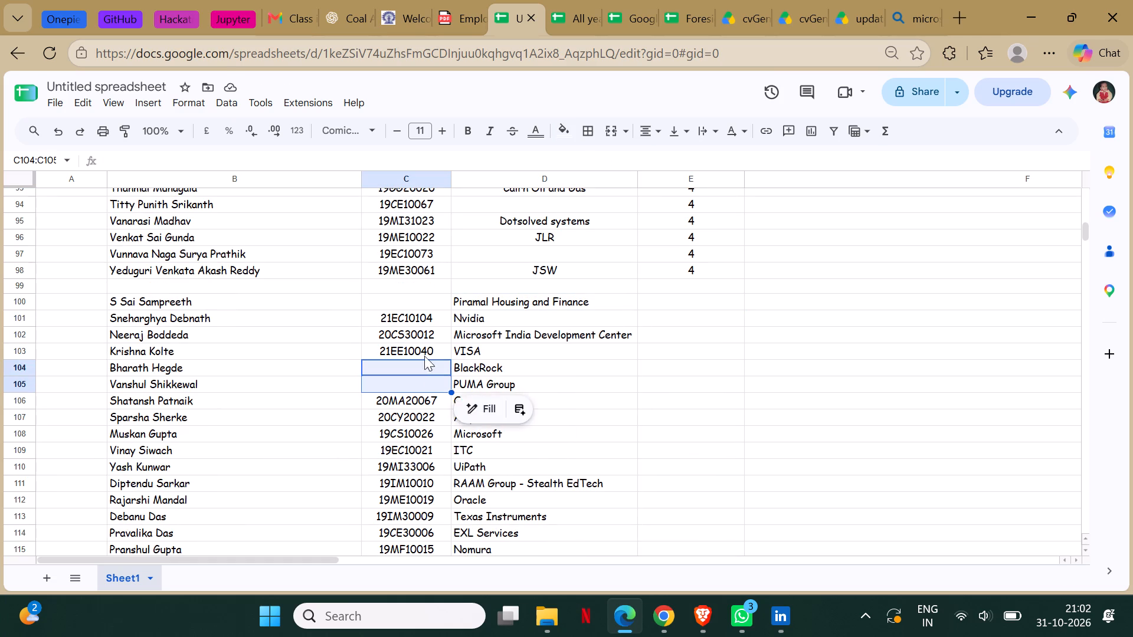
pyautogui.scroll(7, 404, 272)
pyautogui.scroll(-9, 404, 273)
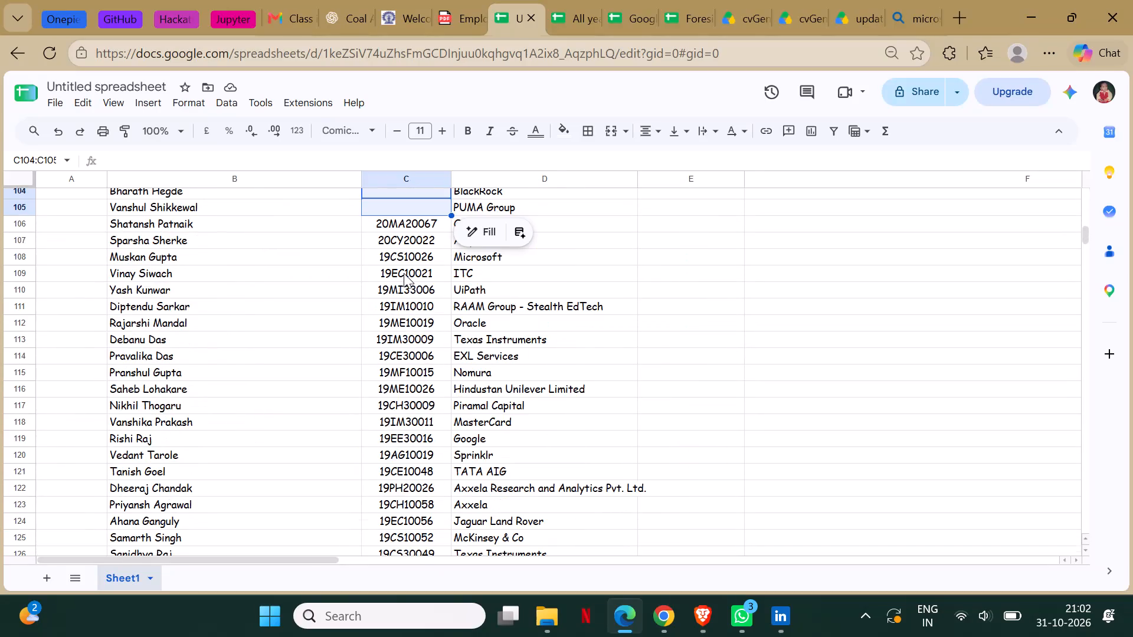
pyautogui.scroll(3, 404, 273)
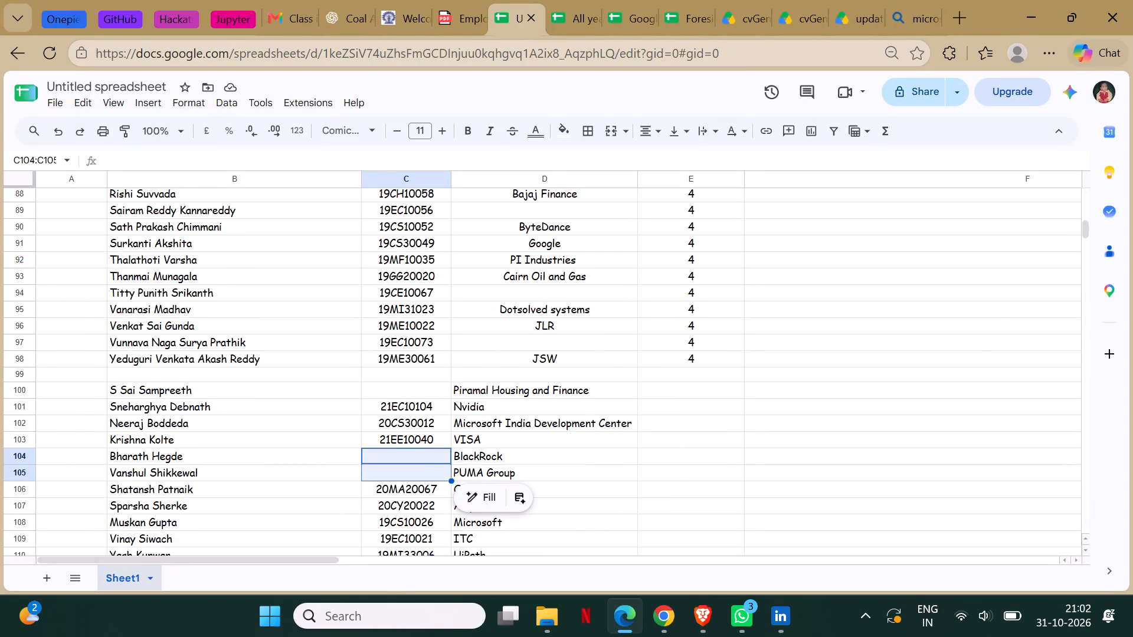
pyautogui.click(417, 455)
pyautogui.write('NA')
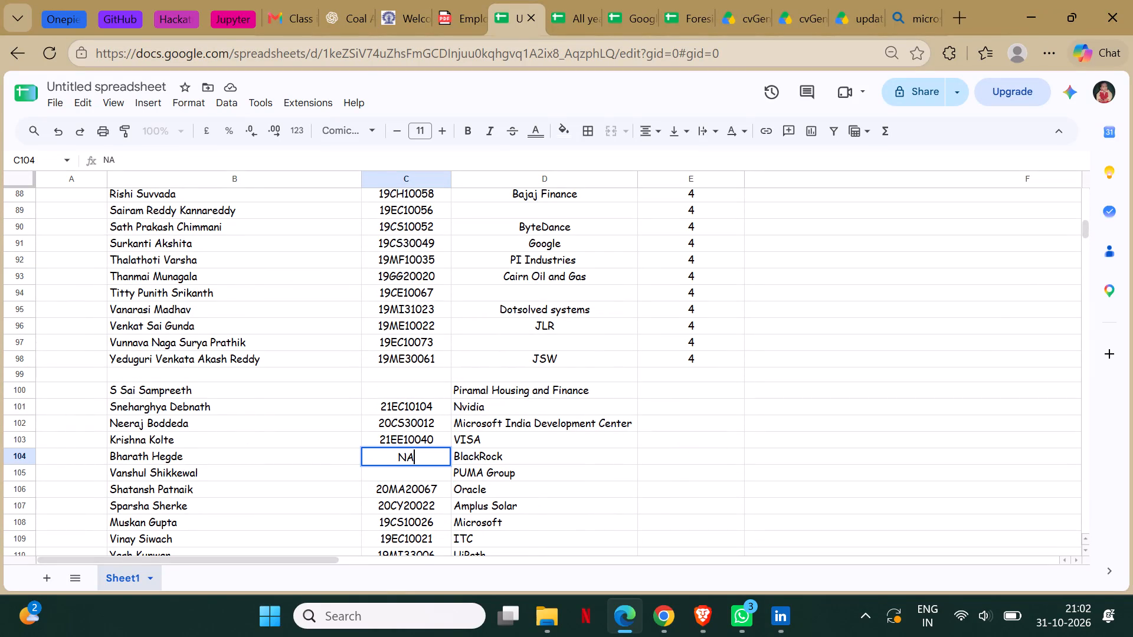
pyautogui.press('Down')
pyautogui.write('NA')
pyautogui.press('Return')
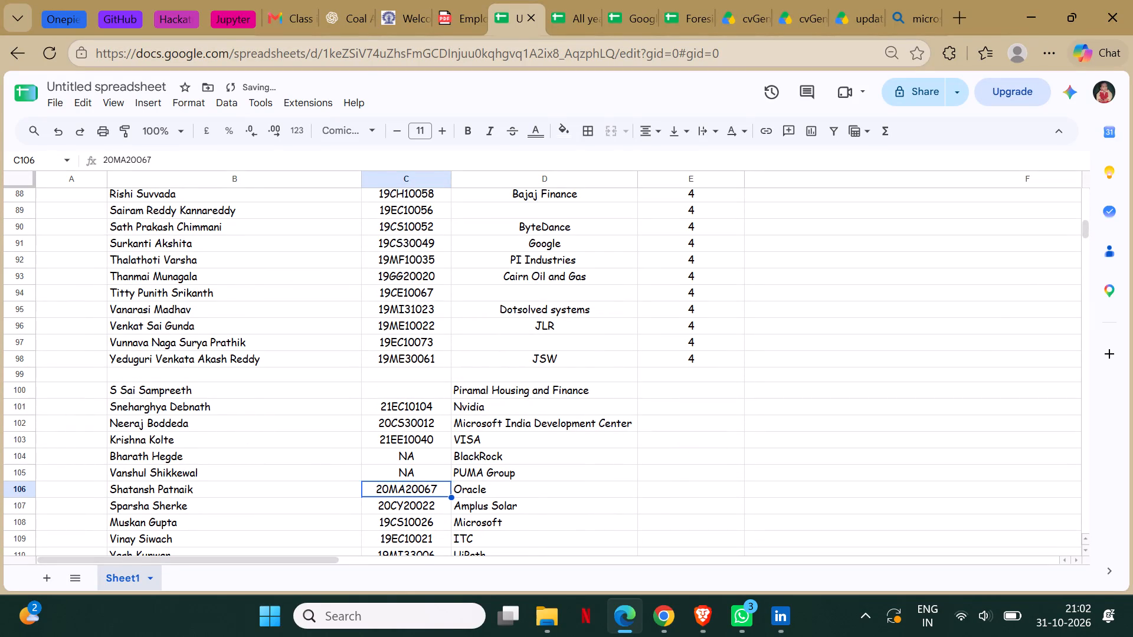
# Enter 4 years of experience in E100 and fill it down column E to the last student in row 147.
pyautogui.click(681, 389)
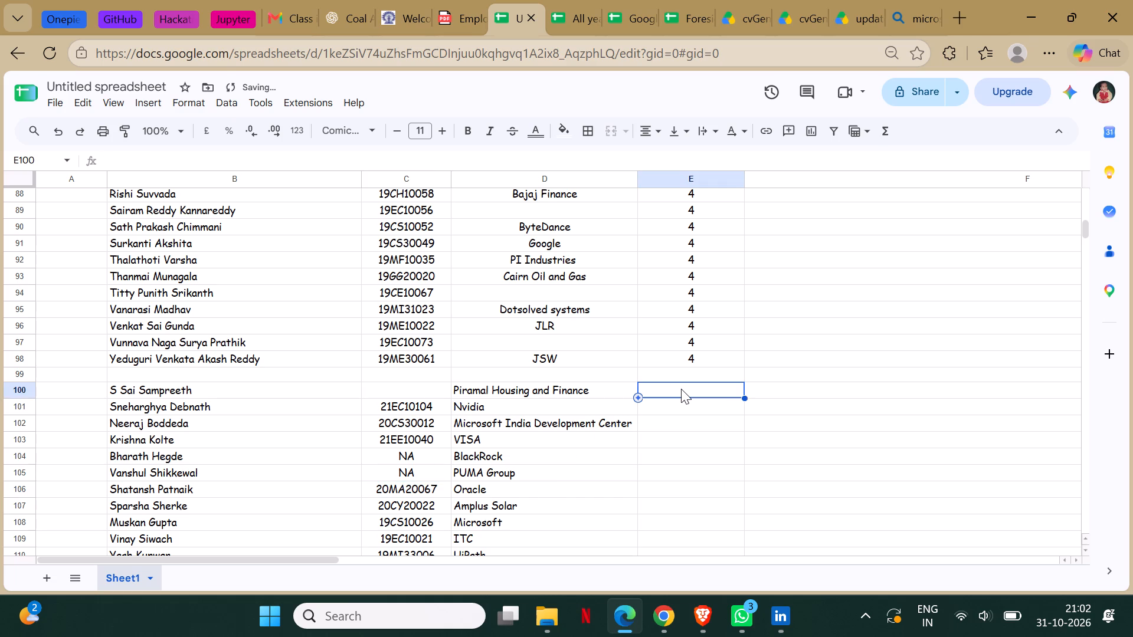
pyautogui.press('4')
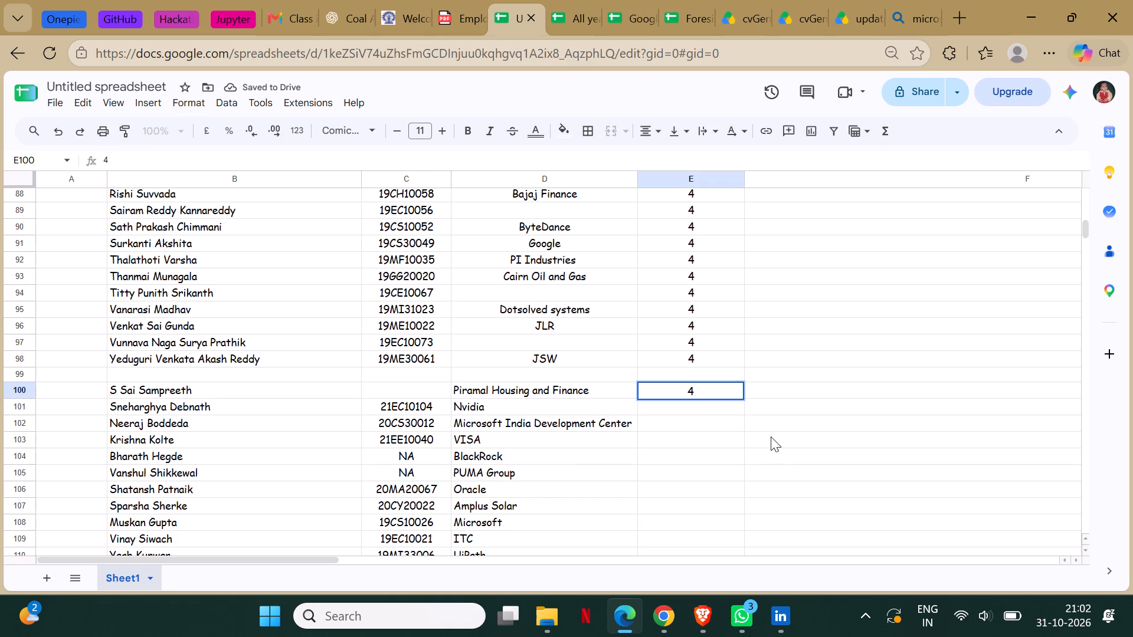
pyautogui.press('Return')
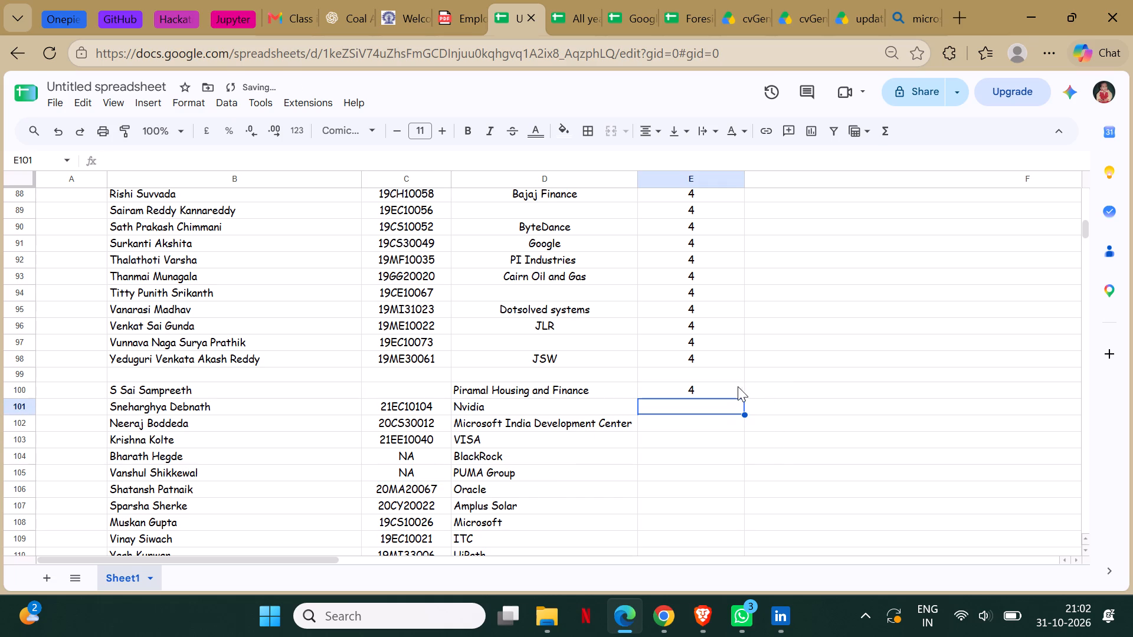
pyautogui.click(737, 387)
pyautogui.moveTo(744, 398); pyautogui.dragTo(713, 611)
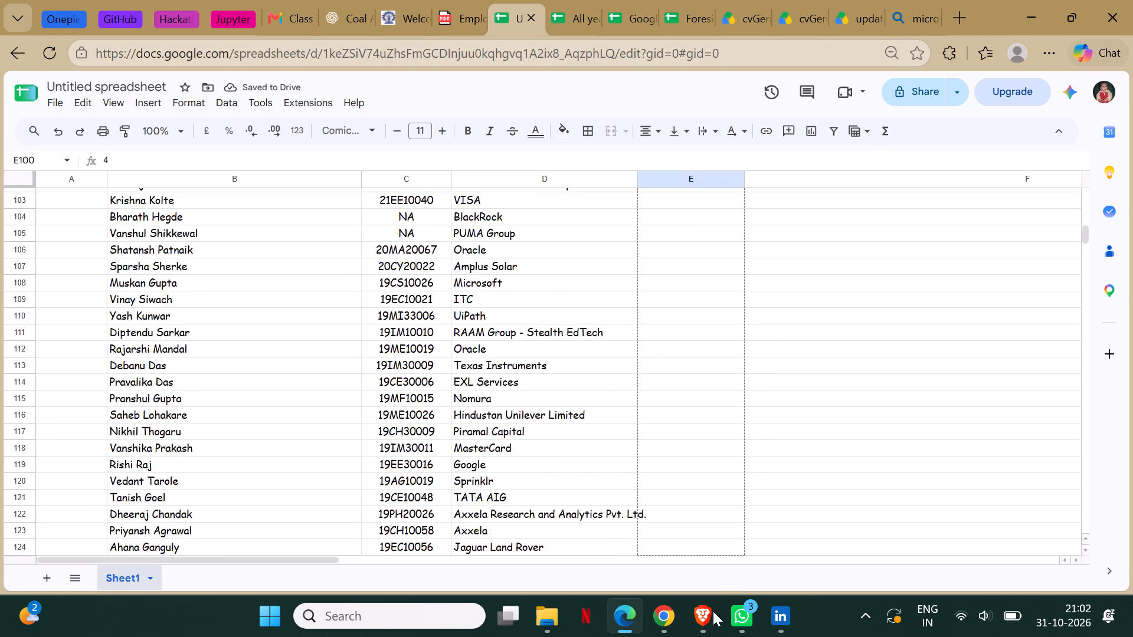
pyautogui.moveTo(713, 611); pyautogui.dragTo(711, 506)
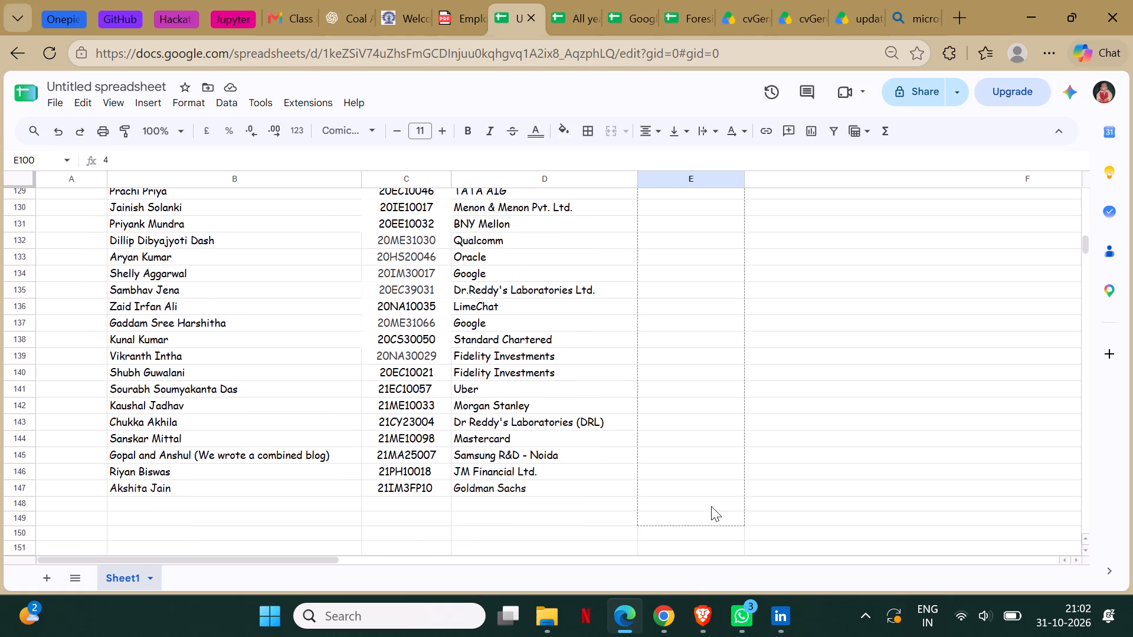
pyautogui.moveTo(711, 506); pyautogui.dragTo(710, 485)
pyautogui.click(789, 317)
# Select cell F2, the first student's answer cell under the "When you do a great job on something" question.
pyautogui.scroll(11, 789, 317)
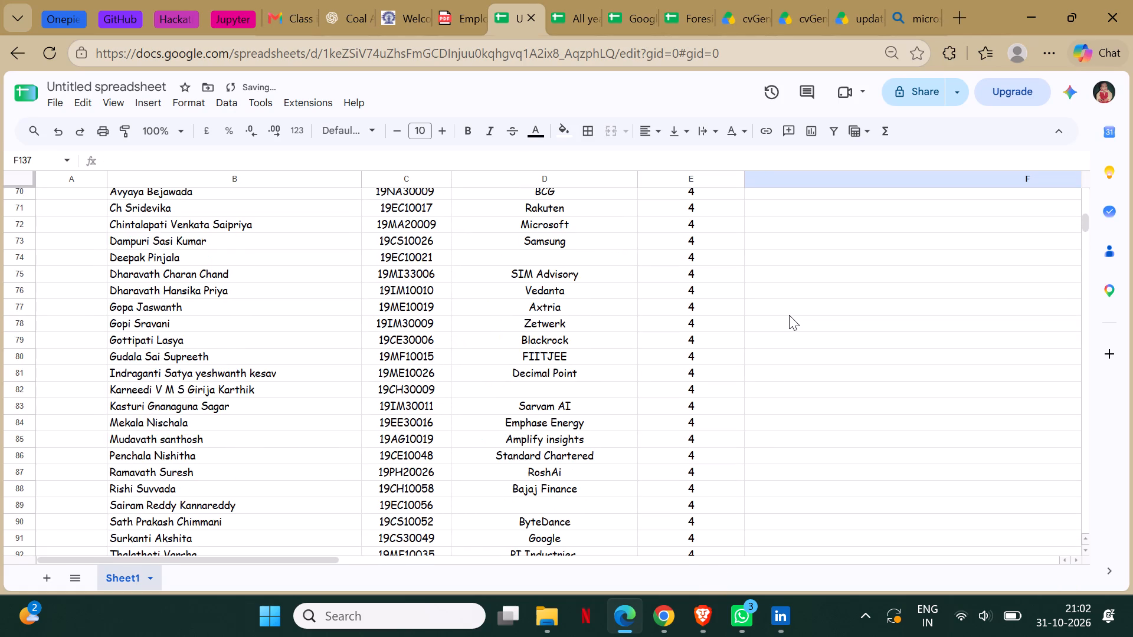
pyautogui.scroll(-7, 788, 316)
pyautogui.scroll(20, 788, 316)
pyautogui.scroll(8, 788, 316)
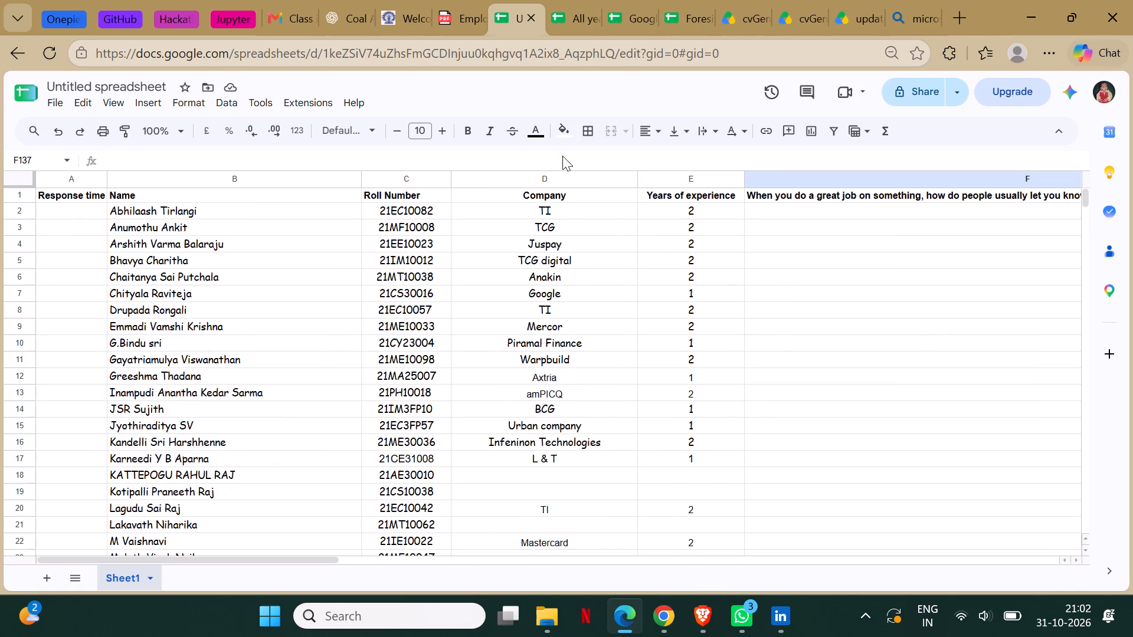
pyautogui.click(788, 210)
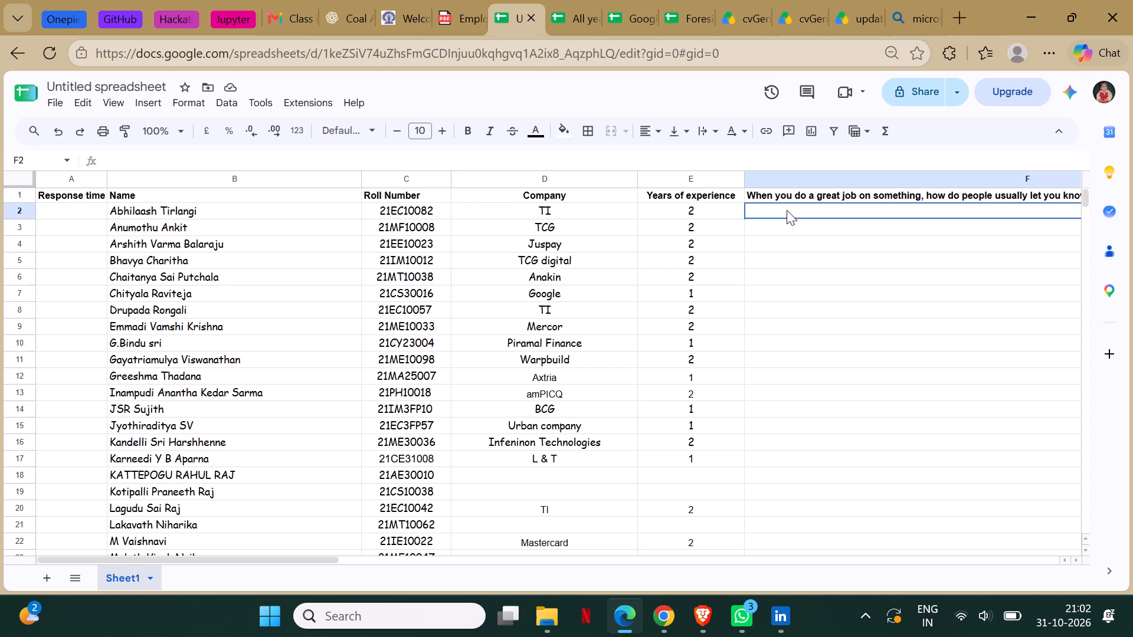